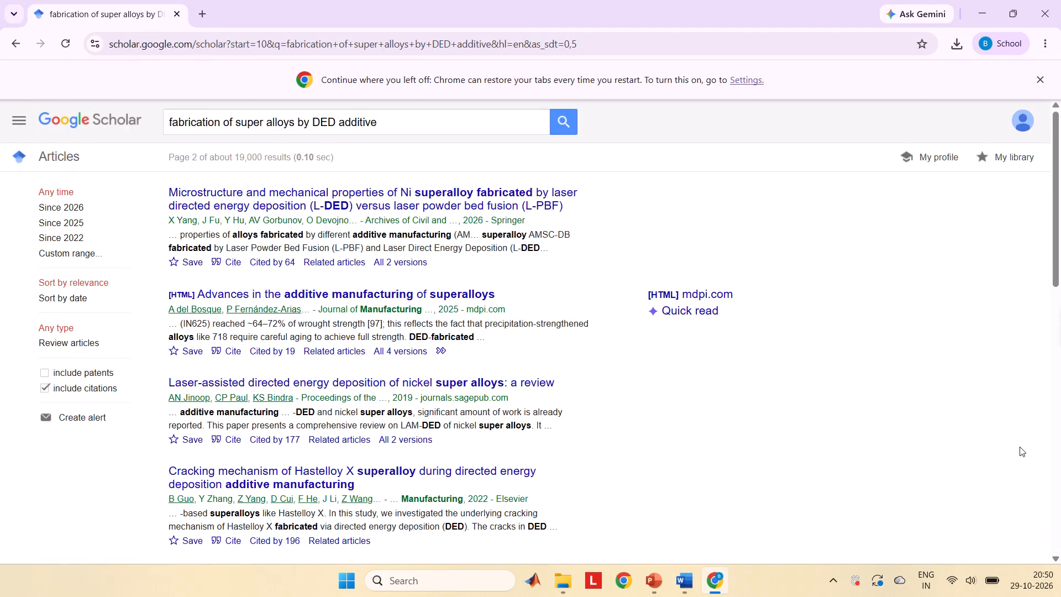
# Look over the superalloy DED search results and check the recent download history.
pyautogui.scroll(-20, 719, 336)
pyautogui.scroll(-1, 719, 336)
pyautogui.scroll(4, 721, 334)
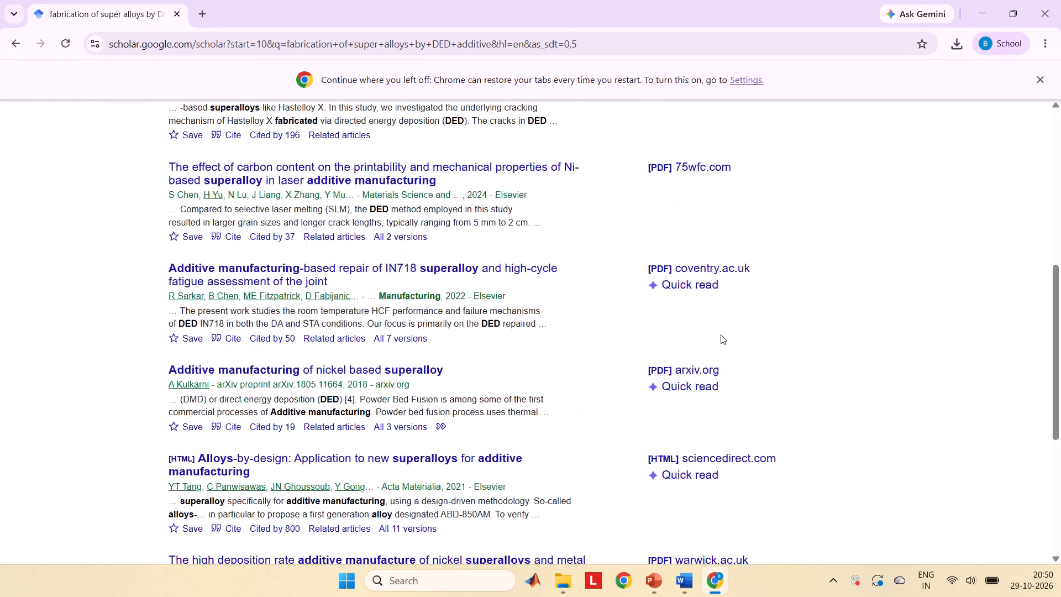
pyautogui.scroll(19, 721, 334)
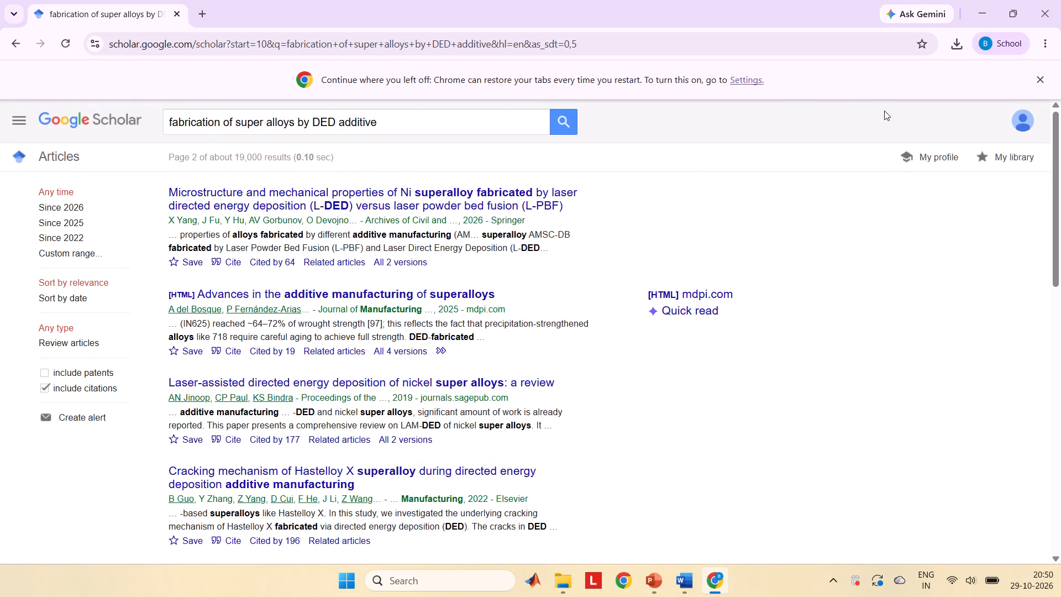
pyautogui.click(949, 44)
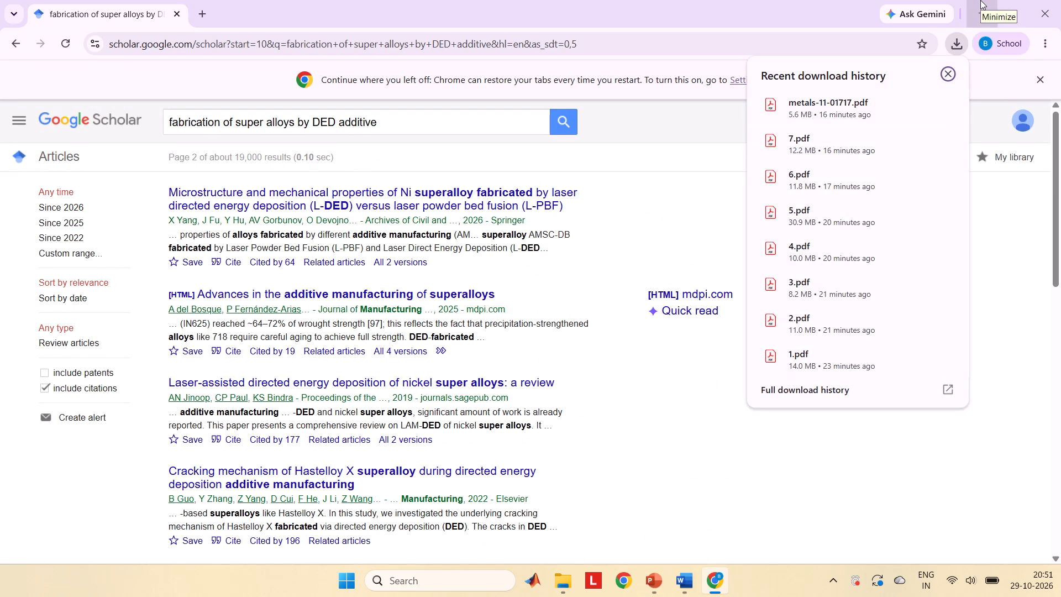
pyautogui.click(816, 482)
# View the Springer article comparing L-DED and L-PBF Ni superalloy, and return to the search results.
pyautogui.click(381, 195)
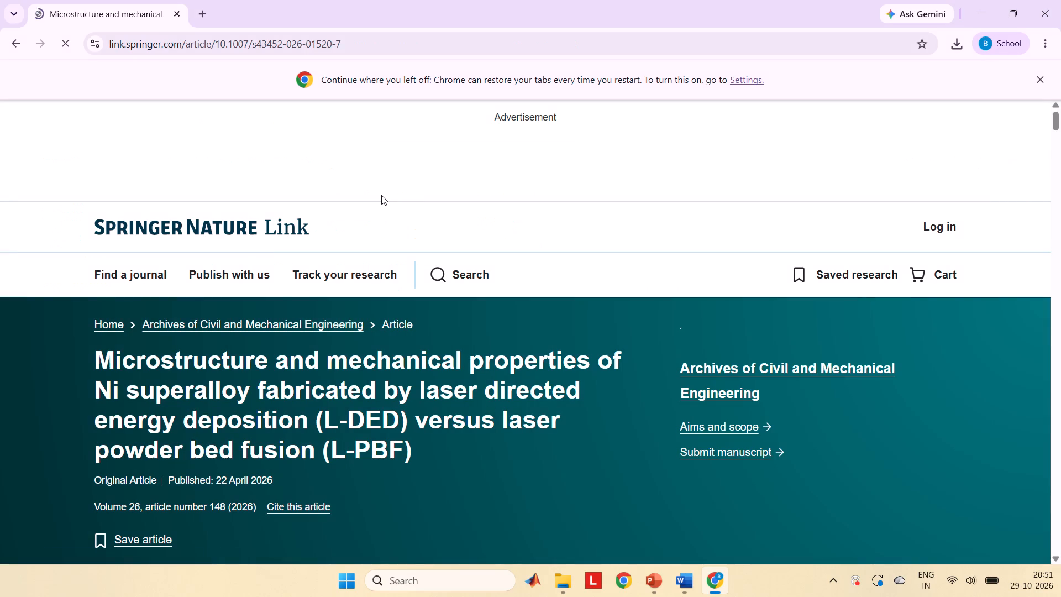
pyautogui.click(20, 53)
# Open the MDPI article "Advances in the Additive Manufacturing of Superalloys" and download its PDF.
pyautogui.click(301, 296)
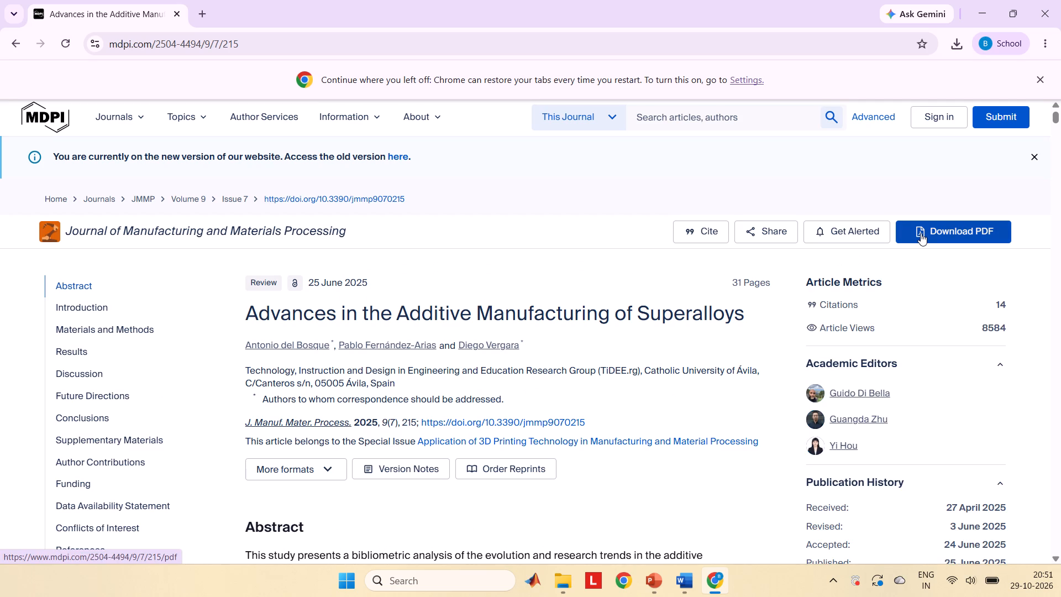
pyautogui.scroll(-4, 580, 358)
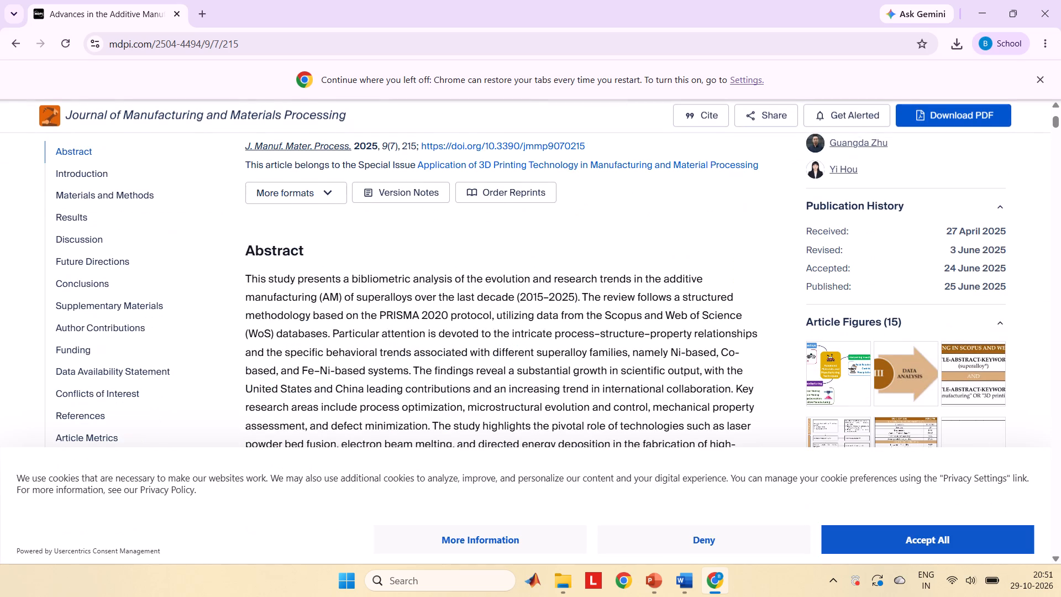
pyautogui.scroll(-8, 580, 358)
pyautogui.scroll(5, 580, 358)
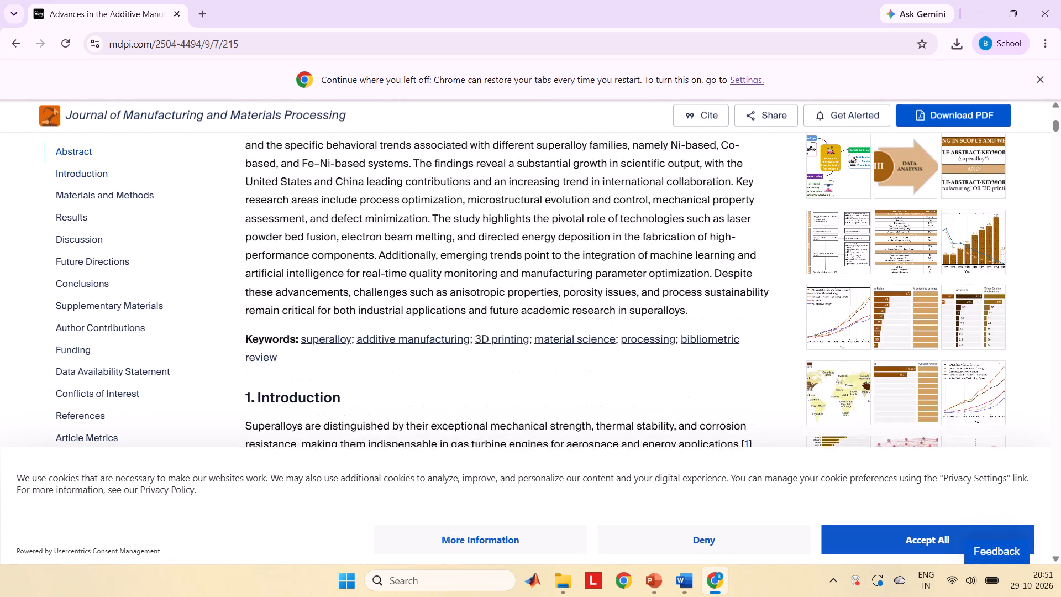
pyautogui.scroll(2, 578, 358)
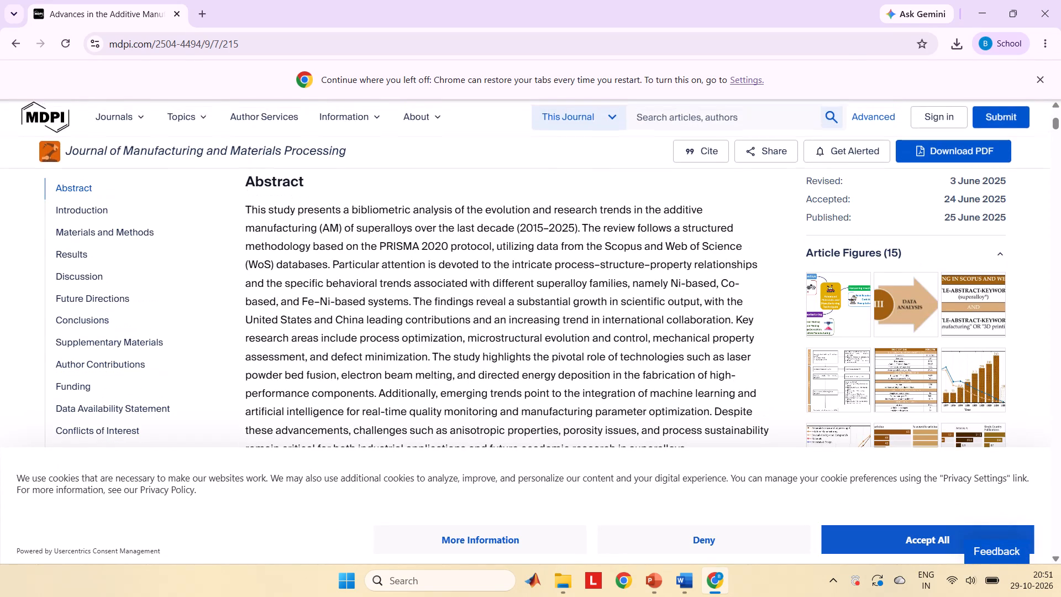
pyautogui.scroll(3, 578, 358)
pyautogui.click(944, 145)
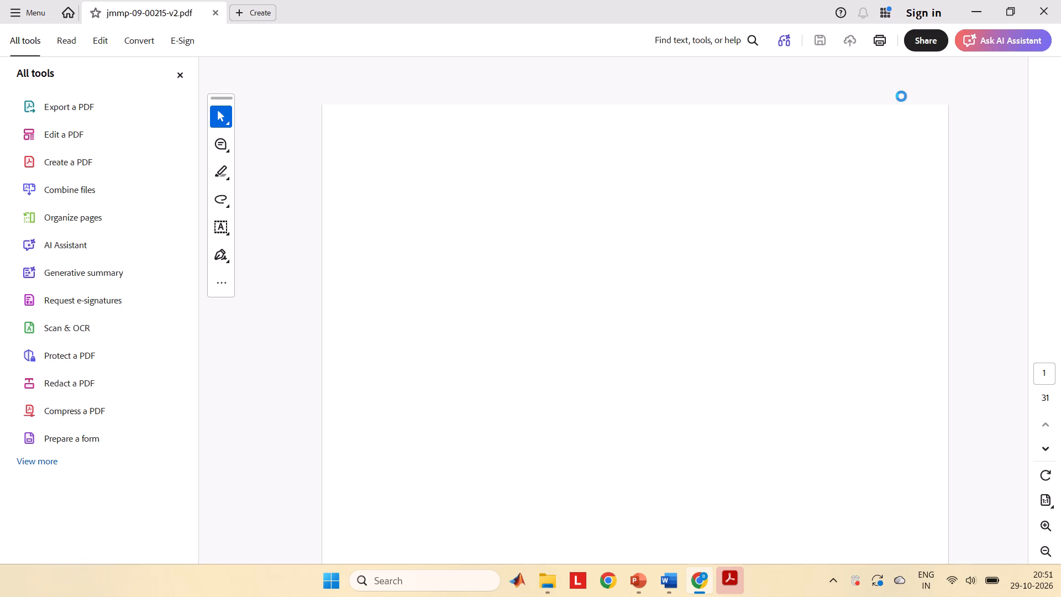
pyautogui.click(1060, 4)
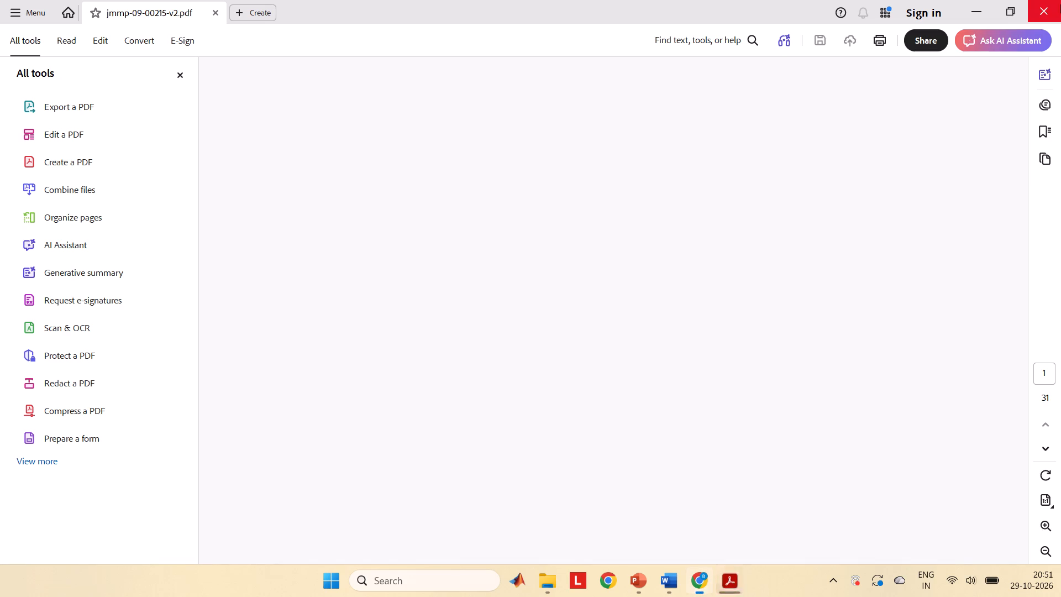
# Close the two AM folder windows and the Nano folder window in File Explorer.
pyautogui.click(568, 582)
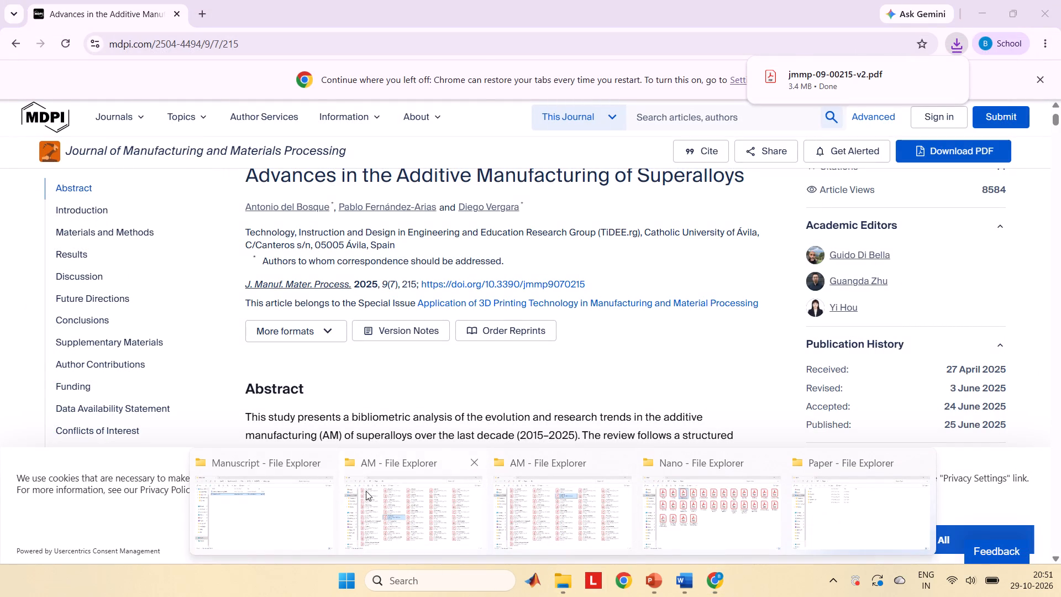
pyautogui.click(475, 464)
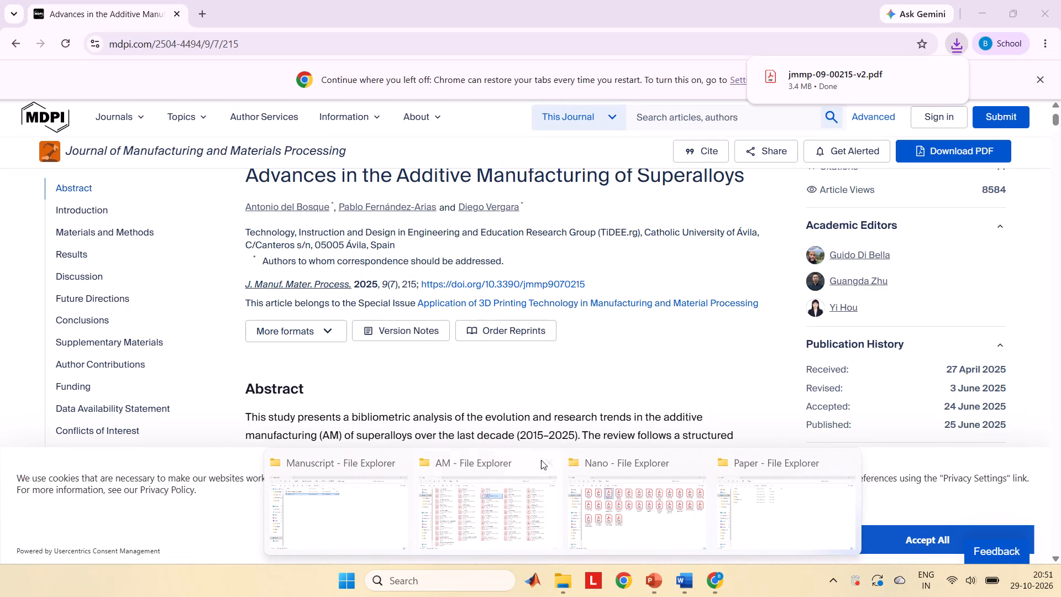
pyautogui.click(553, 459)
pyautogui.click(623, 459)
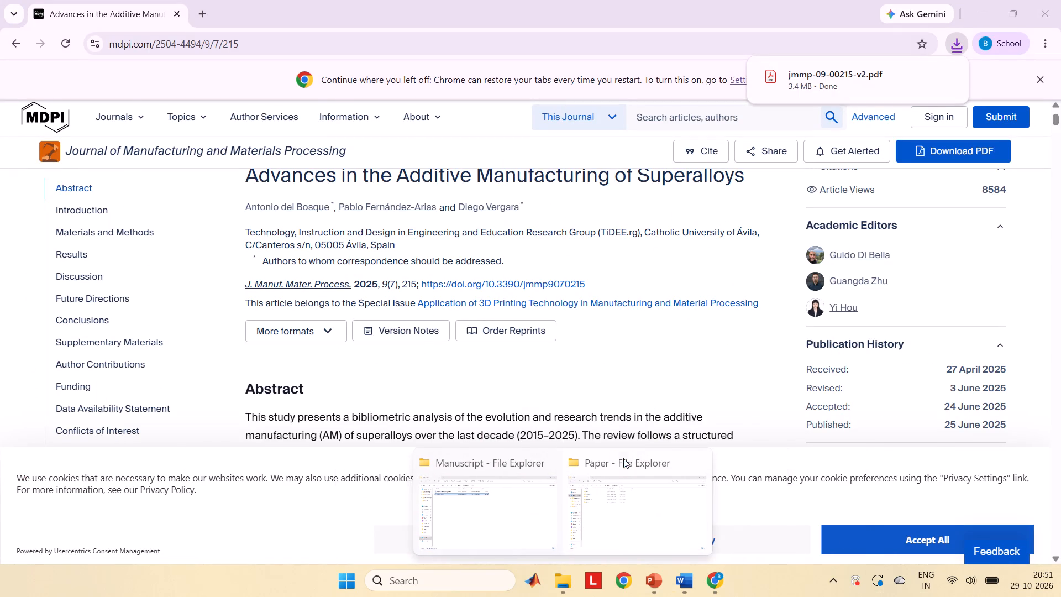
# Move the PDFs jmmp-09-00215-v2 and metals-11-01717 from the Downloads folder to the DED folder.
pyautogui.click(625, 495)
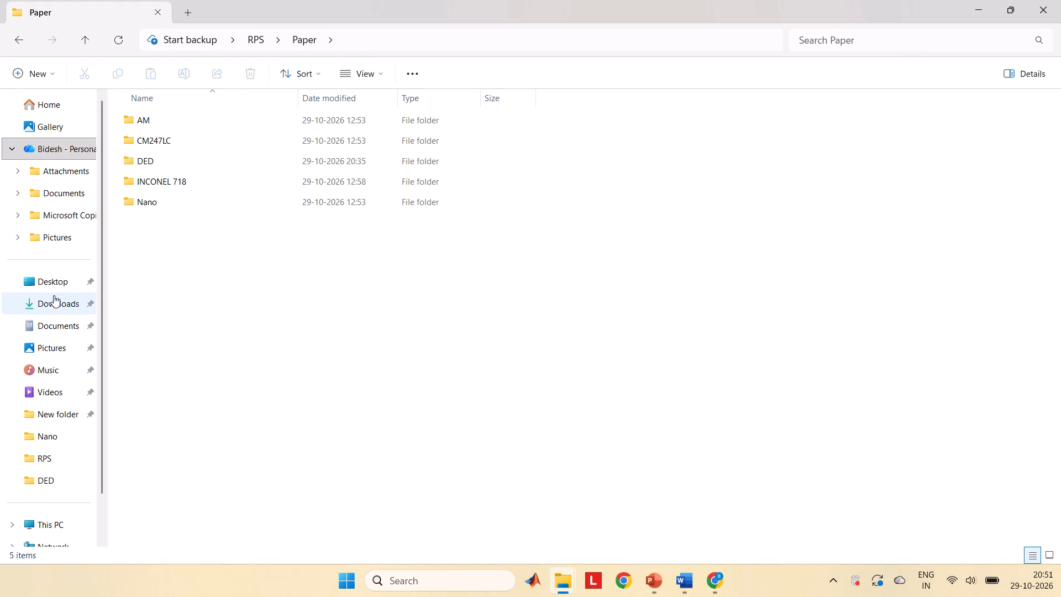
pyautogui.click(56, 304)
pyautogui.moveTo(309, 161); pyautogui.dragTo(305, 161)
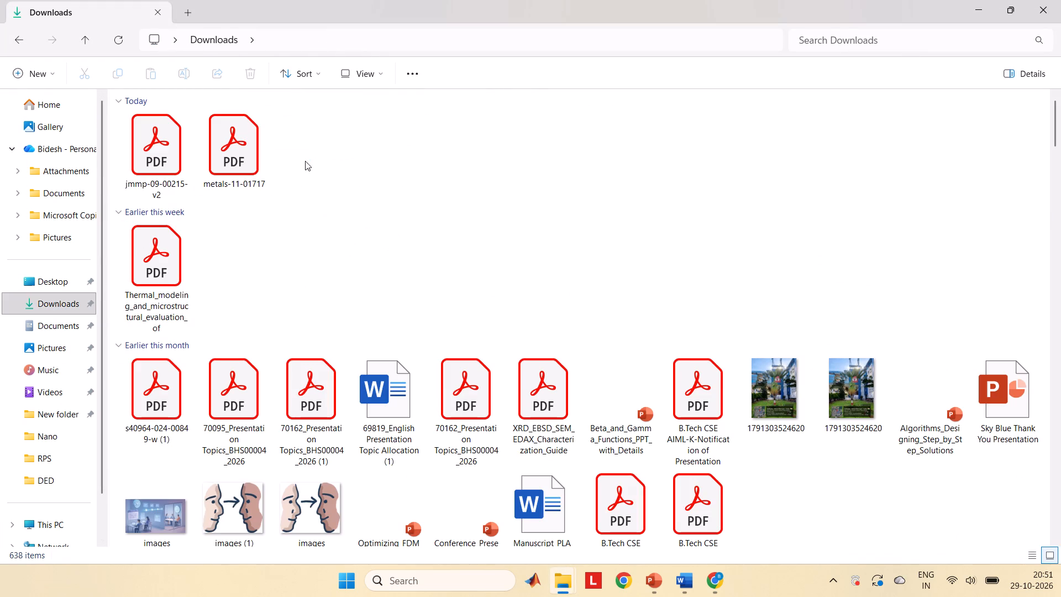
pyautogui.moveTo(305, 161); pyautogui.dragTo(154, 148)
pyautogui.hotkey('ctrl', 'x')
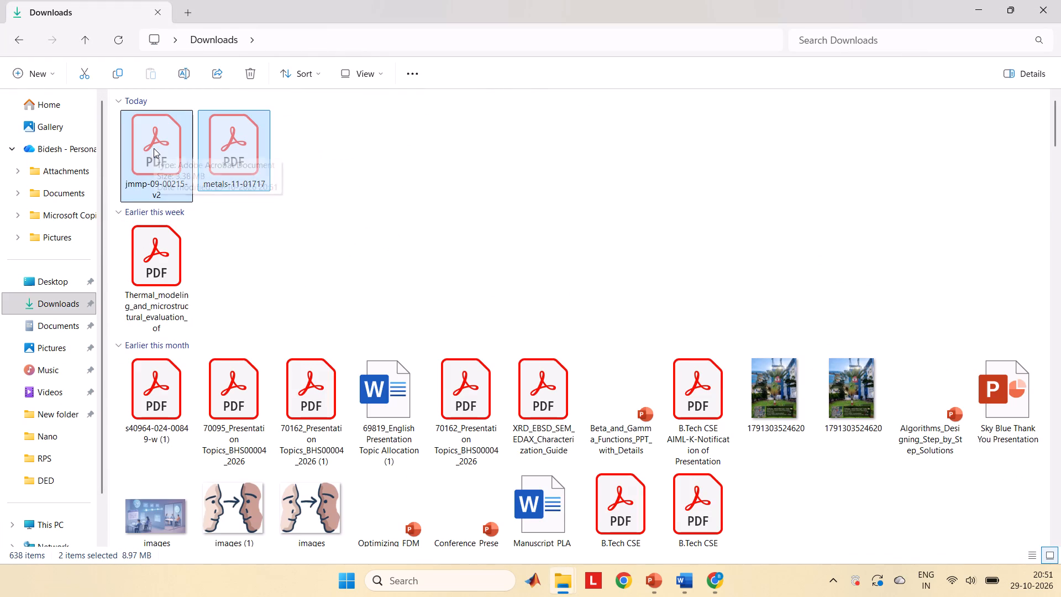
pyautogui.click(55, 480)
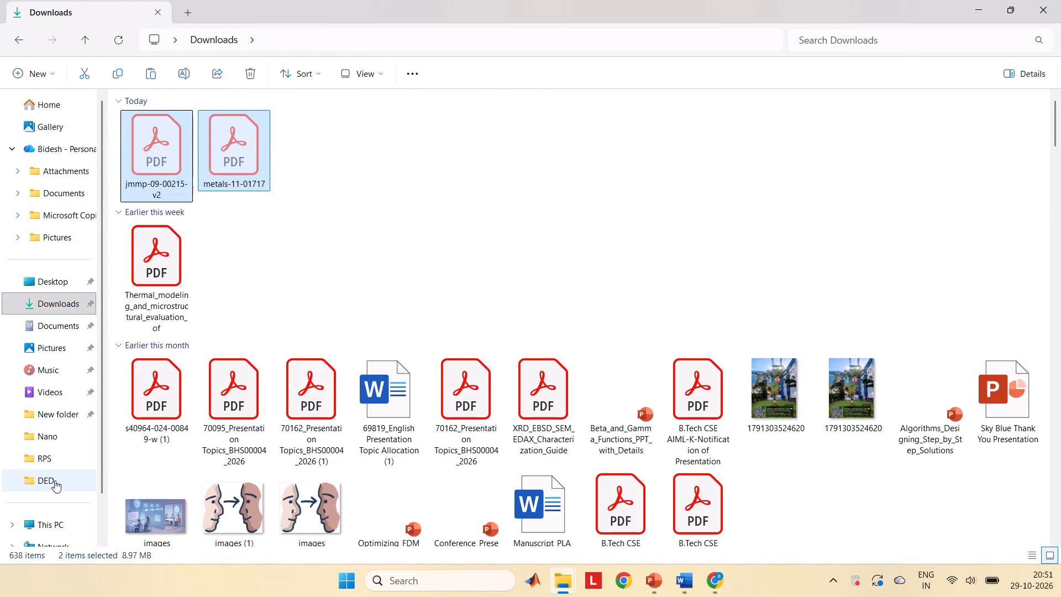
pyautogui.hotkey('ctrl', 'v')
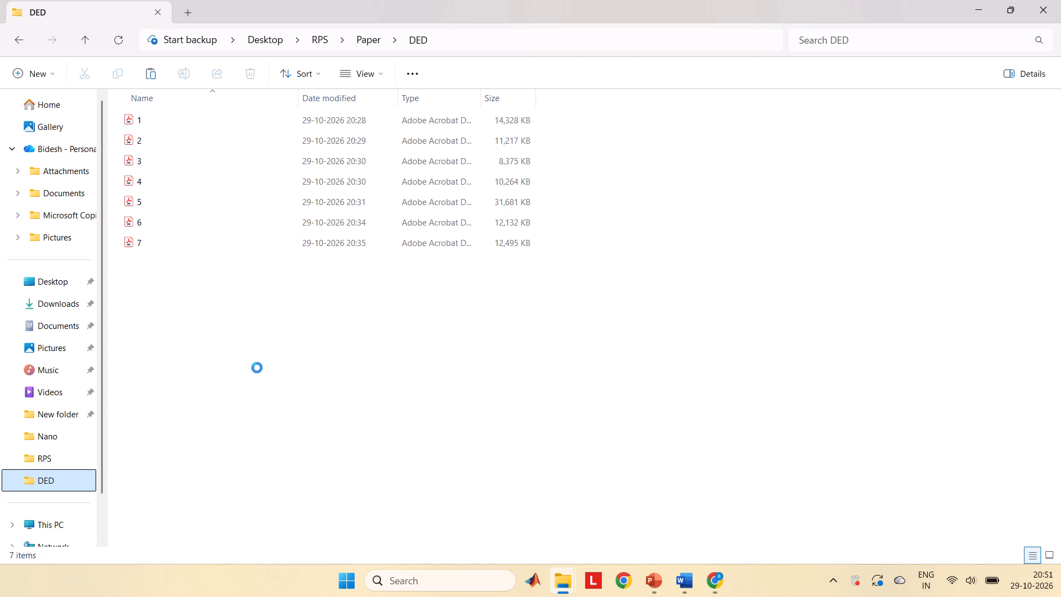
pyautogui.click(250, 352)
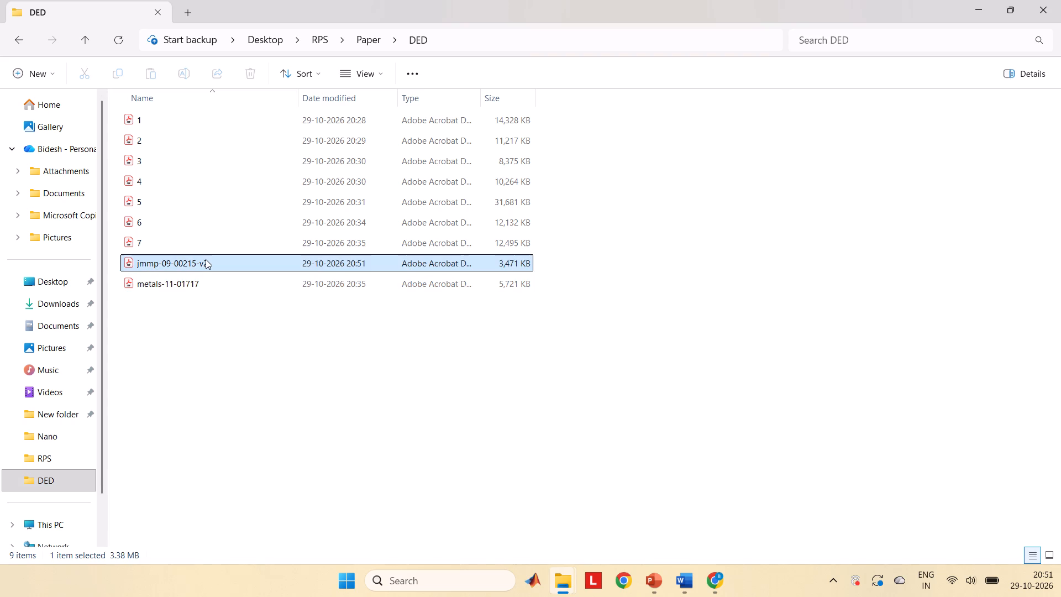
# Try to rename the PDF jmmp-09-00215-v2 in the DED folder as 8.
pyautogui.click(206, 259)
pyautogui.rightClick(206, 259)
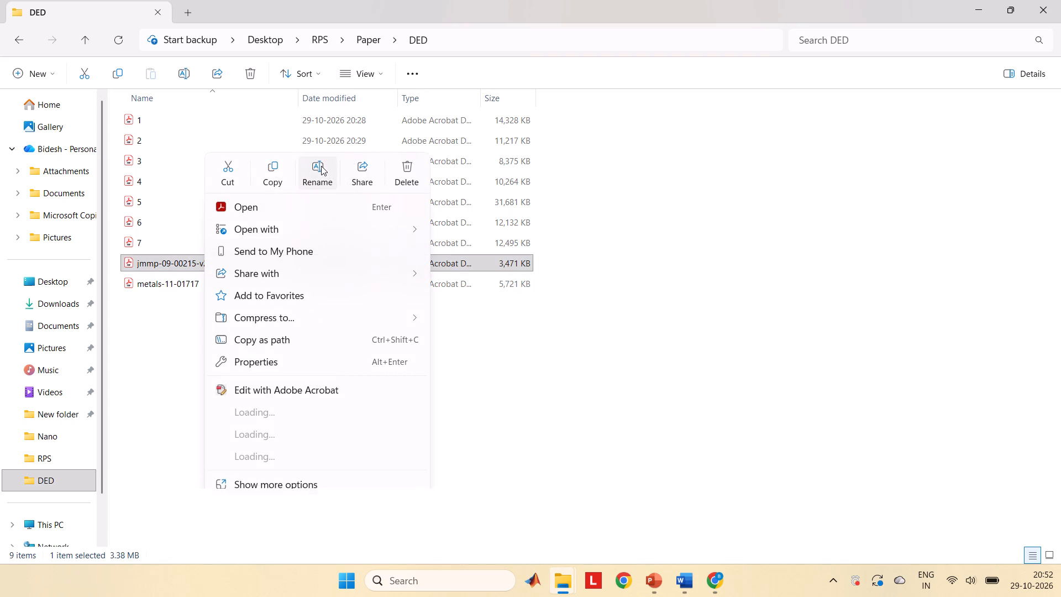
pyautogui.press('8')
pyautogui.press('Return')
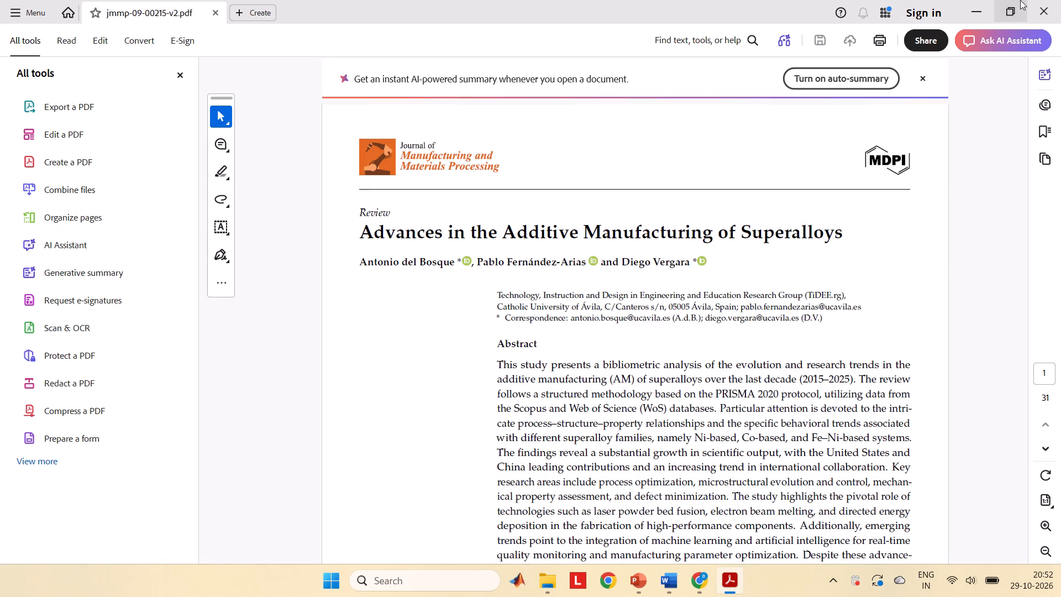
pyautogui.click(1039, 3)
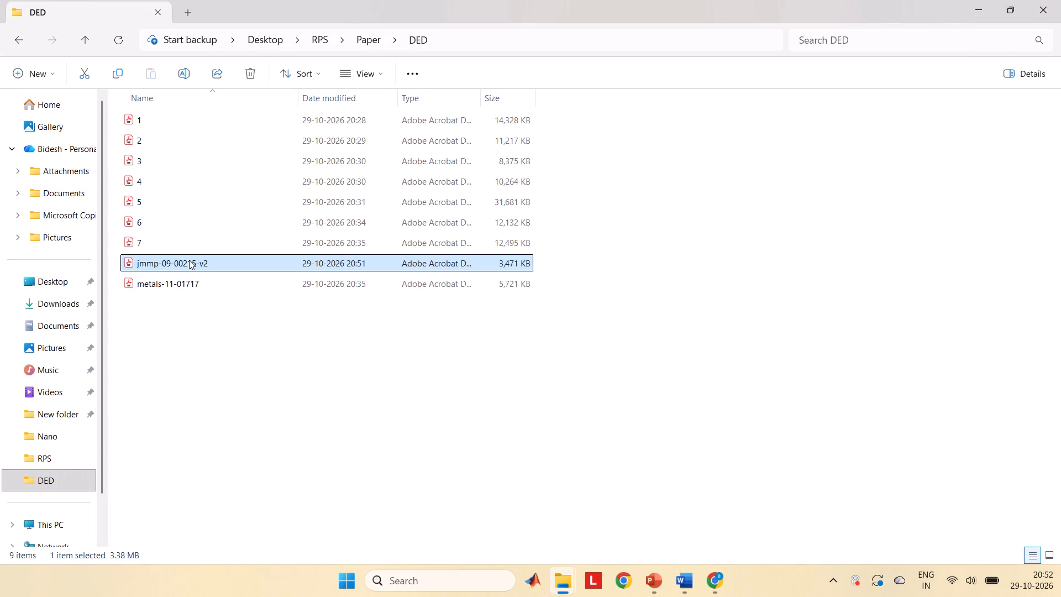
# Rename the PDF jmmp-09-00215-v2 in the DED folder as 8.
pyautogui.rightClick(189, 260)
pyautogui.click(304, 167)
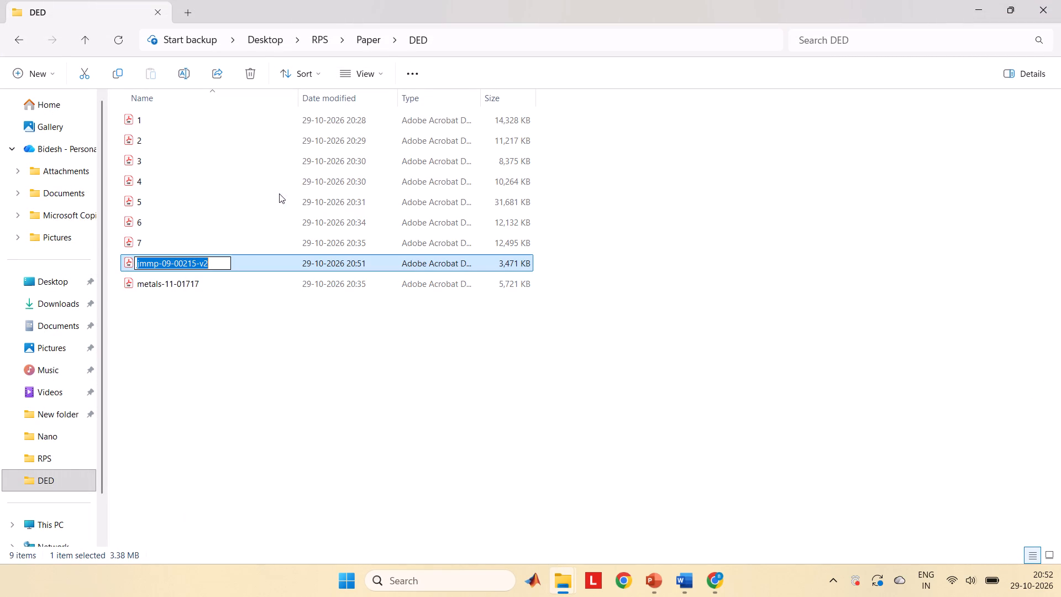
pyautogui.press('8')
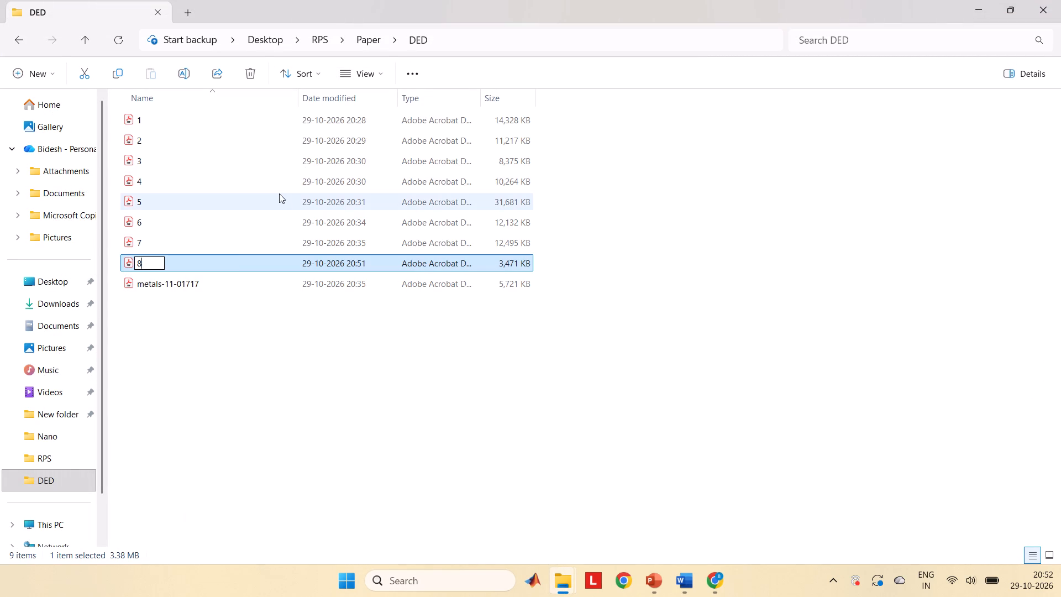
pyautogui.press('Return')
pyautogui.click(203, 322)
# Rename the PDF metals-11-01717 in the DED folder as 9.
pyautogui.click(182, 276)
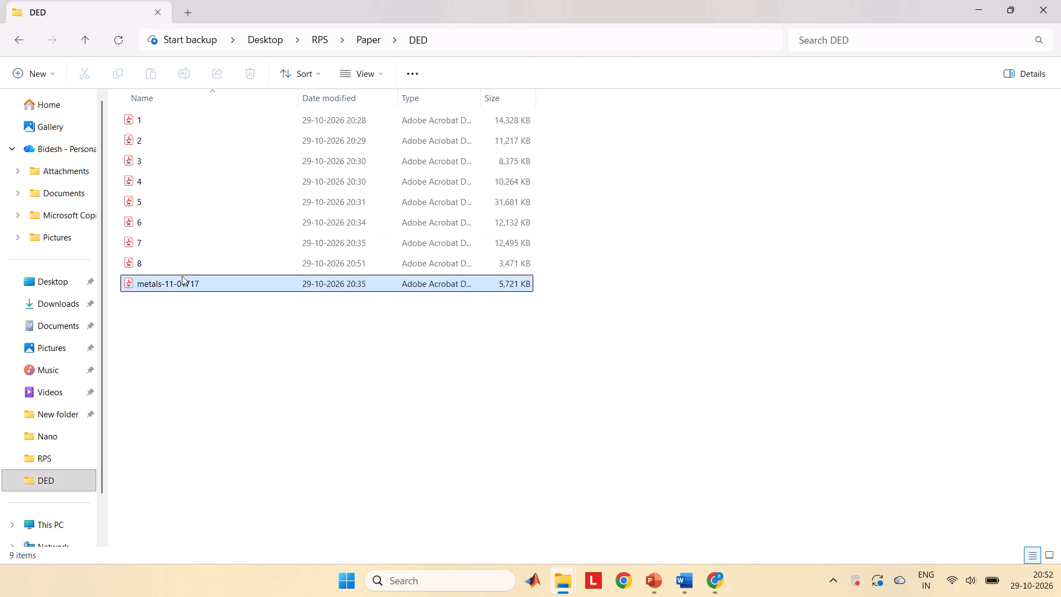
pyautogui.rightClick(182, 276)
pyautogui.doubleClick(292, 171)
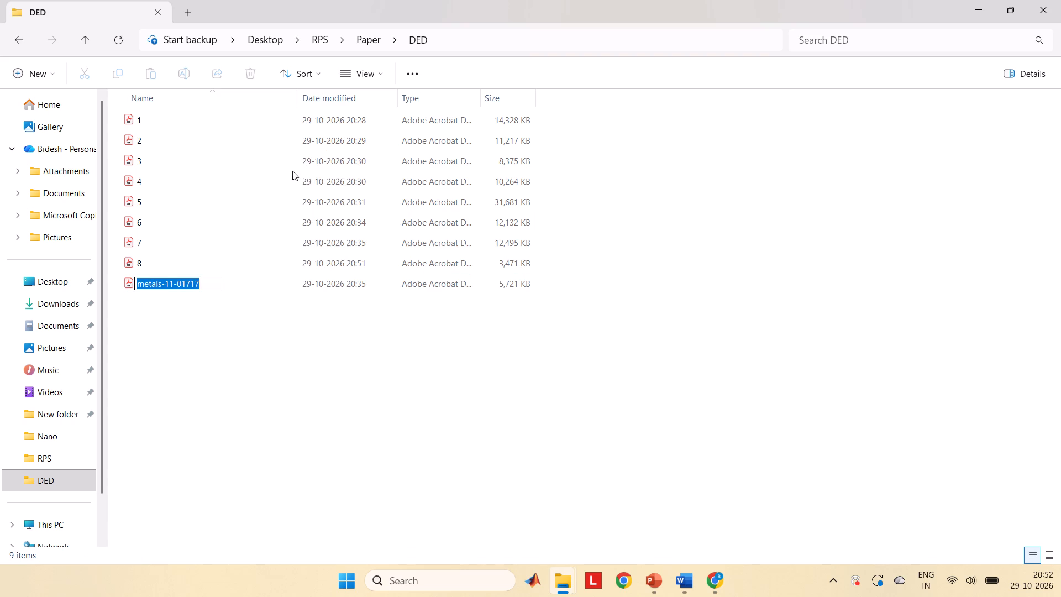
pyautogui.press('9')
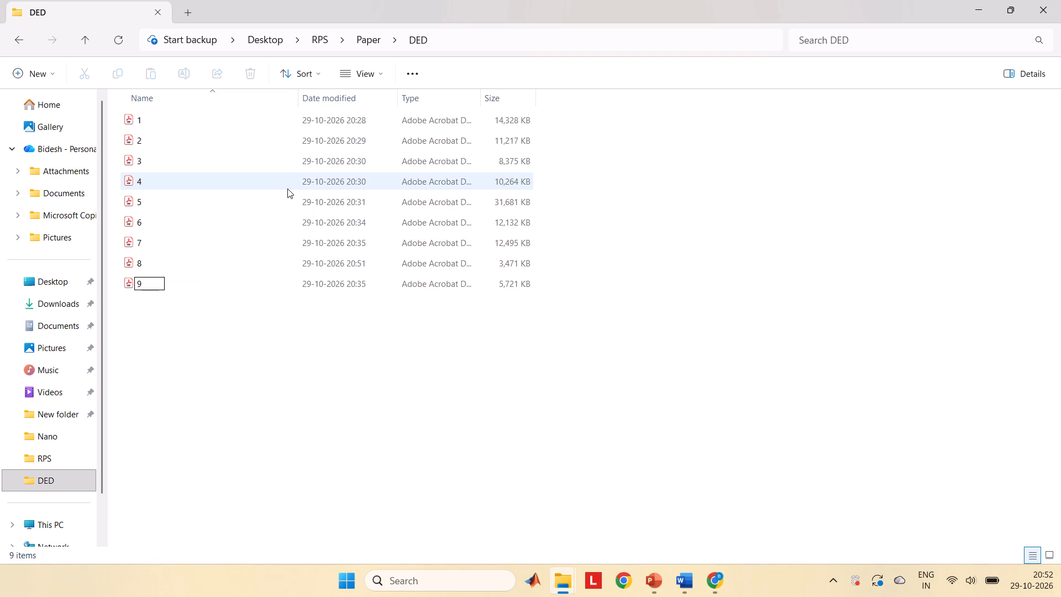
pyautogui.press('Return')
pyautogui.click(232, 405)
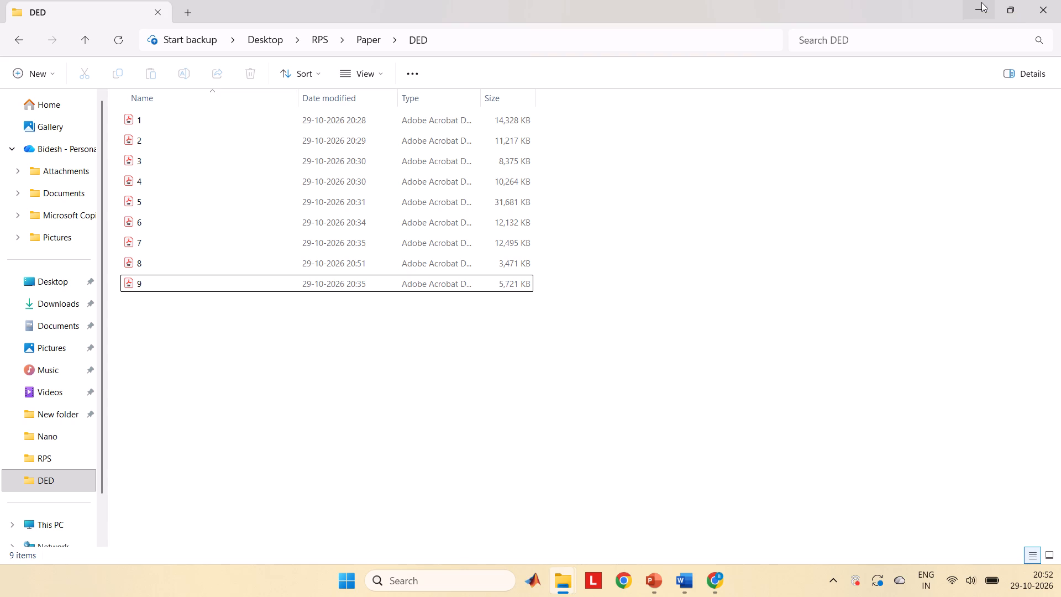
# Minimize the file and browser windows and switch to the Introduction (1) document in Word.
pyautogui.doubleClick(981, 2)
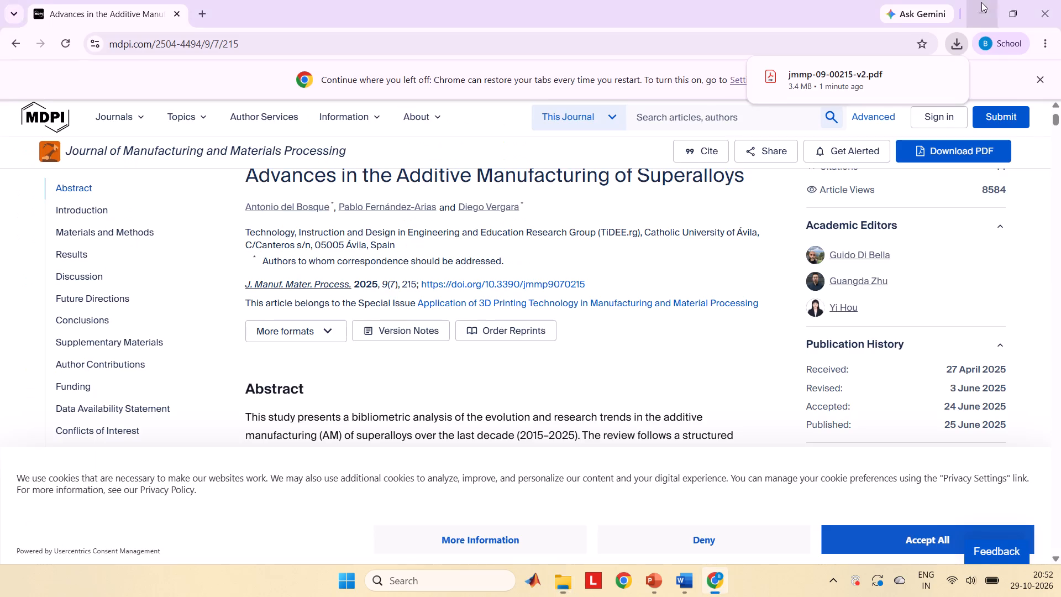
pyautogui.click(681, 584)
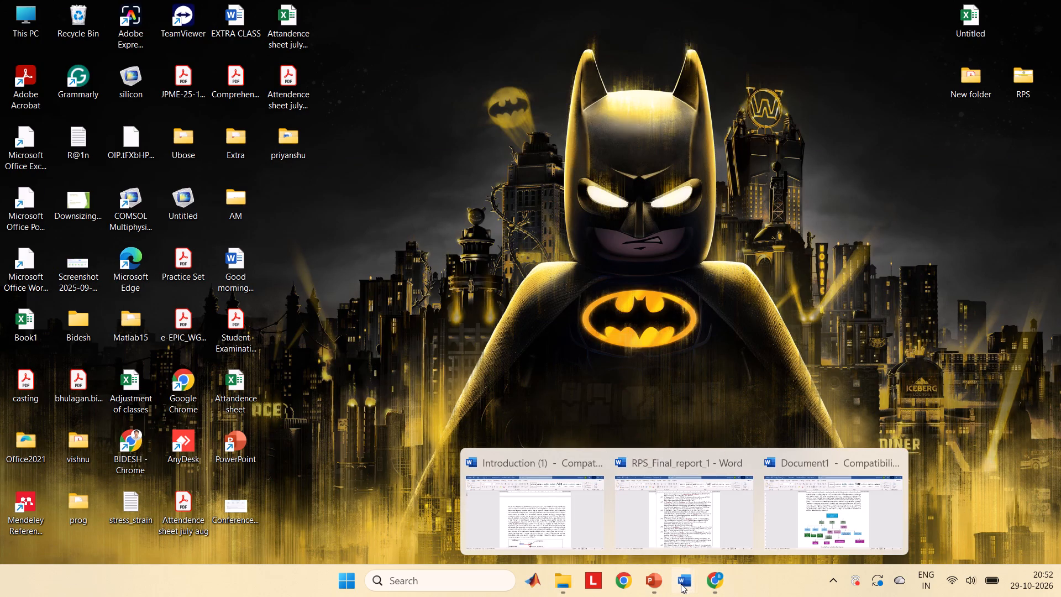
pyautogui.click(567, 515)
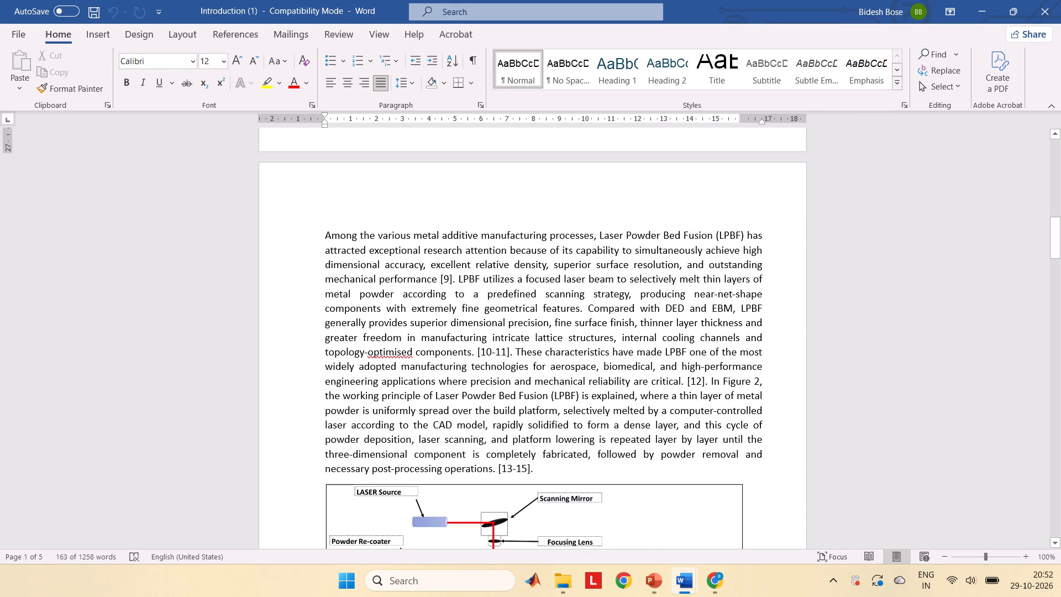
# Read the paragraph on Laser Powder Bed Fusion and its numbered citations in the introduction document.
pyautogui.scroll(-2, 432, 339)
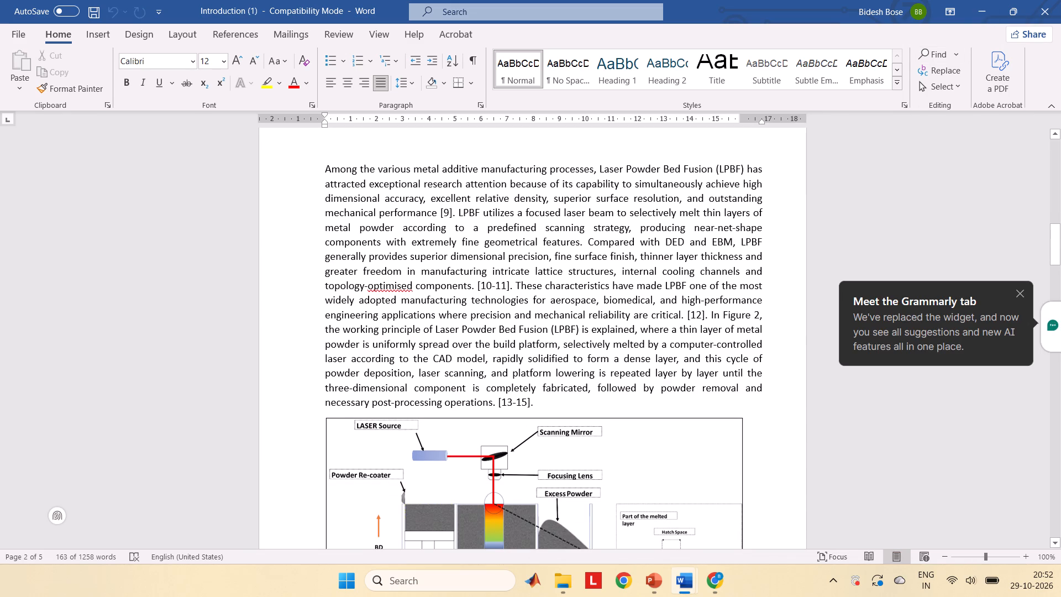
pyautogui.scroll(2, 432, 339)
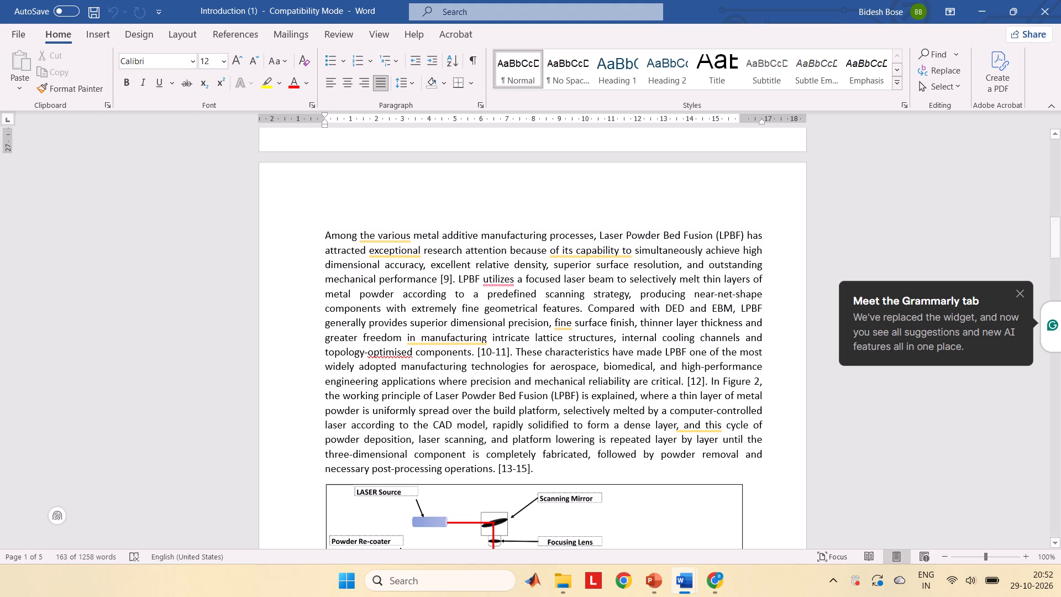
pyautogui.scroll(-2, 432, 339)
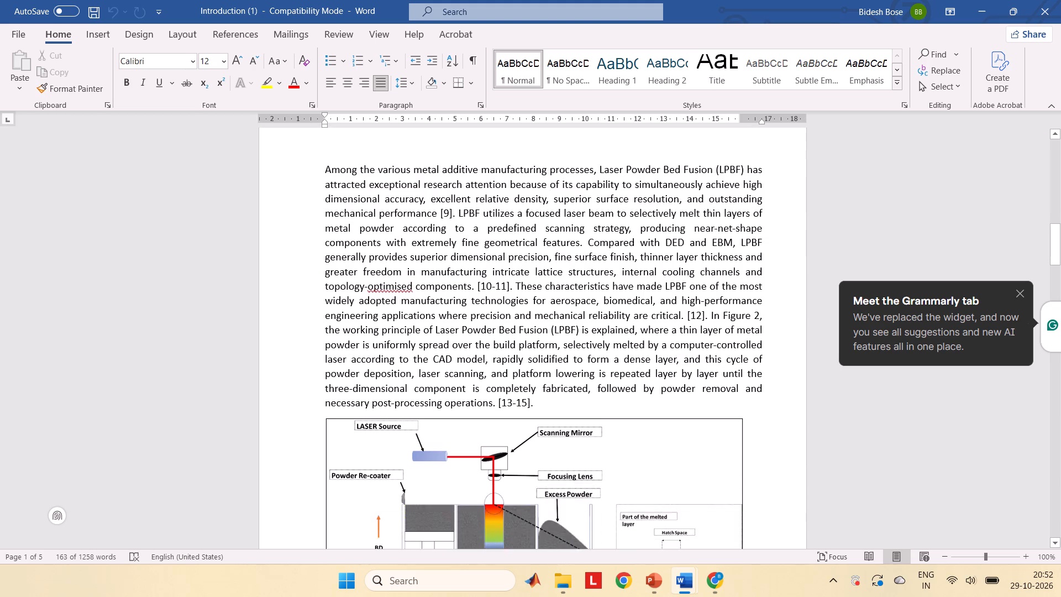
pyautogui.scroll(6, 432, 339)
pyautogui.scroll(-4, 432, 339)
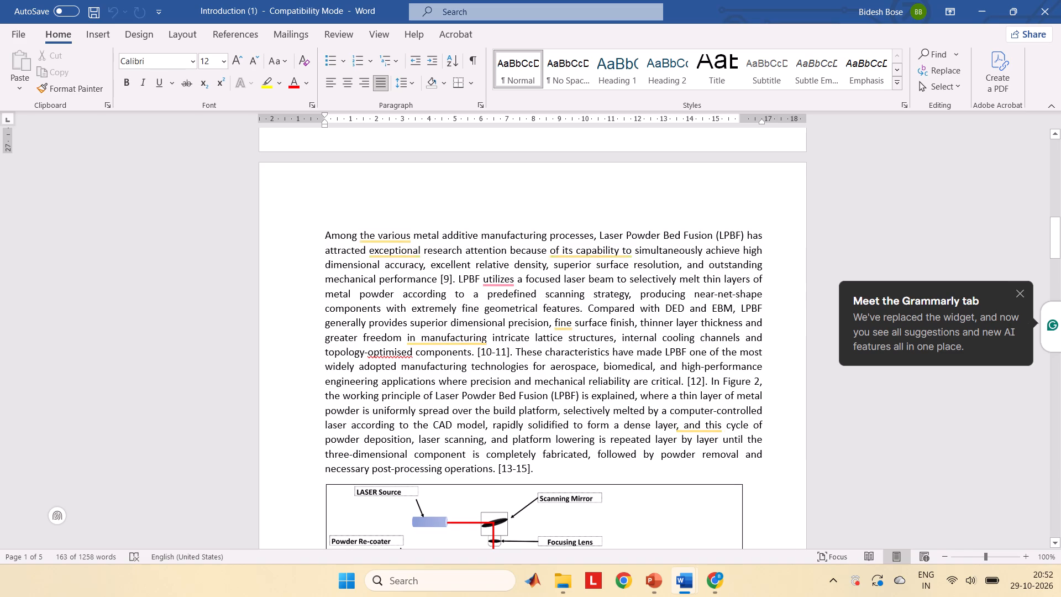
# Read the paragraph comparing additive manufacturing technologies that precedes the Laser Powder Bed Fusion section in the introduction document.
pyautogui.scroll(13, 432, 339)
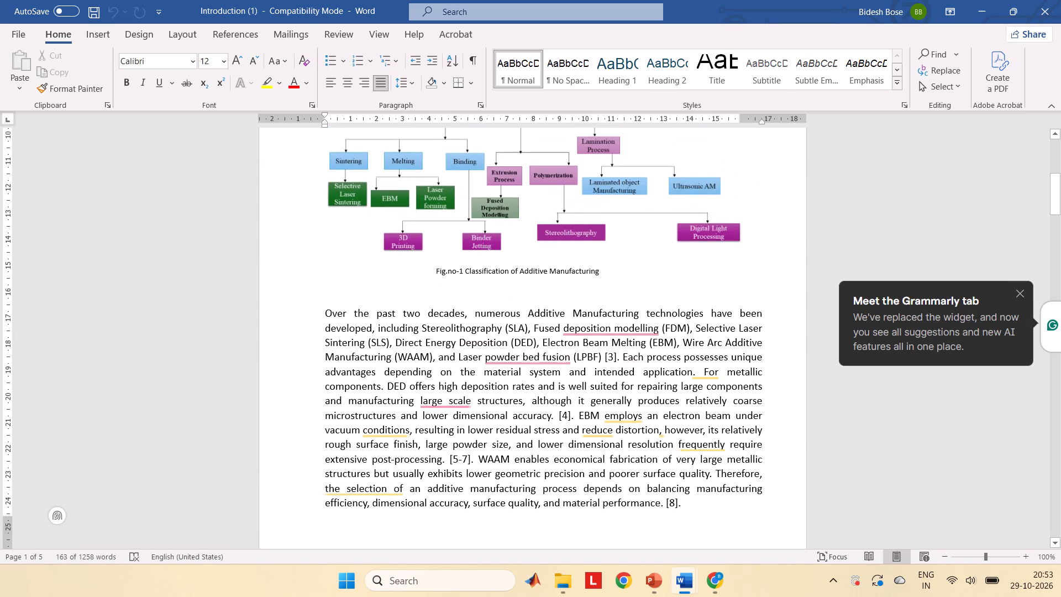
pyautogui.scroll(-11, 432, 338)
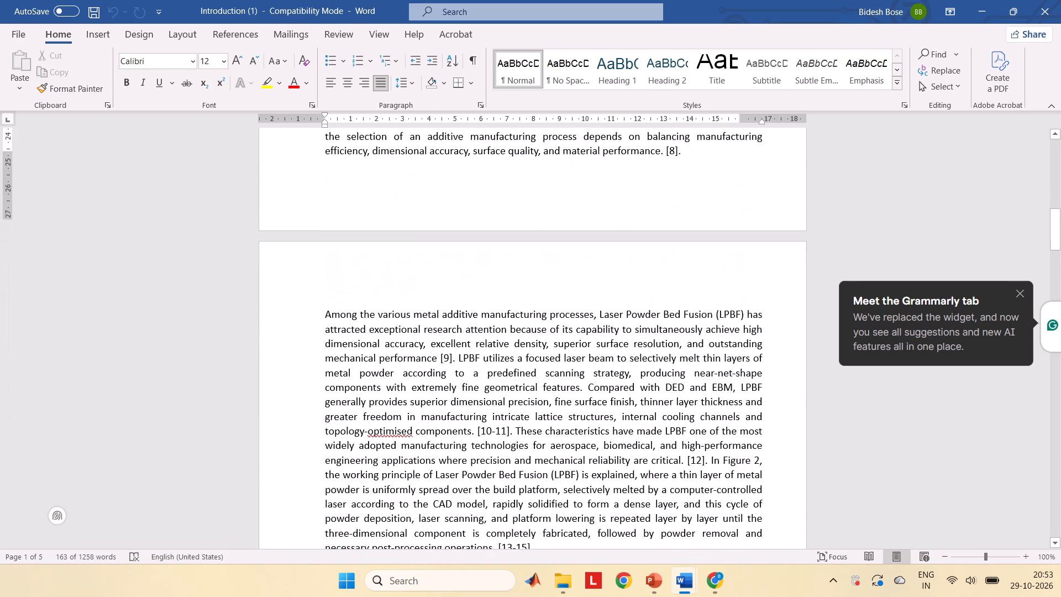
# Switch to Document1 in Word and dismiss the Grammarly notice.
pyautogui.click(679, 580)
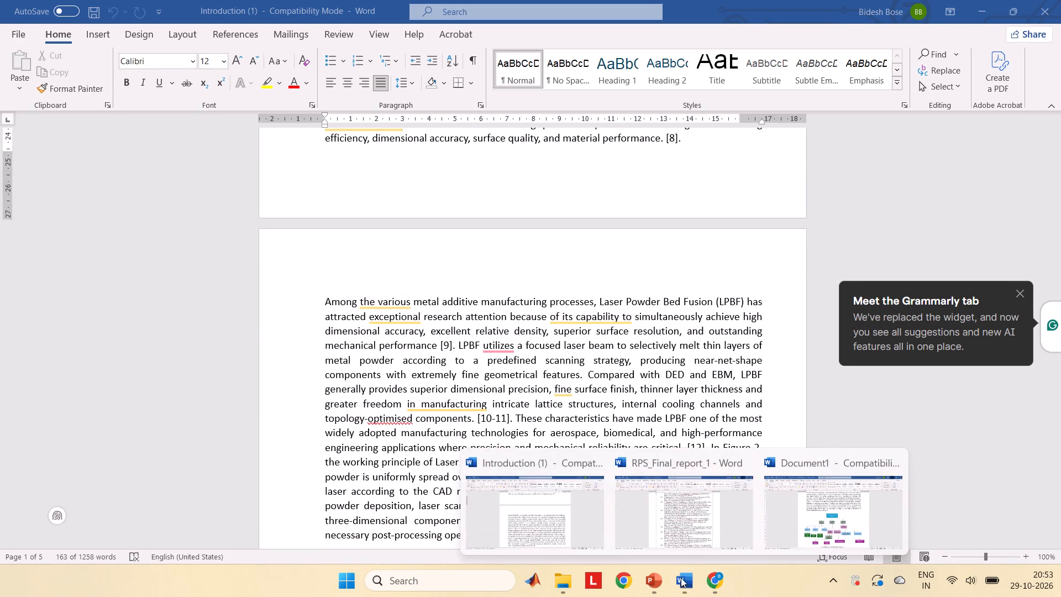
pyautogui.click(804, 517)
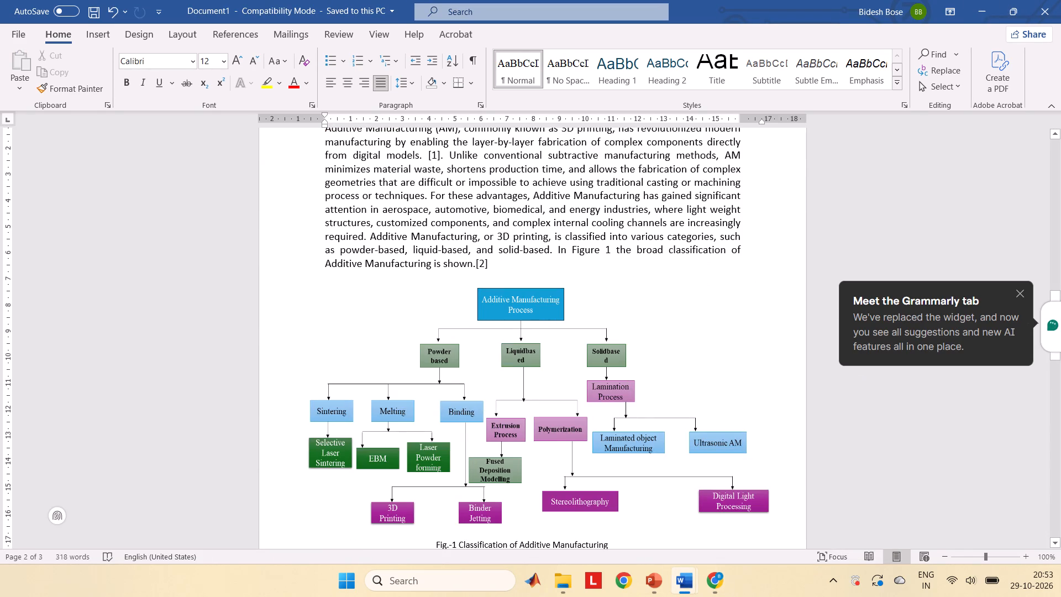
pyautogui.click(863, 394)
pyautogui.click(1025, 291)
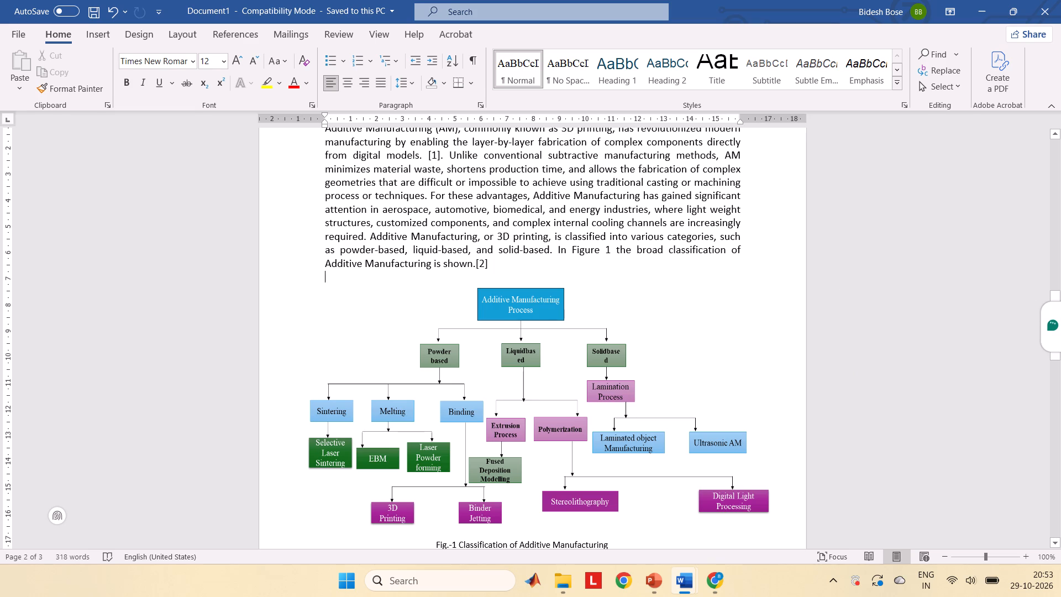
# Skim Document1 from the cover page to the closing sentence on additive manufacturing process selection.
pyautogui.scroll(-17, 837, 329)
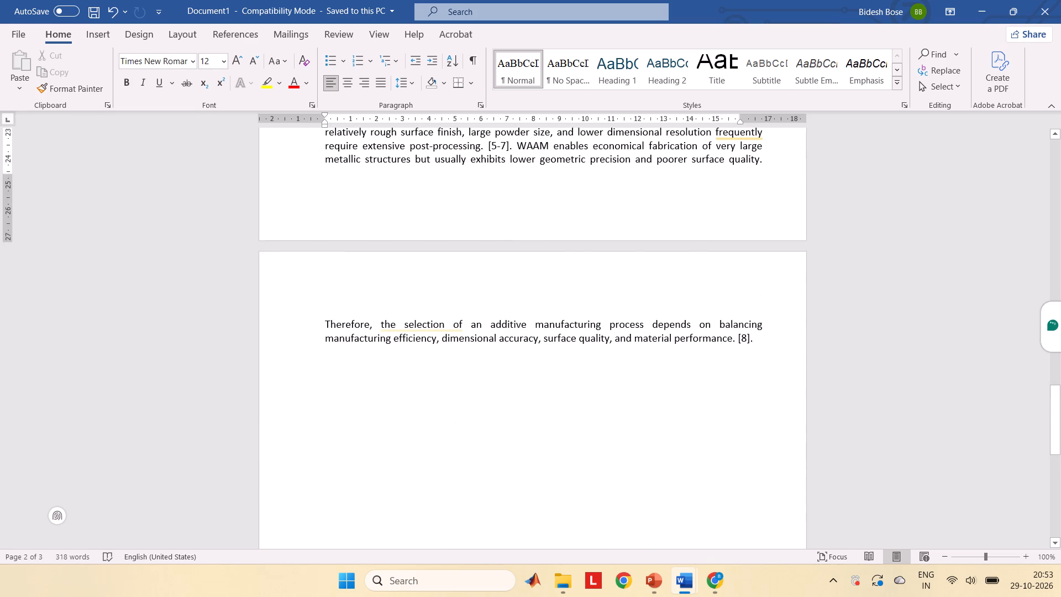
pyautogui.scroll(14, 837, 329)
pyautogui.scroll(15, 837, 329)
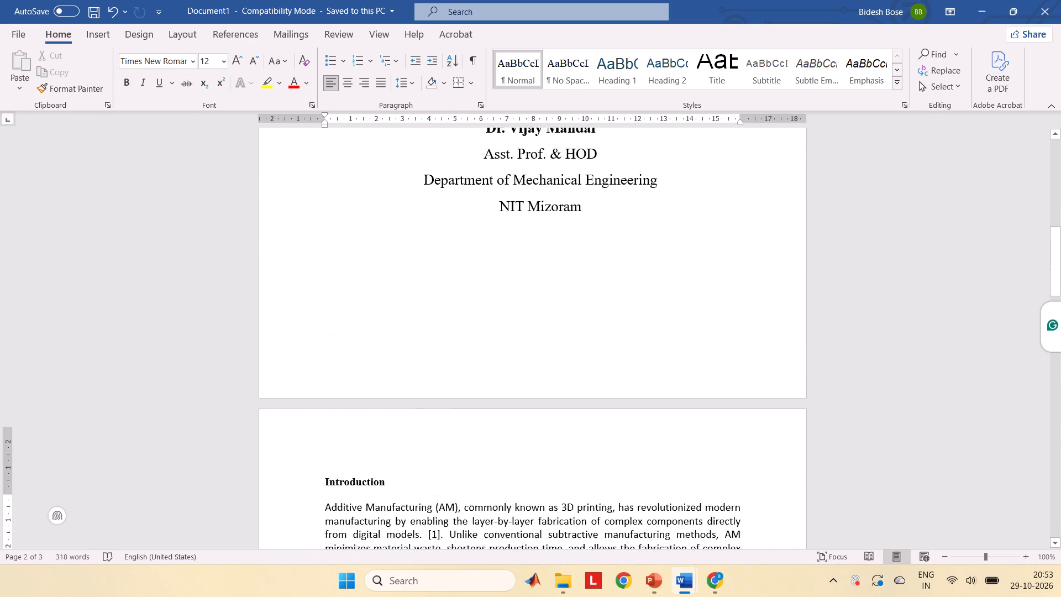
pyautogui.scroll(-20, 837, 329)
pyautogui.scroll(-18, 837, 329)
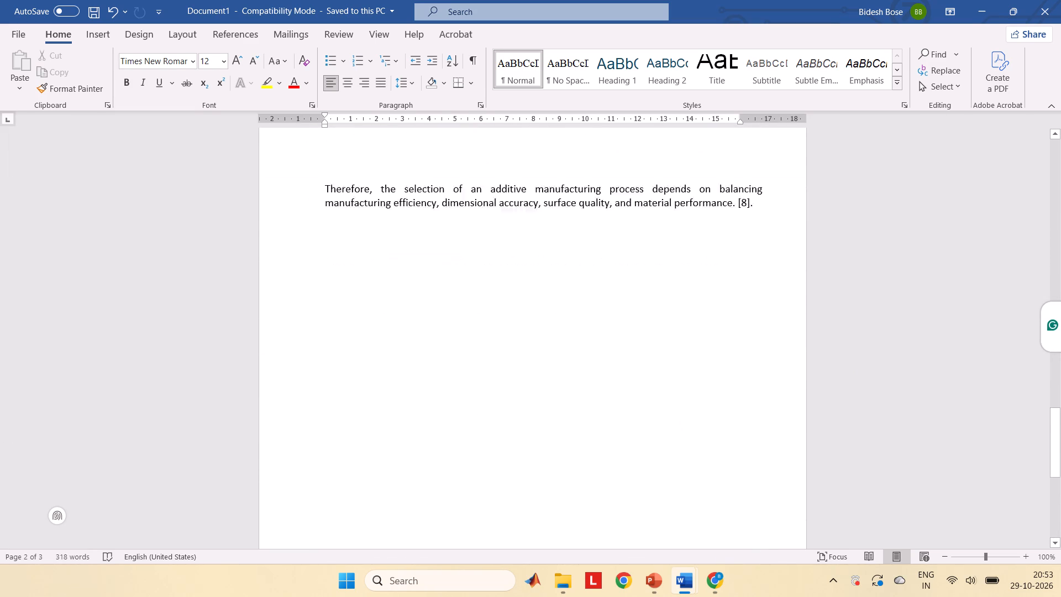
pyautogui.scroll(13, 836, 329)
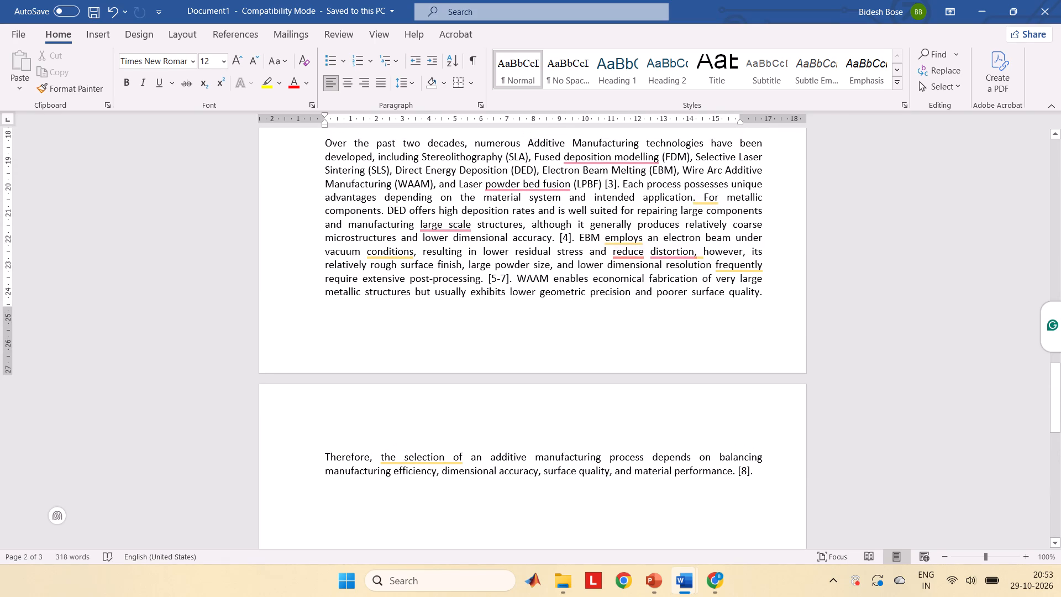
# Examine the Introduction, the classification figure and the paragraph on additive manufacturing technologies with its citations in Document1.
pyautogui.scroll(-1, 836, 329)
pyautogui.scroll(19, 836, 329)
pyautogui.scroll(-5, 836, 329)
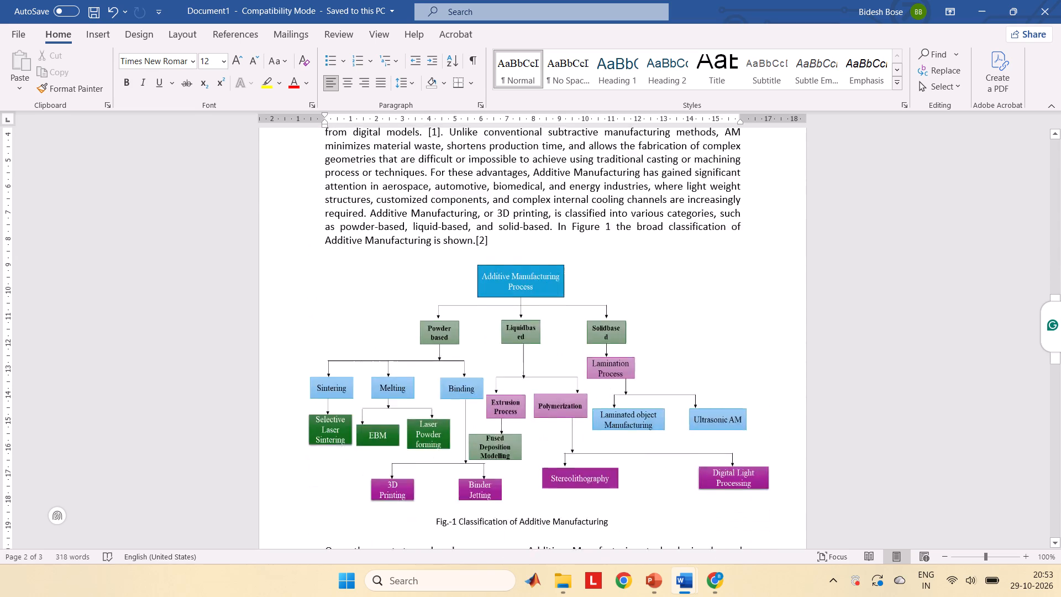
pyautogui.scroll(-15, 836, 329)
pyautogui.scroll(5, 836, 329)
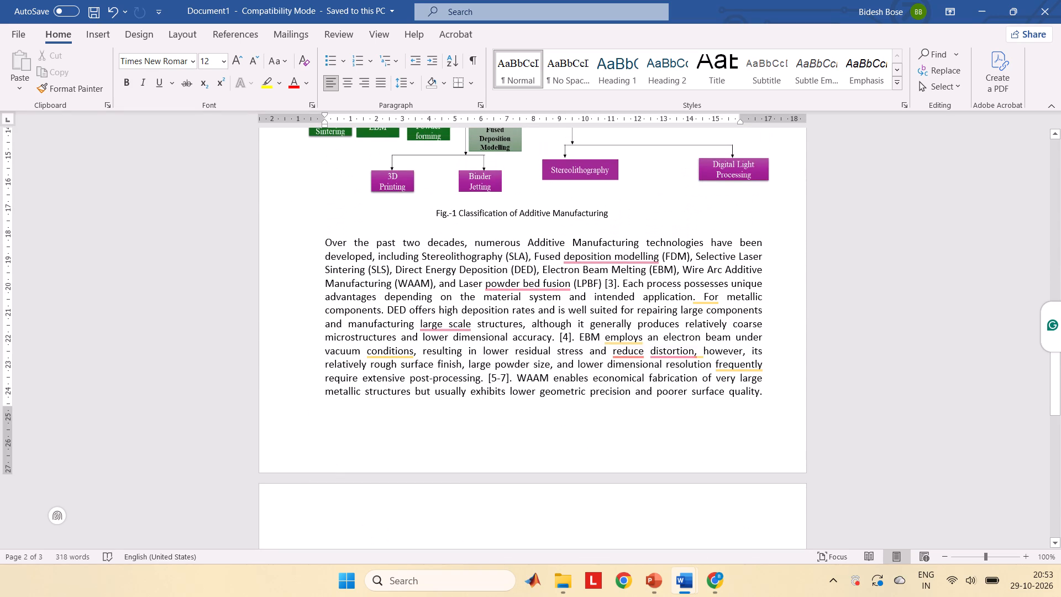
pyautogui.scroll(4, 836, 329)
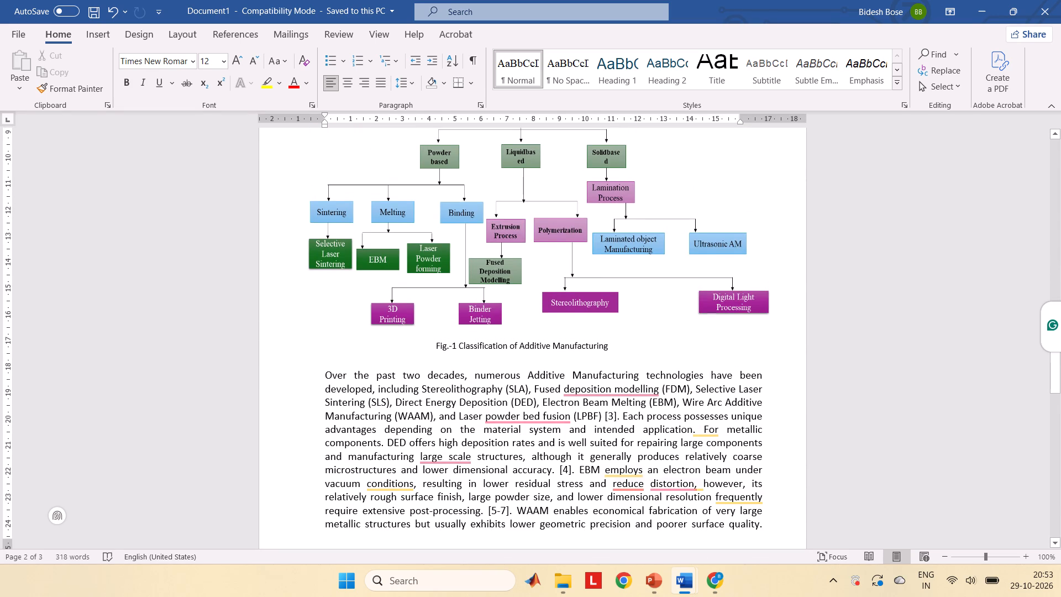
pyautogui.scroll(2, 836, 329)
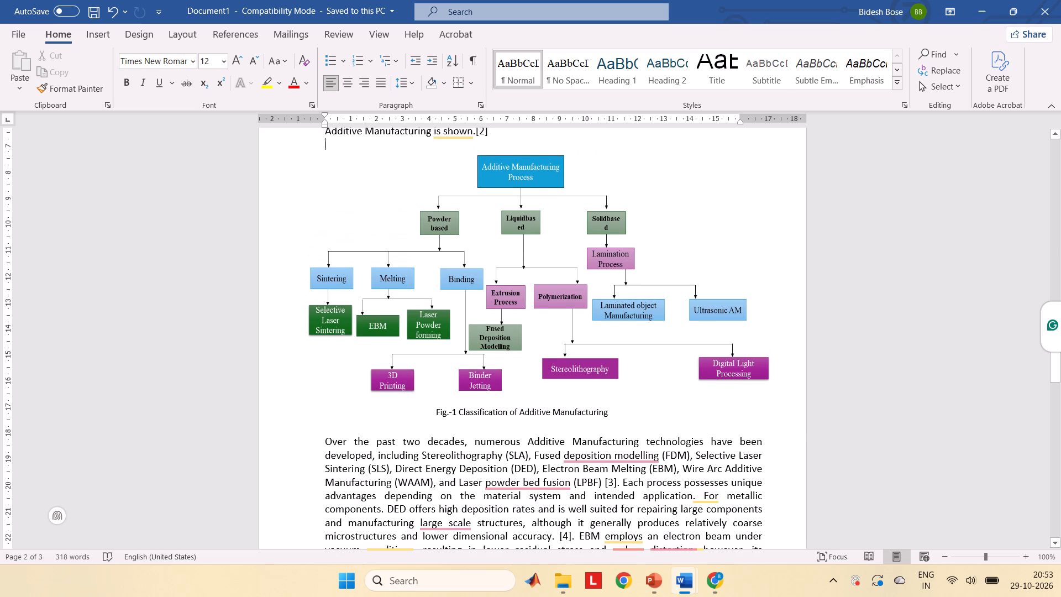
pyautogui.scroll(13, 836, 329)
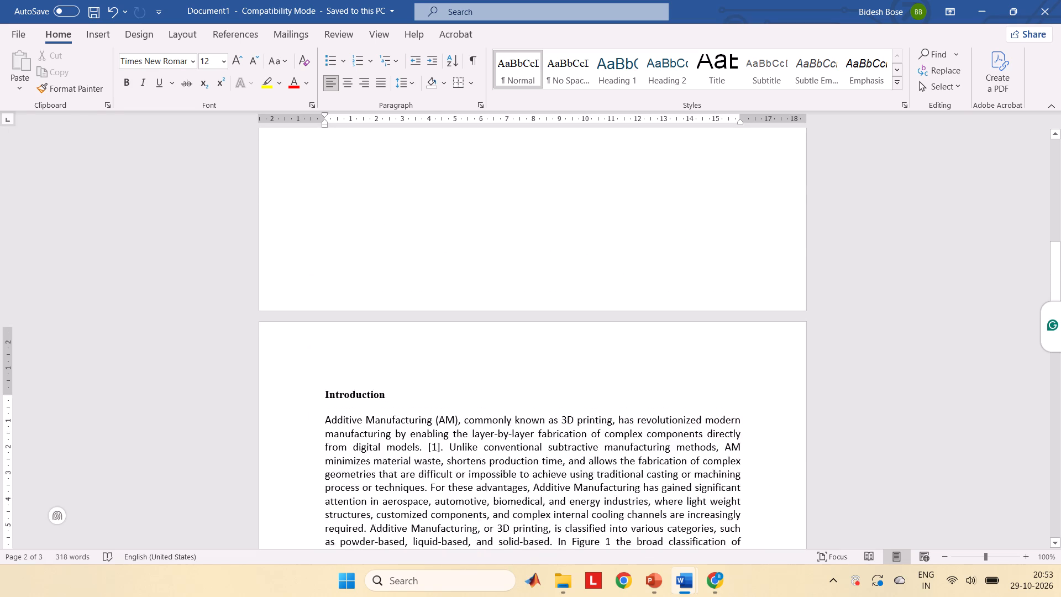
pyautogui.scroll(-15, 836, 329)
pyautogui.scroll(-6, 836, 329)
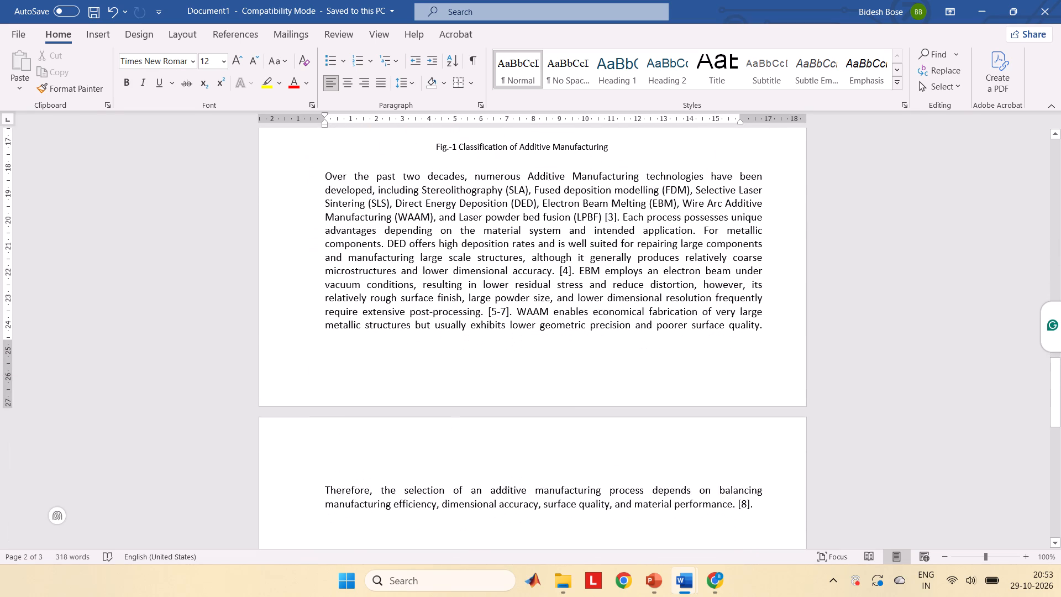
pyautogui.scroll(-7, 836, 329)
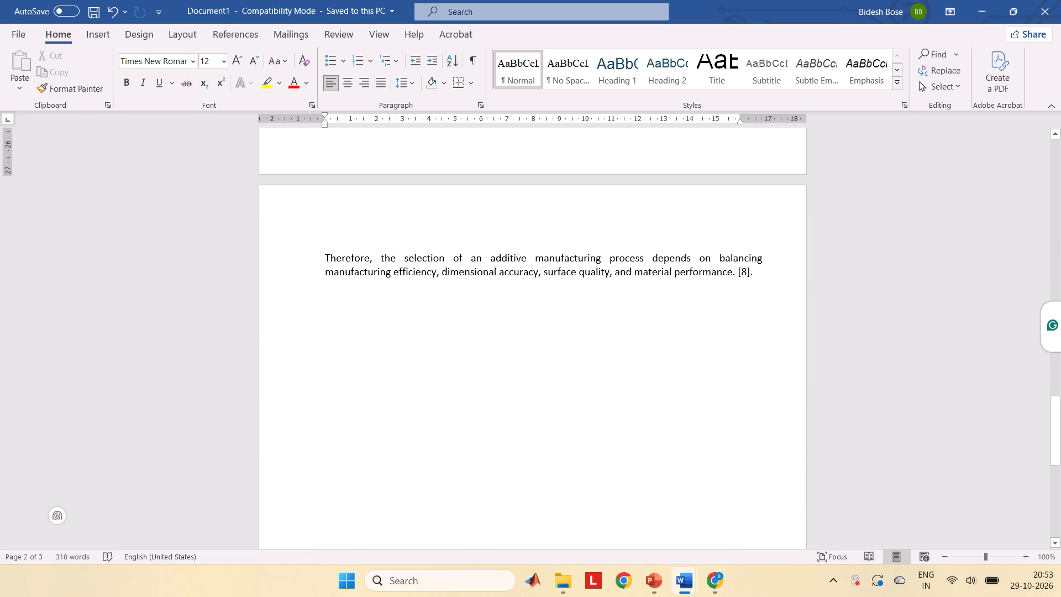
pyautogui.scroll(15, 836, 329)
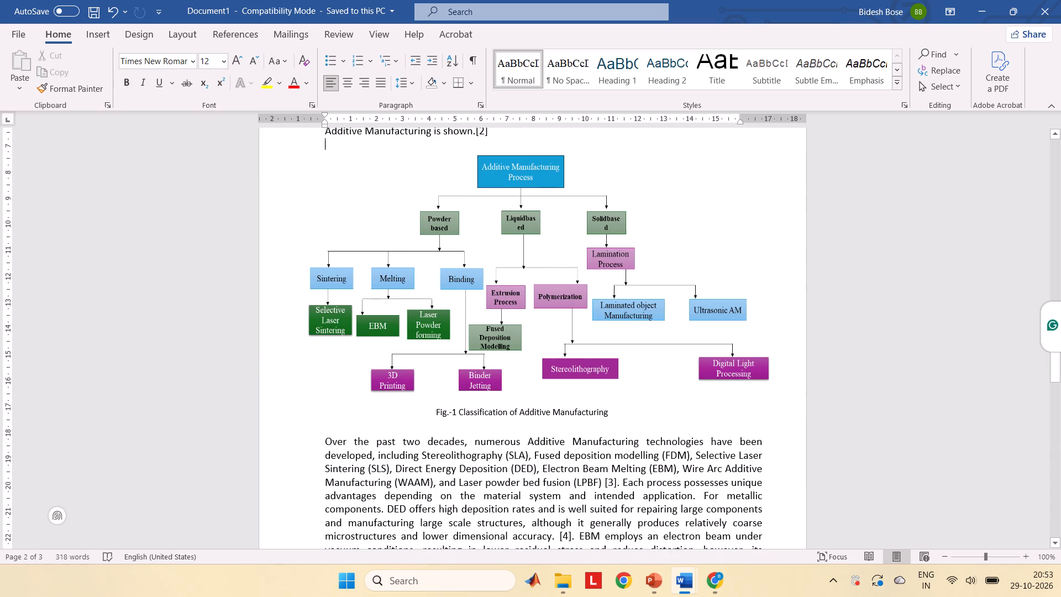
# Review Document1 from the research proposal's cover page through to the first Introduction paragraph.
pyautogui.moveTo(1051, 363); pyautogui.dragTo(1030, 173)
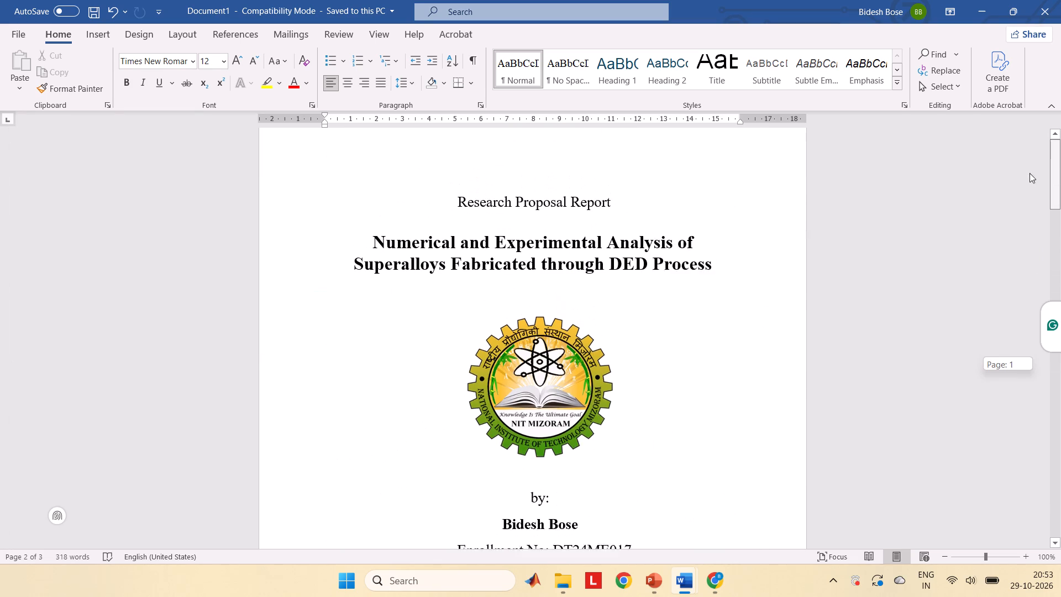
pyautogui.moveTo(1030, 173); pyautogui.dragTo(1028, 157)
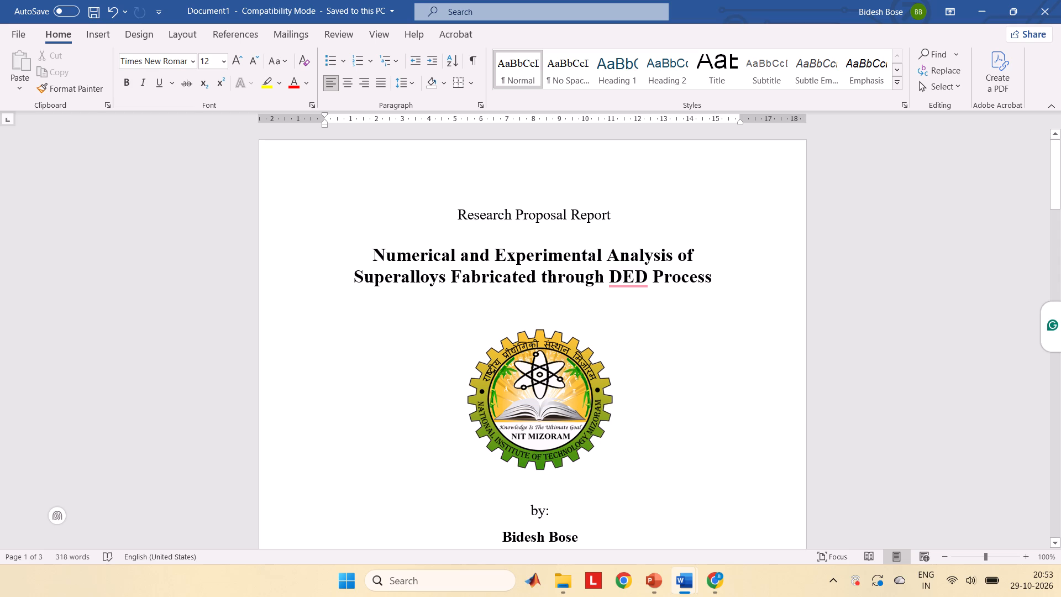
pyautogui.scroll(-8, 917, 243)
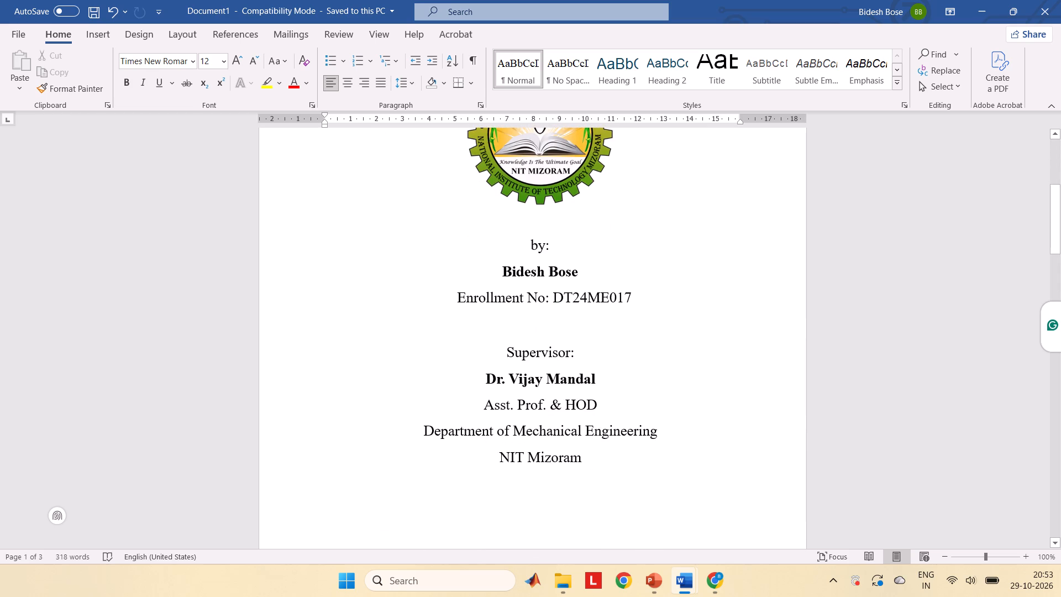
pyautogui.scroll(-3, 917, 243)
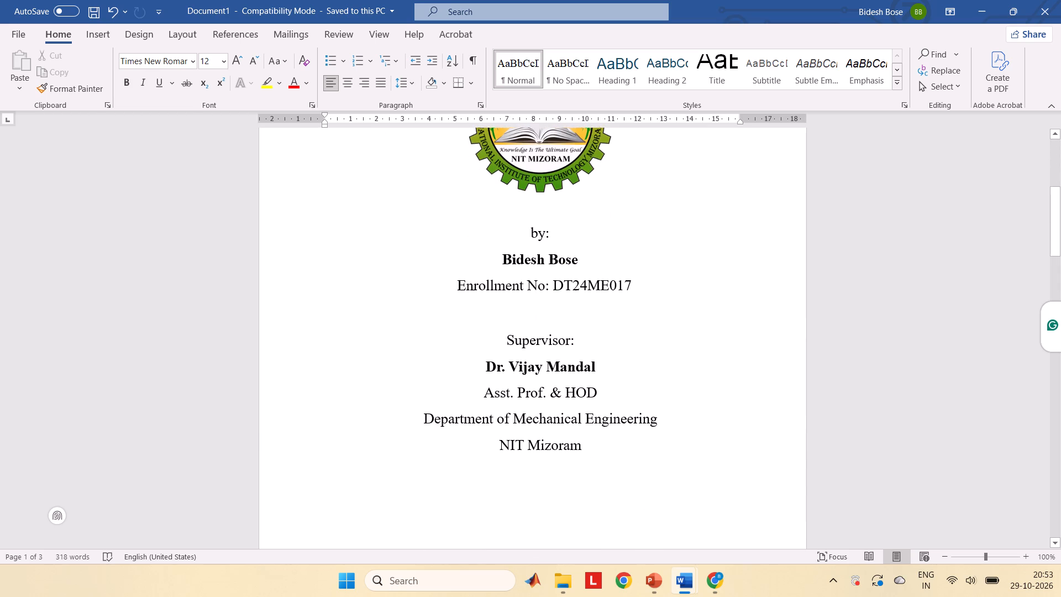
pyautogui.scroll(-4, 917, 243)
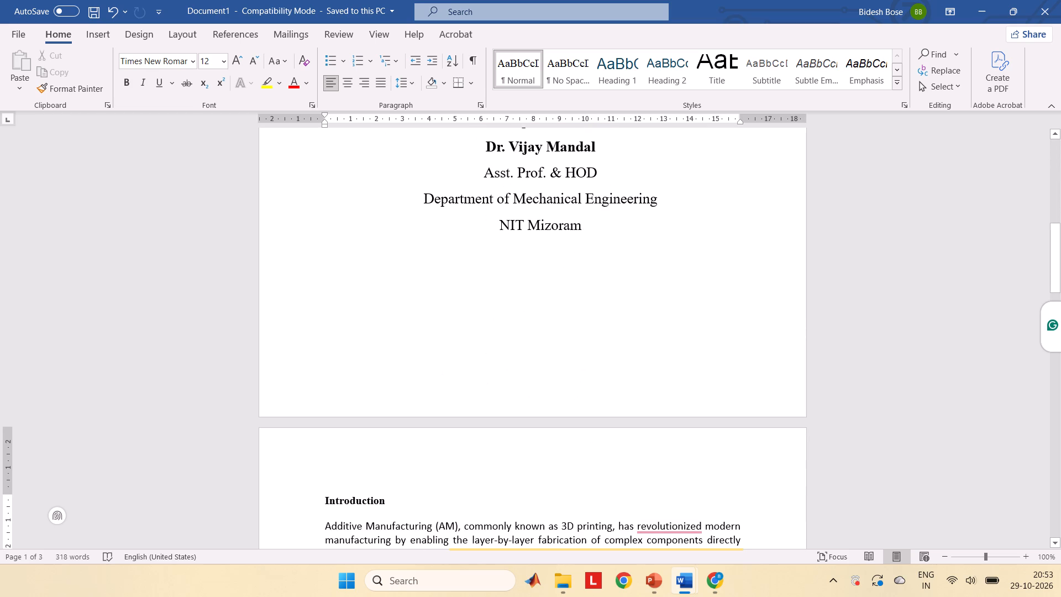
pyautogui.scroll(2, 917, 243)
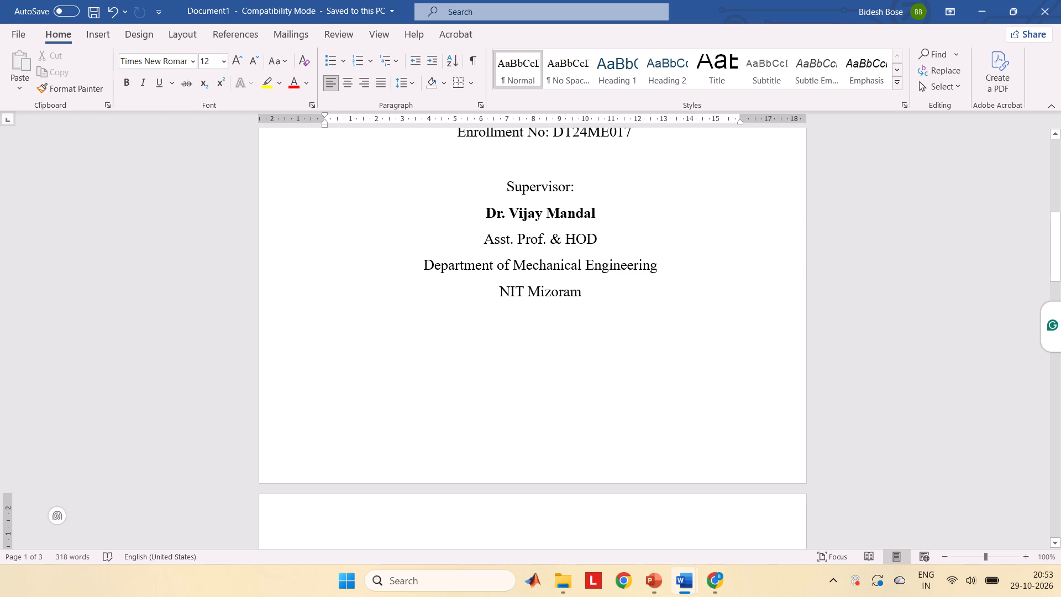
pyautogui.scroll(-13, 917, 243)
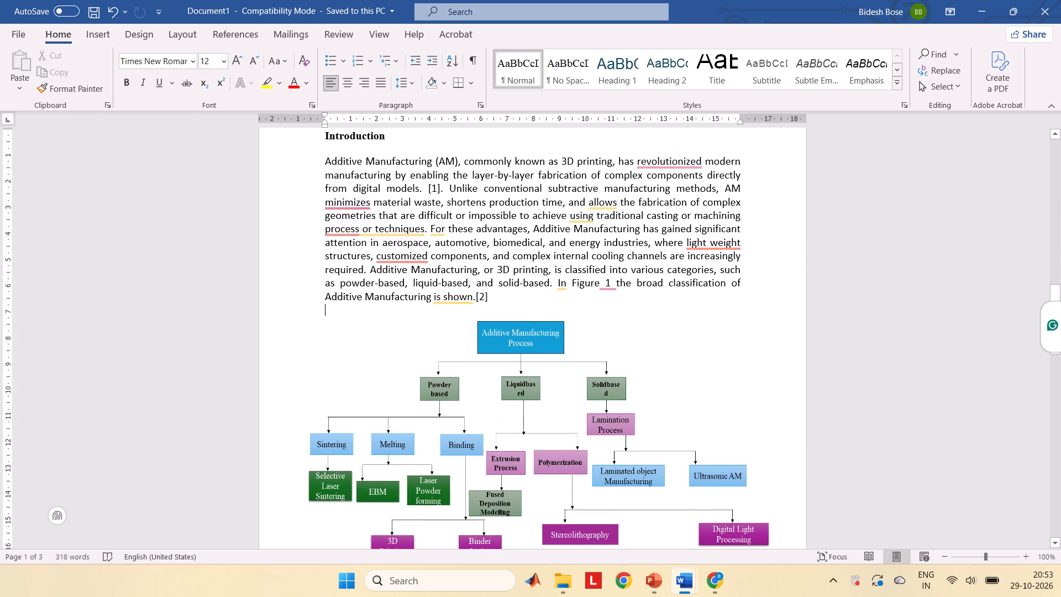
pyautogui.scroll(3, 917, 243)
pyautogui.scroll(-3, 917, 243)
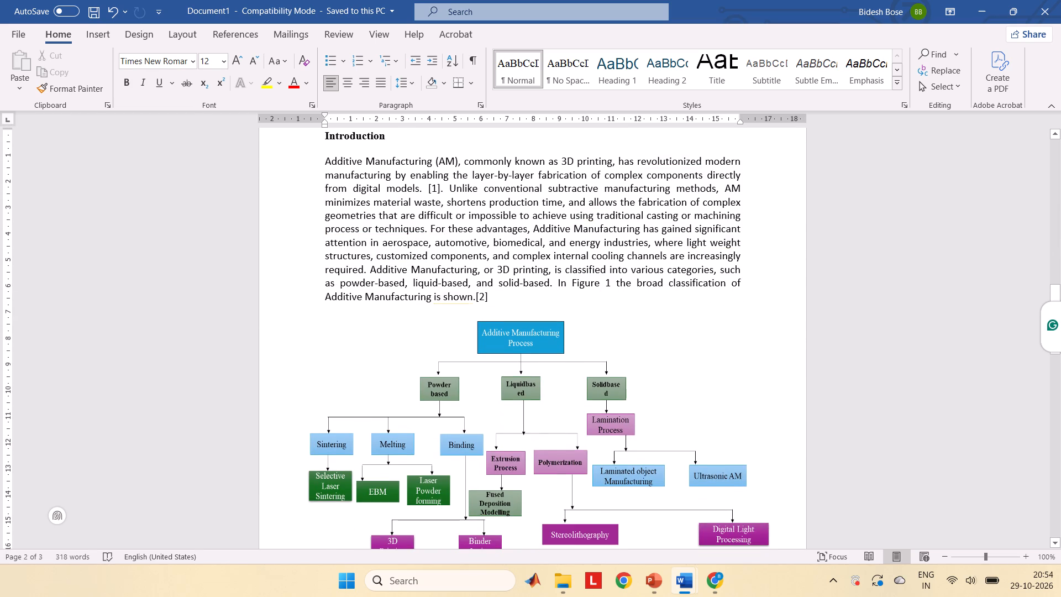
# Accept the suggested spellings "revolutionised" and "minimises" in the first Introduction paragraph.
pyautogui.click(690, 195)
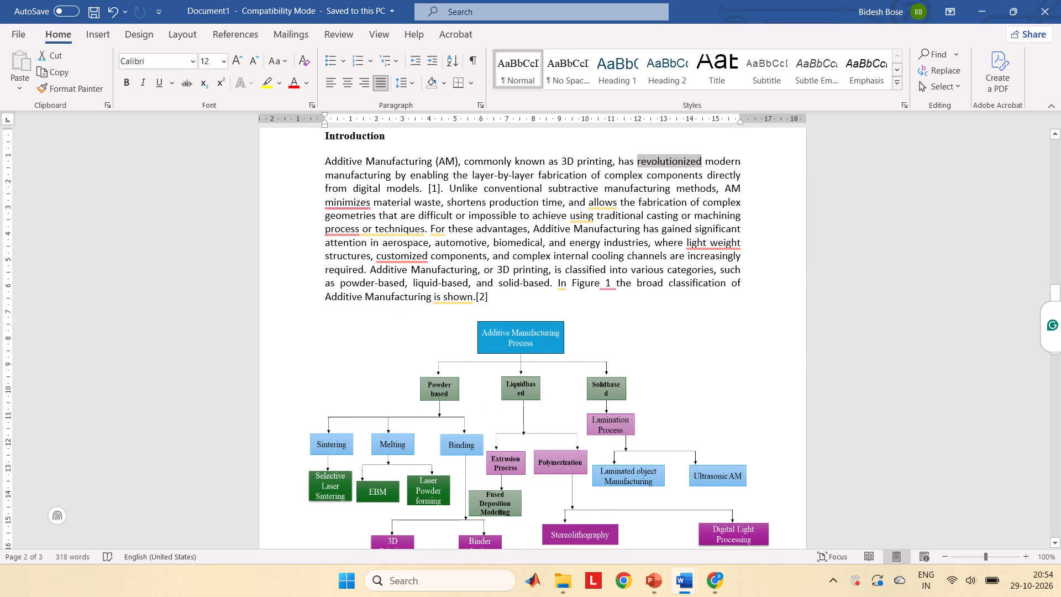
pyautogui.click(355, 234)
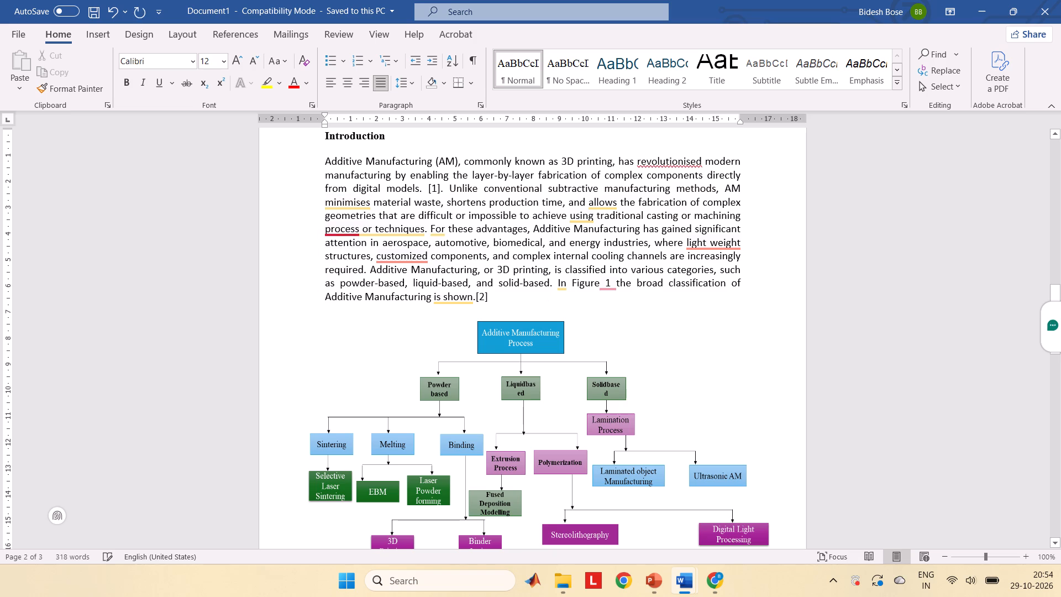
# Correct "revolutionised" to "revolutionized" in the first sentence of the Introduction.
pyautogui.rightClick(668, 162)
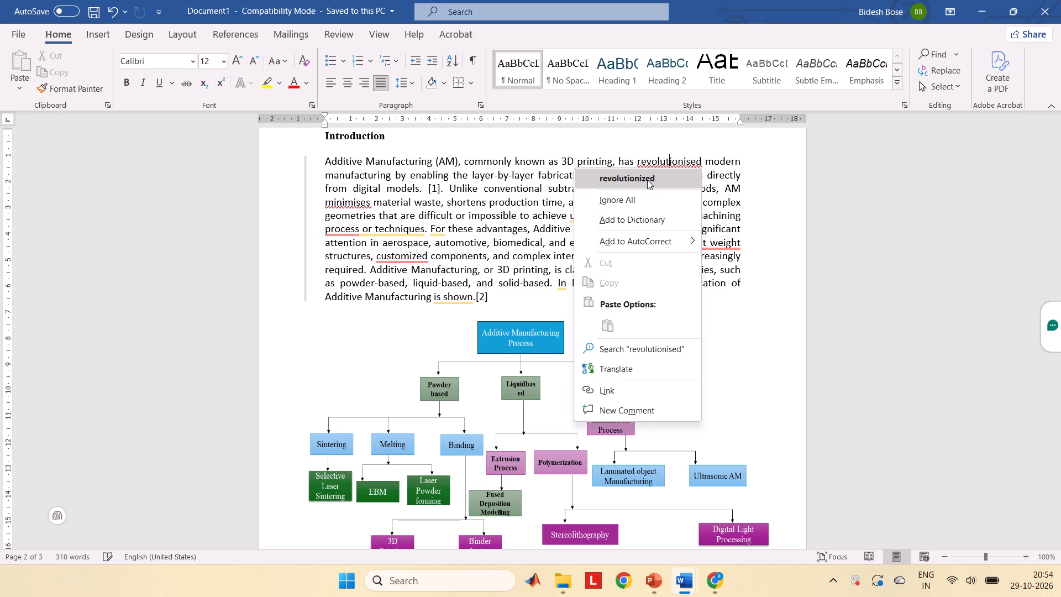
pyautogui.click(643, 179)
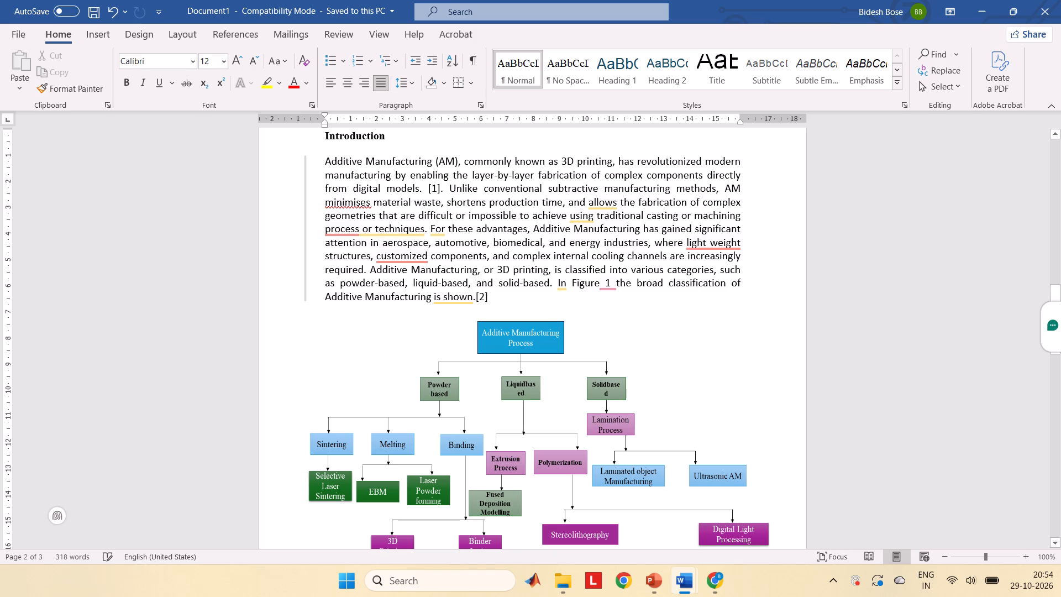
pyautogui.click(883, 254)
# Review the text below the classification figure through to the last sentence of Document1.
pyautogui.scroll(-6, 883, 254)
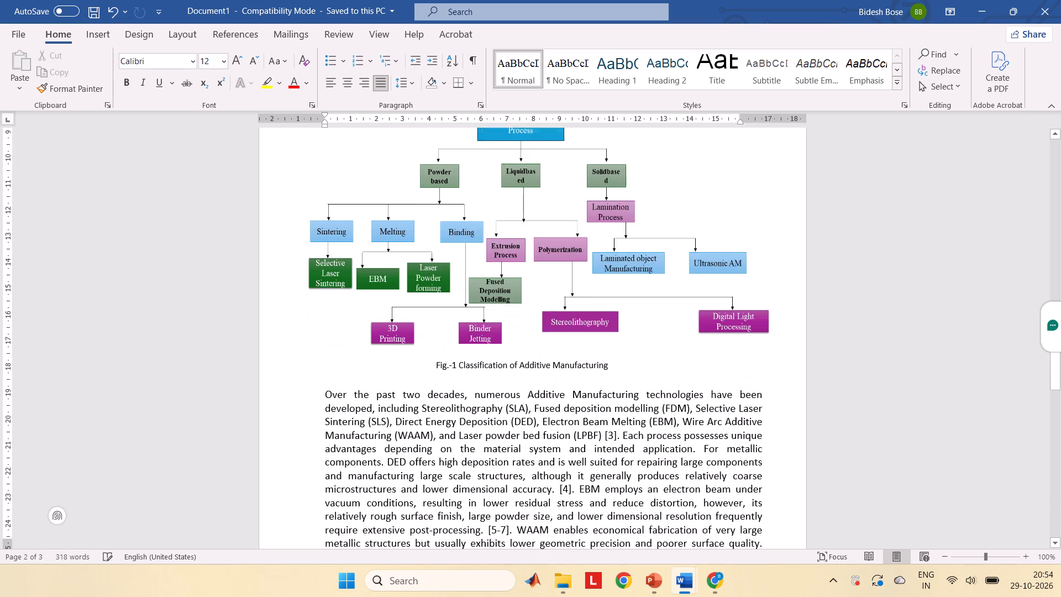
pyautogui.scroll(-19, 883, 254)
pyautogui.scroll(-7, 883, 254)
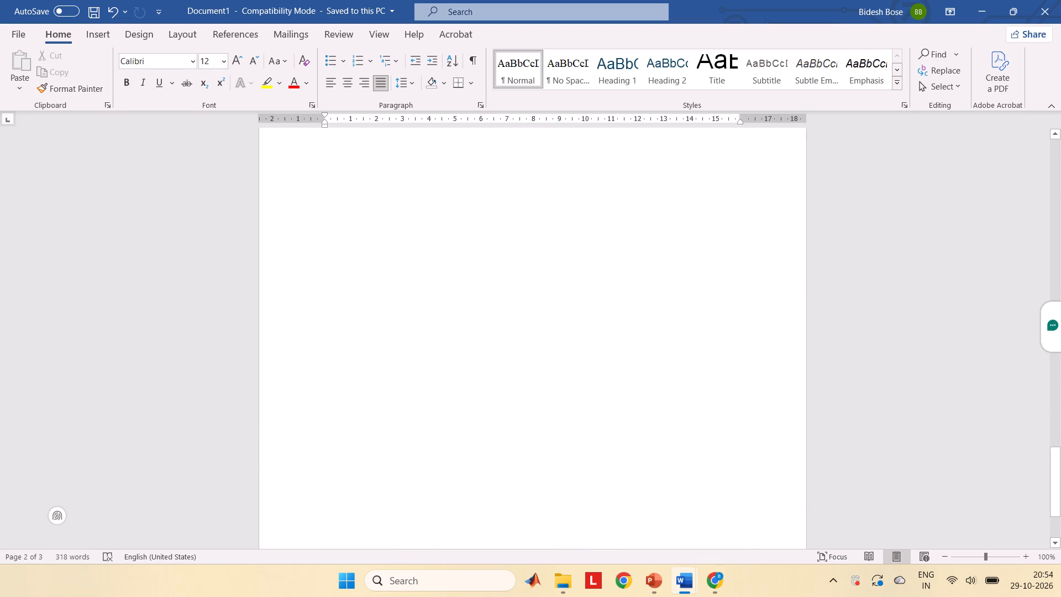
pyautogui.scroll(15, 883, 254)
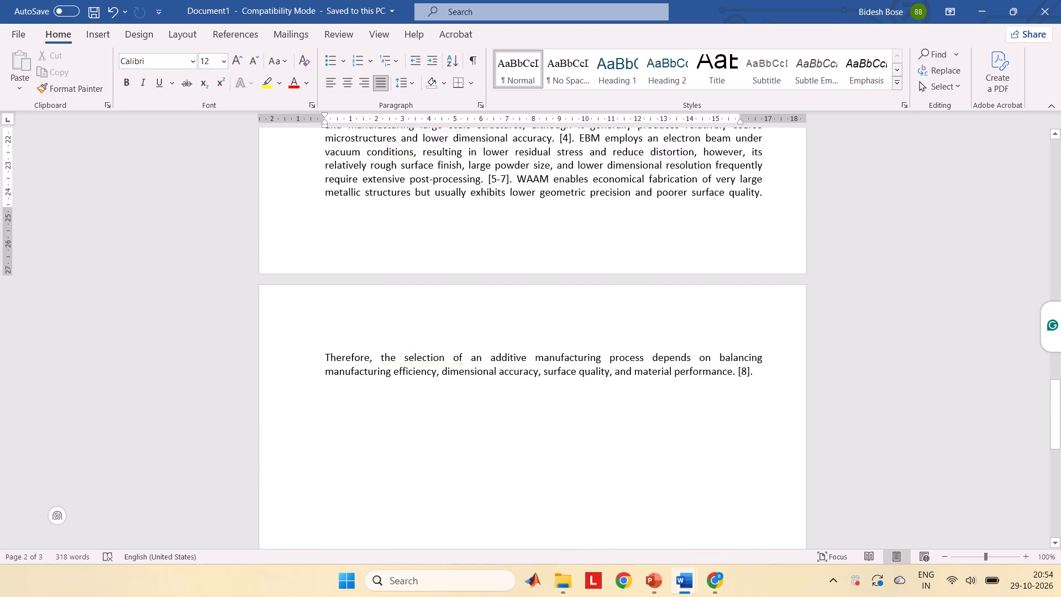
pyautogui.scroll(3, 883, 254)
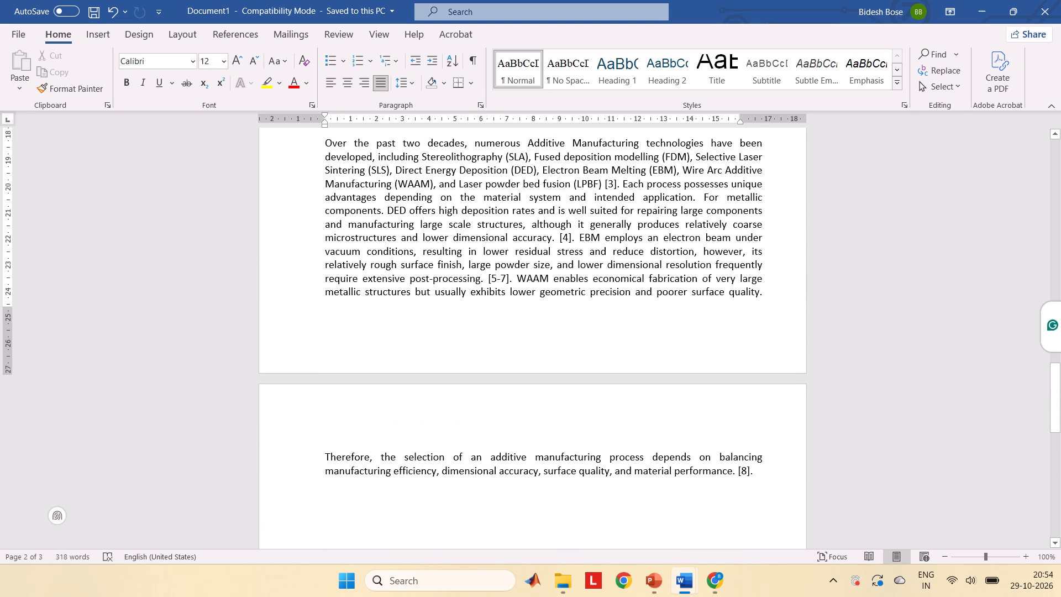
pyautogui.scroll(1, 883, 254)
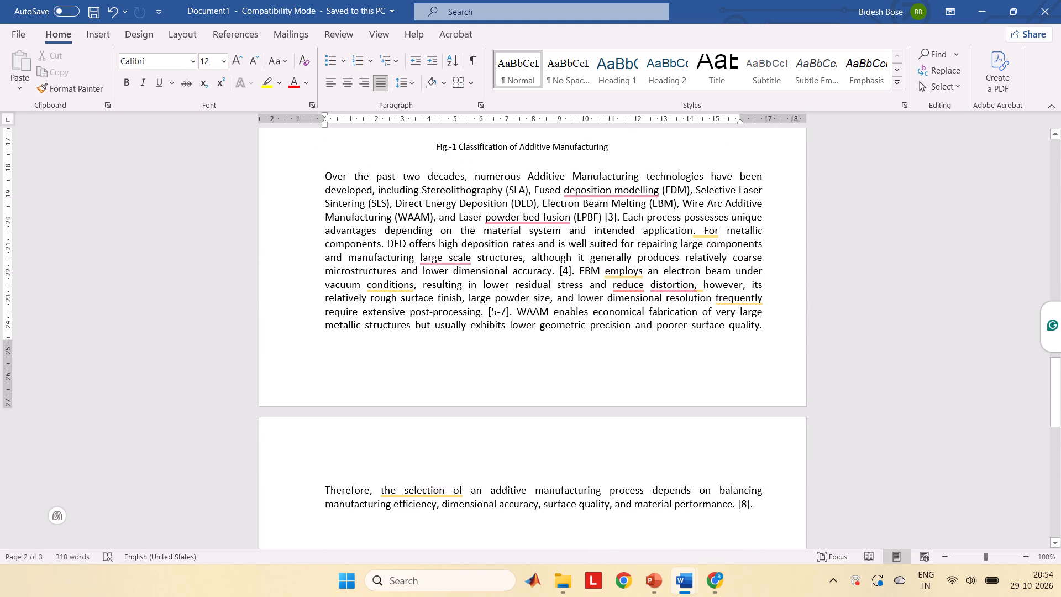
# Switch to the RPS_Final_report_1 document in Word.
pyautogui.click(686, 581)
pyautogui.click(701, 490)
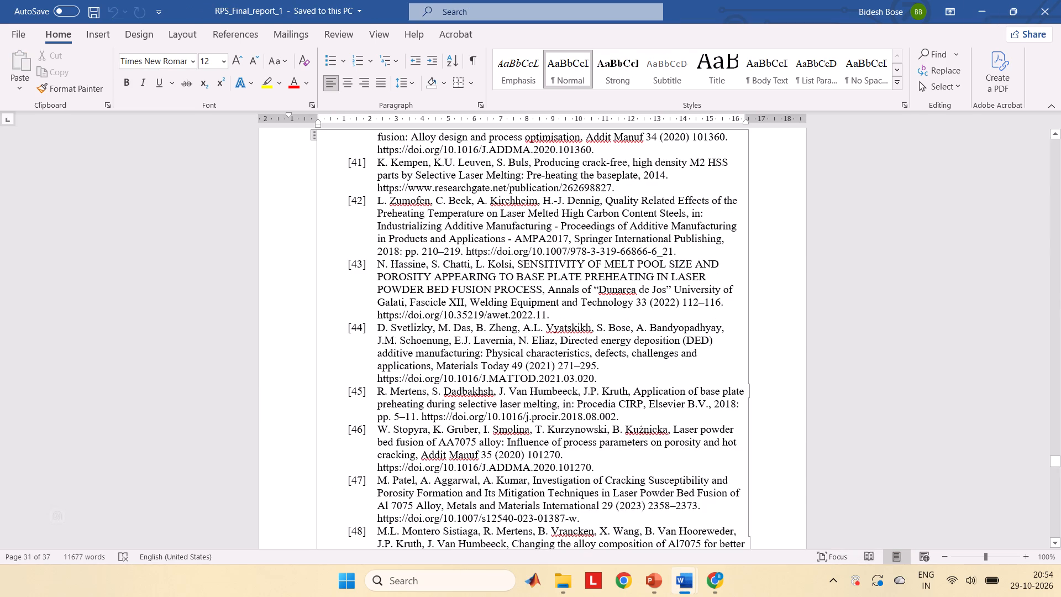
# Skim the earlier report from its cover page through the figures and parameter tables to section 4.4 on AlSi10Mg.
pyautogui.click(937, 280)
pyautogui.moveTo(1052, 463); pyautogui.dragTo(1034, 222)
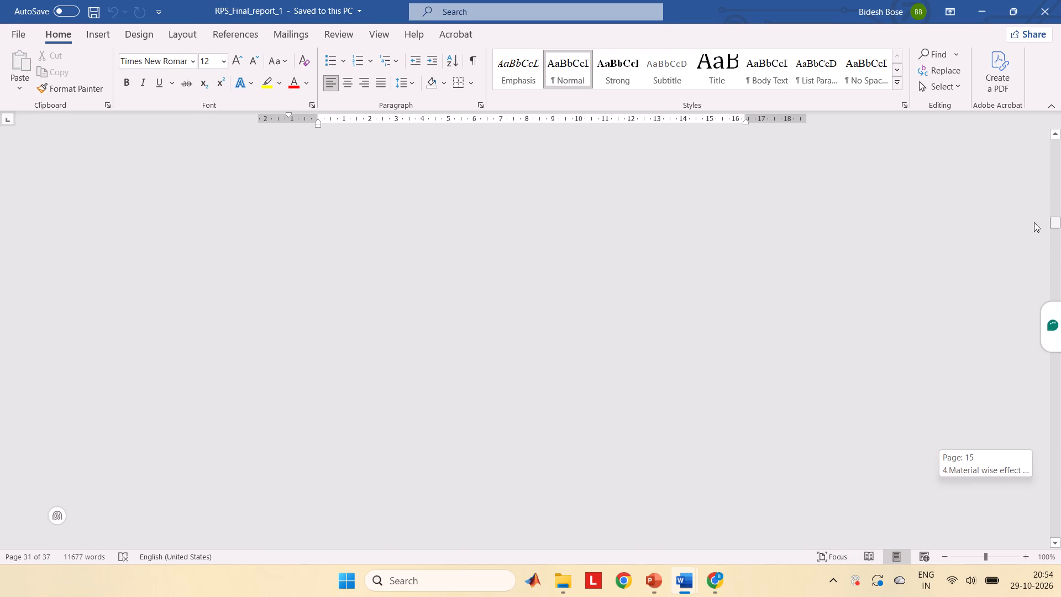
pyautogui.moveTo(1034, 222); pyautogui.dragTo(1039, 132)
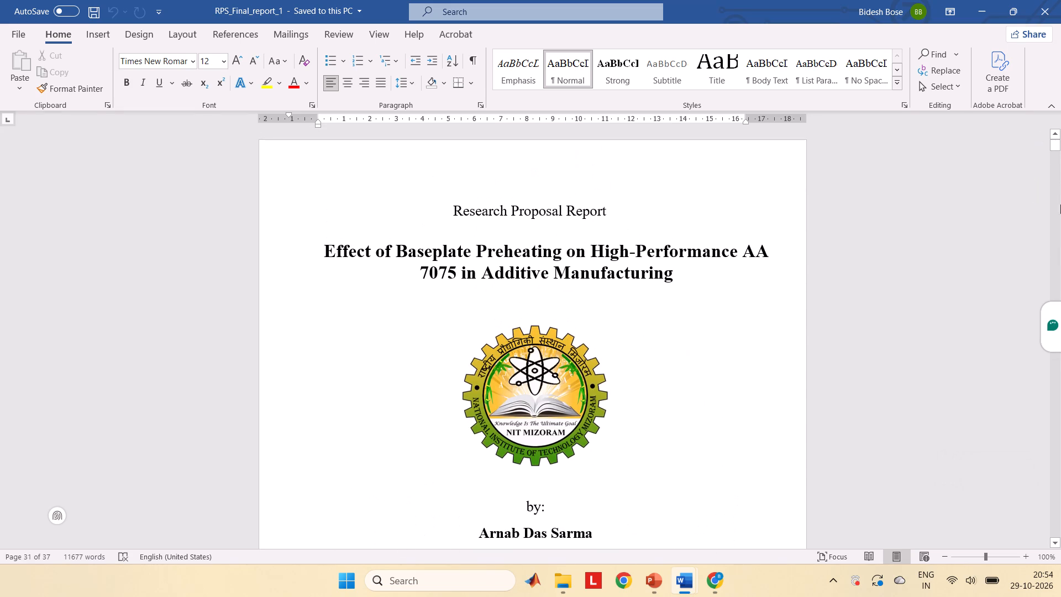
pyautogui.moveTo(1053, 143); pyautogui.dragTo(1054, 188)
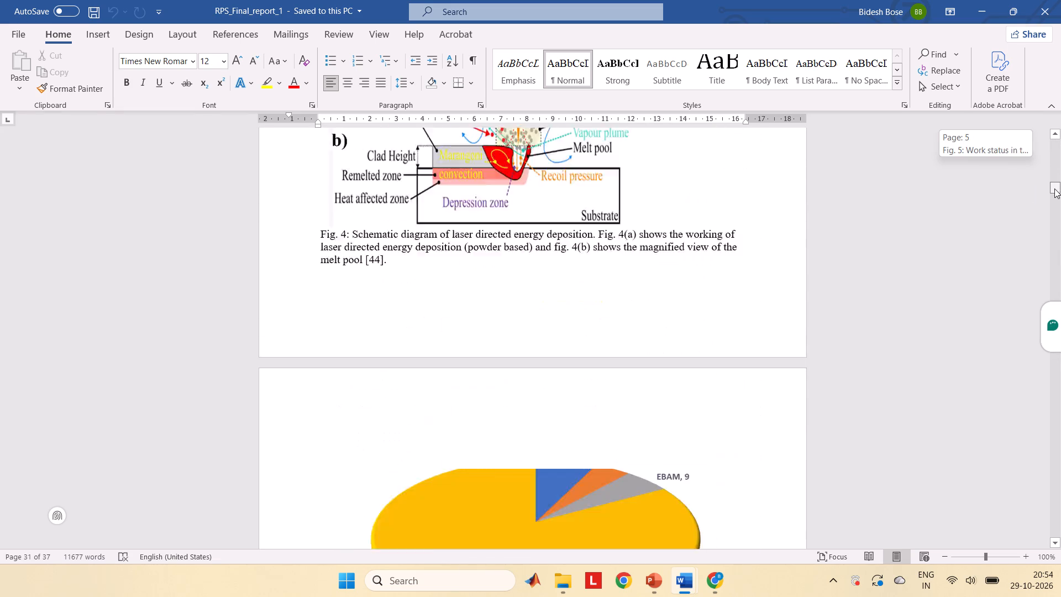
pyautogui.moveTo(1054, 188); pyautogui.dragTo(1060, 239)
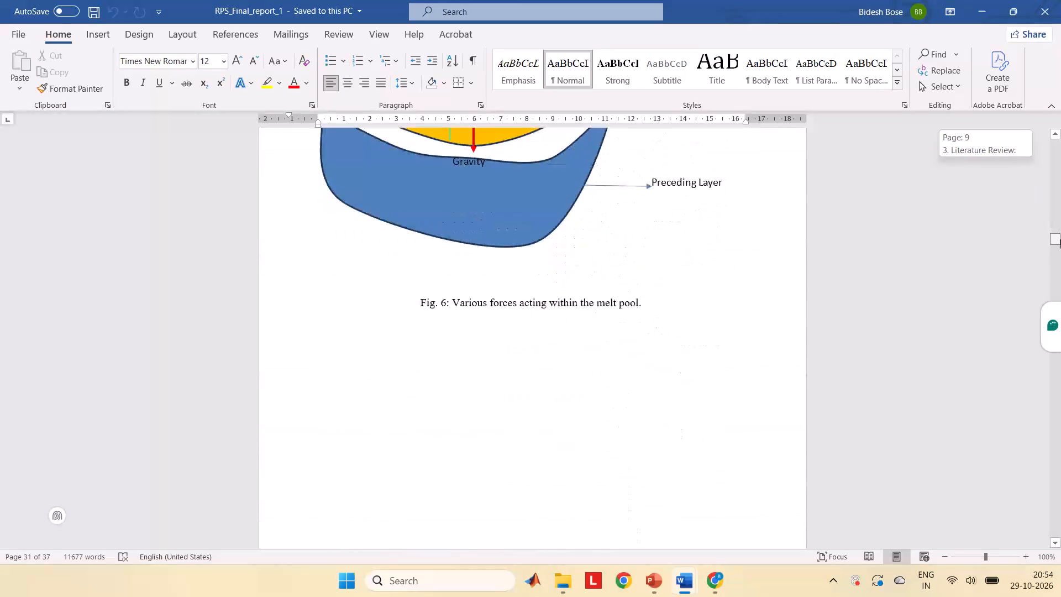
pyautogui.moveTo(1060, 239); pyautogui.dragTo(1060, 269)
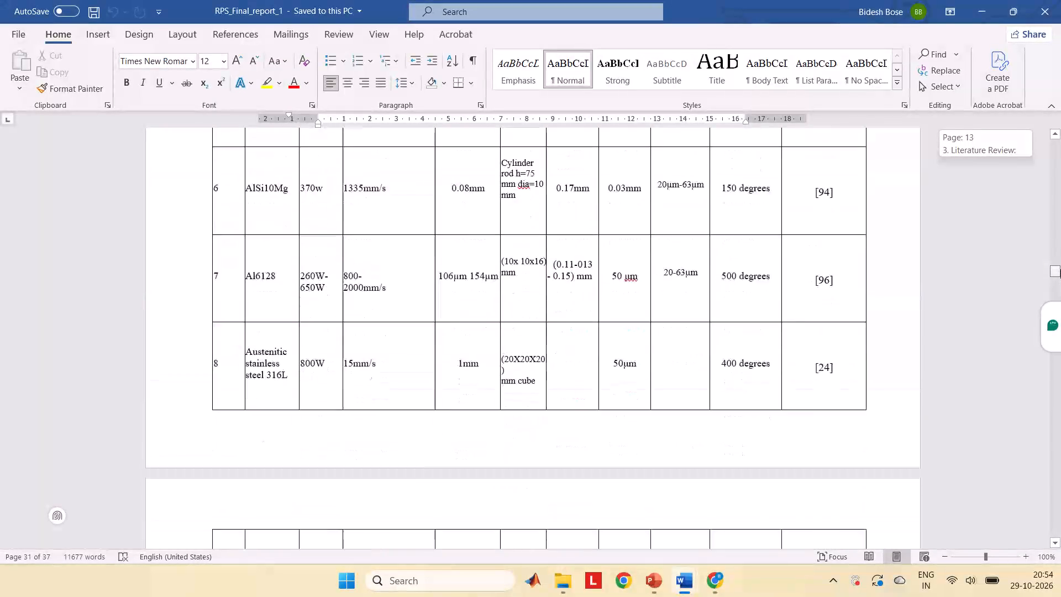
pyautogui.moveTo(1060, 269); pyautogui.dragTo(1060, 312)
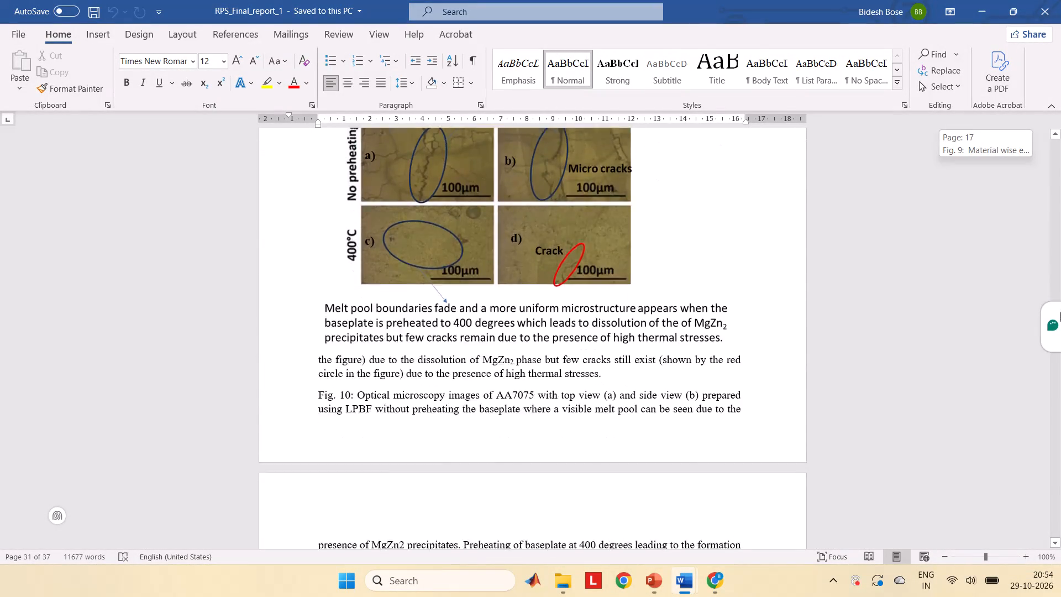
pyautogui.moveTo(1060, 312); pyautogui.dragTo(1060, 347)
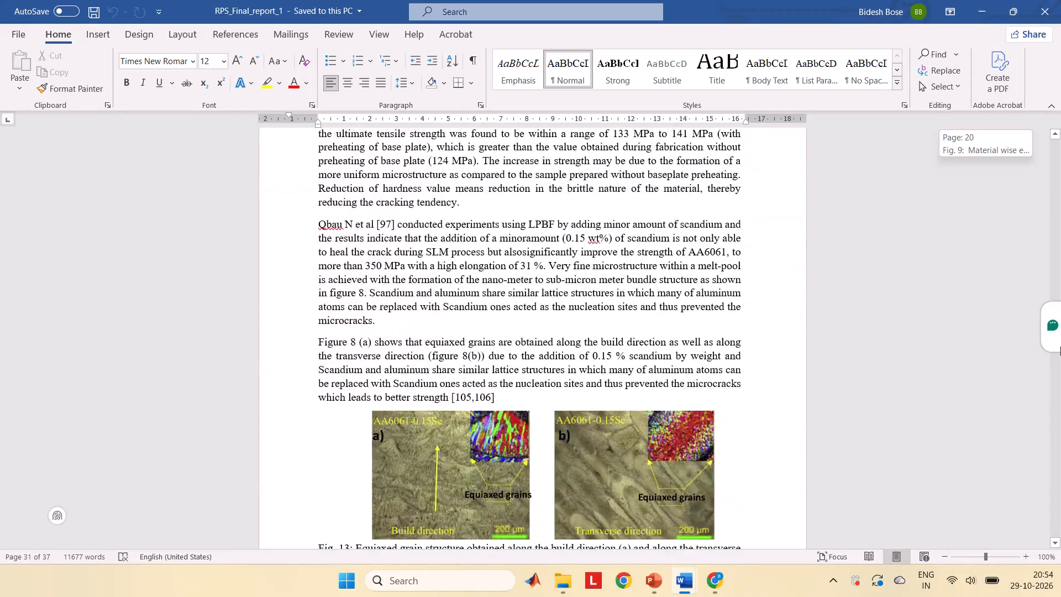
pyautogui.moveTo(1060, 347); pyautogui.dragTo(1060, 365)
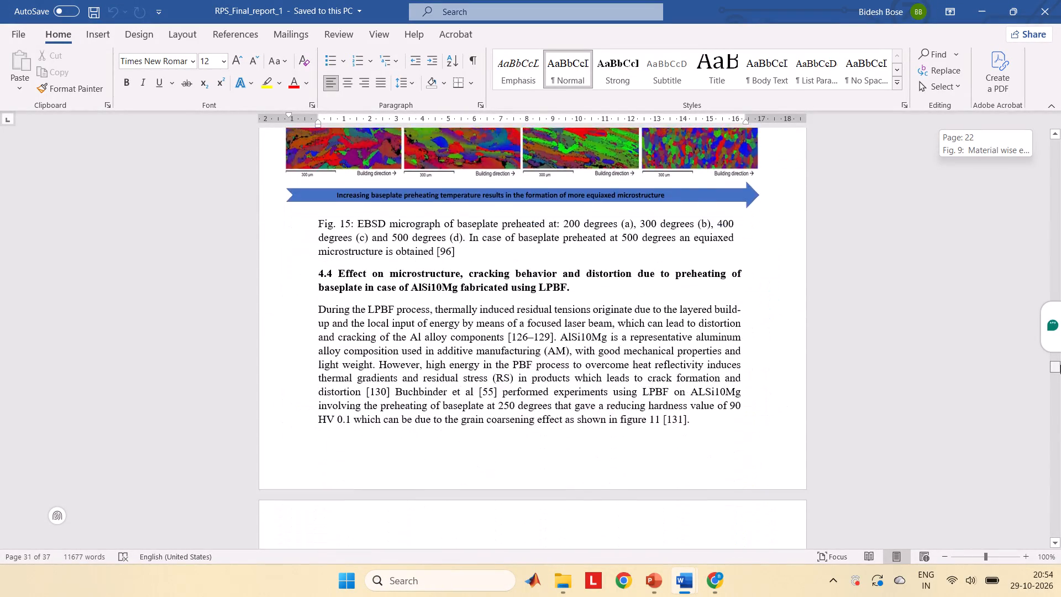
pyautogui.moveTo(1060, 365); pyautogui.dragTo(1060, 366)
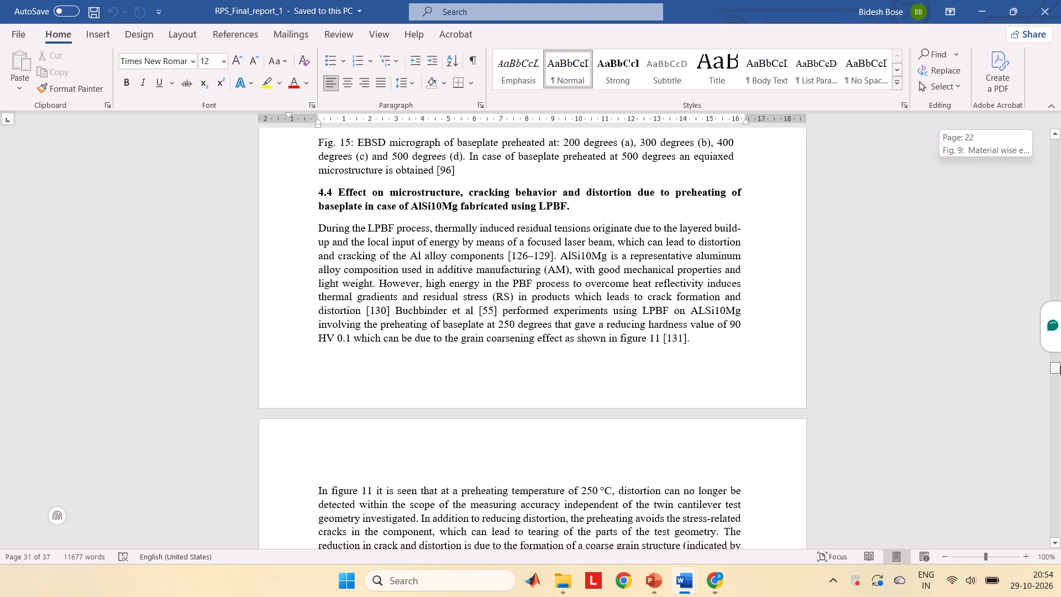
# Examine the earlier report's Introduction, including its in-text citation numbering and the AM Processes figure.
pyautogui.moveTo(1060, 366); pyautogui.dragTo(1052, 180)
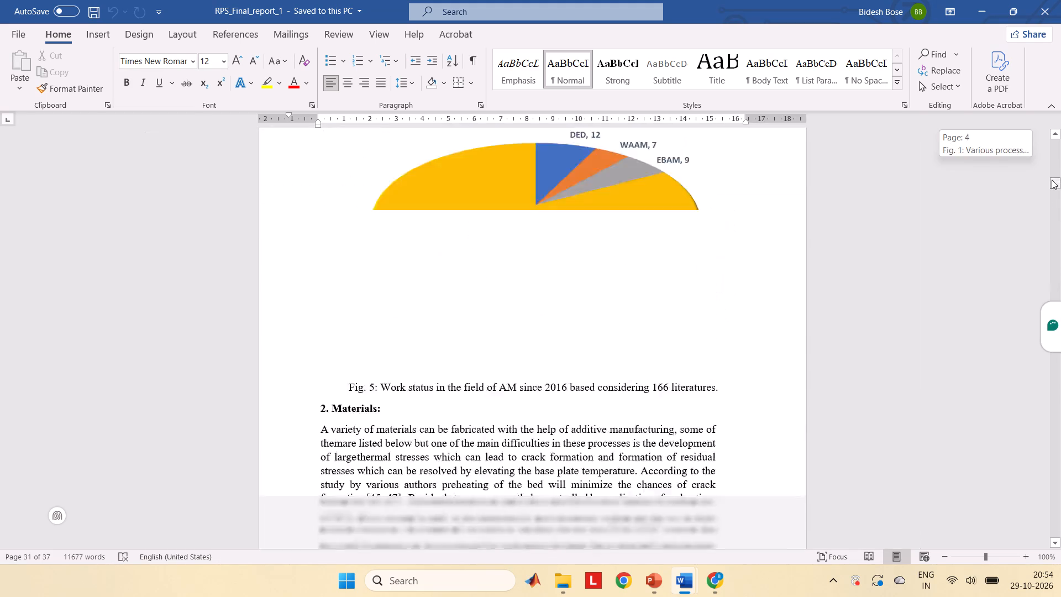
pyautogui.moveTo(1052, 180); pyautogui.dragTo(1055, 154)
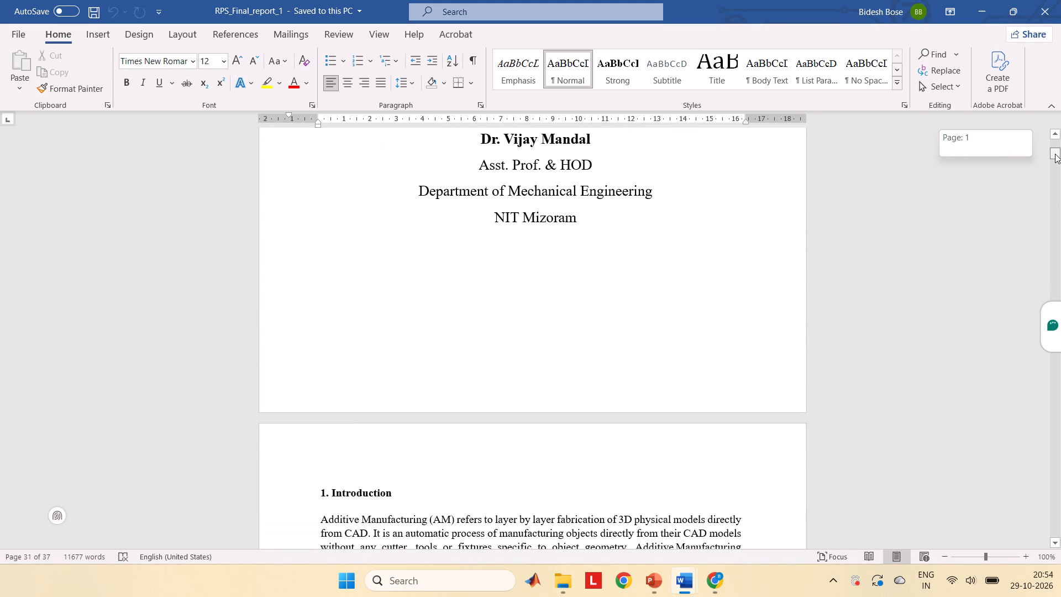
pyautogui.moveTo(1055, 154); pyautogui.dragTo(1057, 164)
pyautogui.scroll(11, 906, 258)
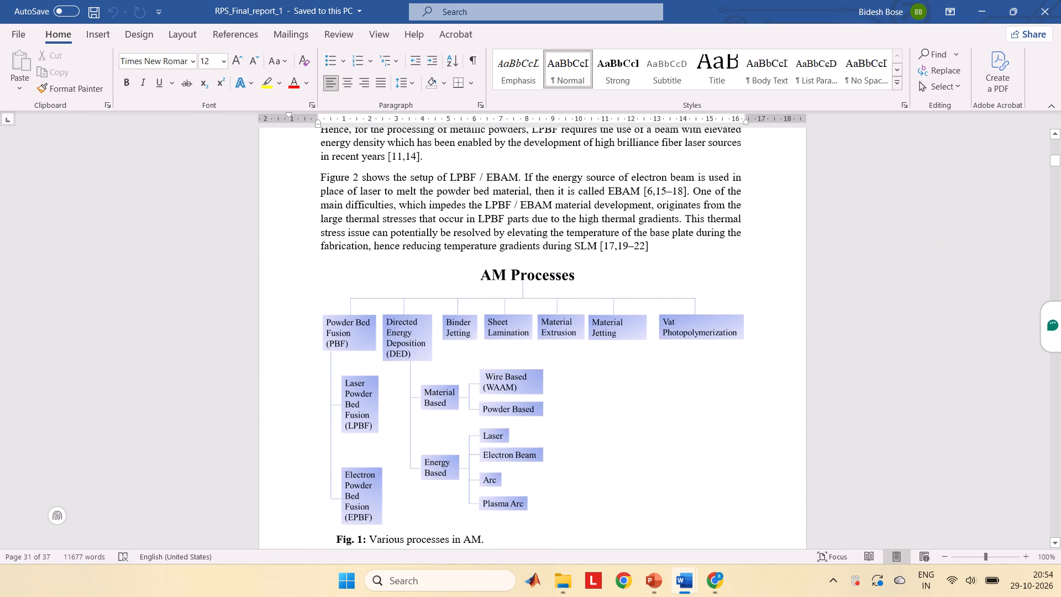
pyautogui.scroll(-10, 906, 258)
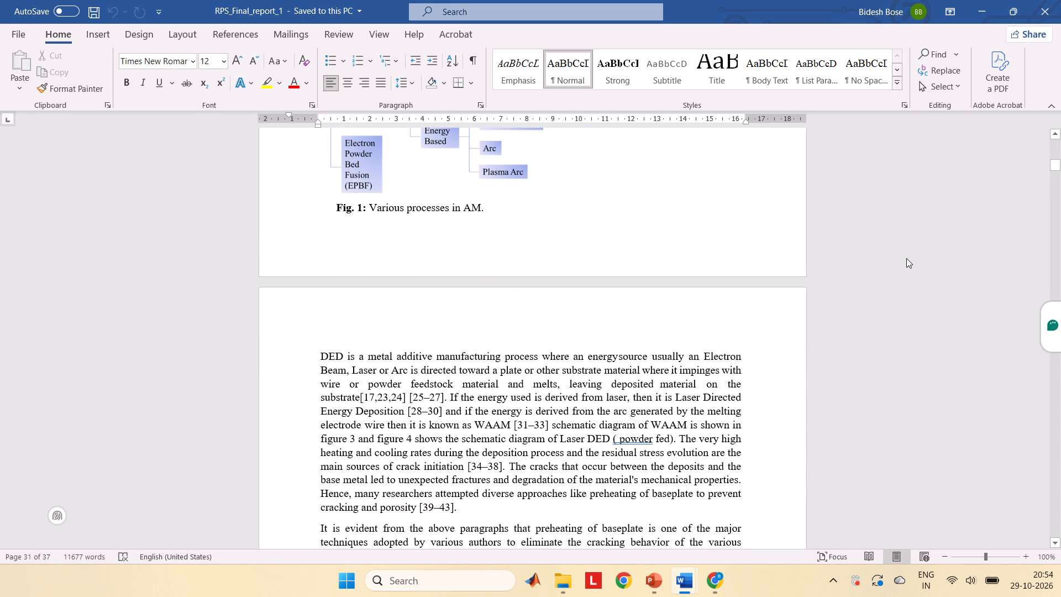
pyautogui.scroll(6, 906, 258)
pyautogui.rightClick(906, 258)
pyautogui.scroll(4, 906, 258)
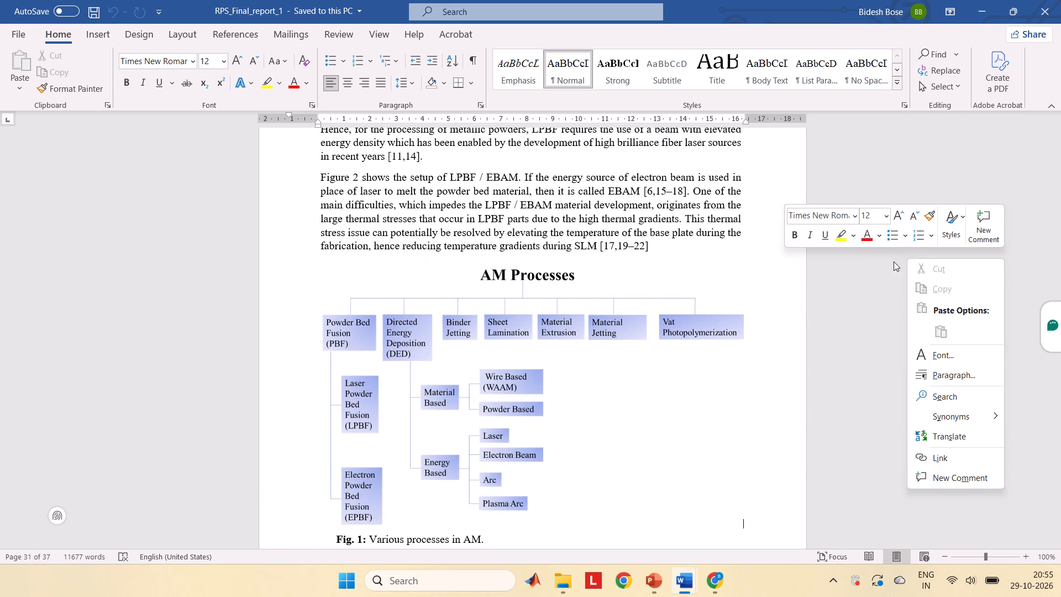
pyautogui.click(873, 282)
pyautogui.scroll(10, 873, 282)
pyautogui.scroll(-5, 873, 282)
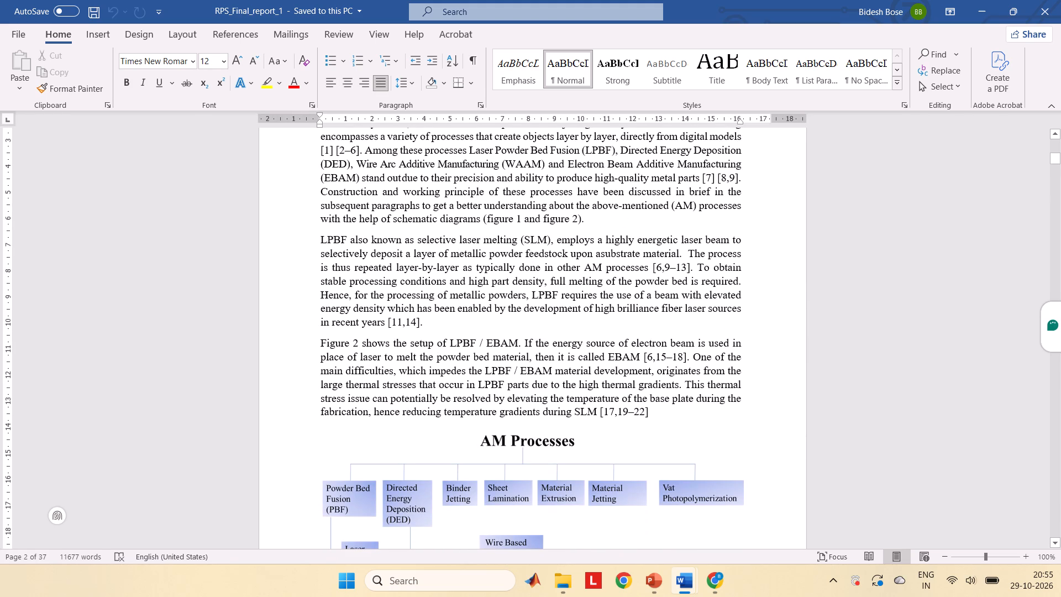
# Return to Document1 and change the citation after "digital models" in the first Introduction paragraph to [1-5].
pyautogui.click(974, 11)
pyautogui.scroll(7, 646, 326)
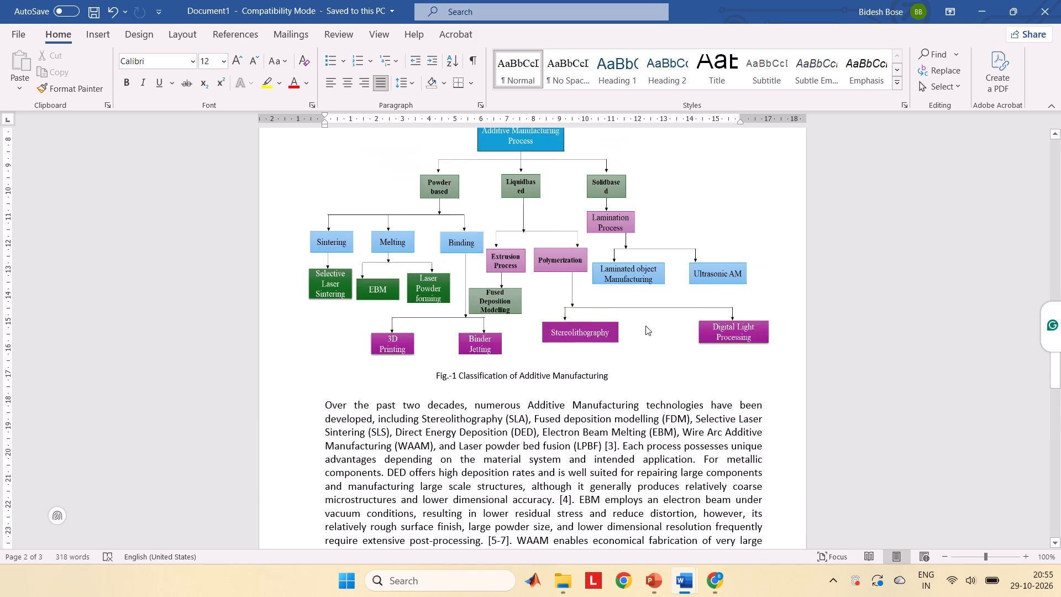
pyautogui.scroll(9, 645, 326)
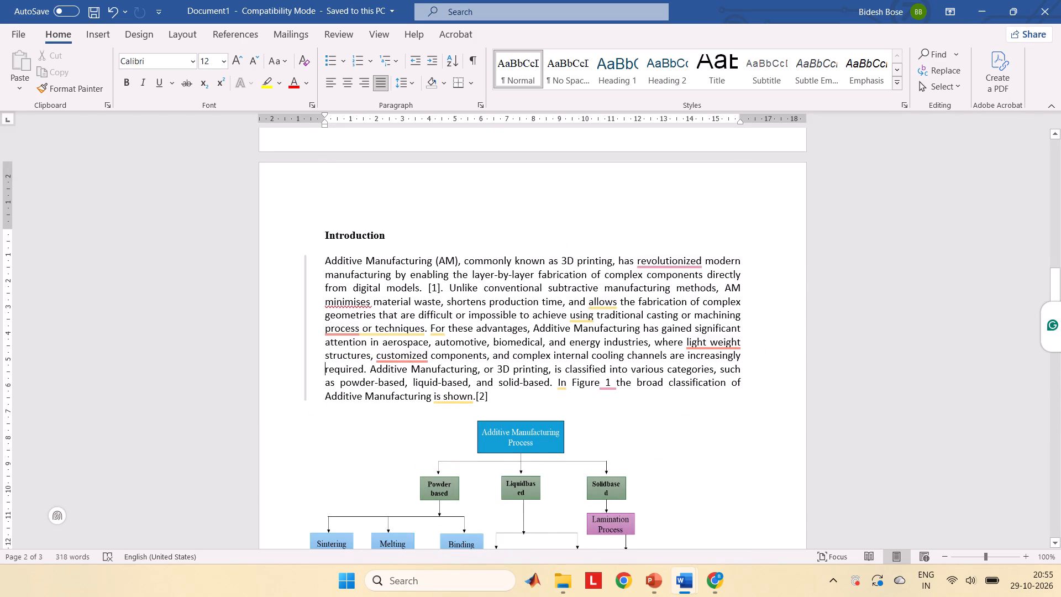
pyautogui.click(437, 288)
pyautogui.press('-')
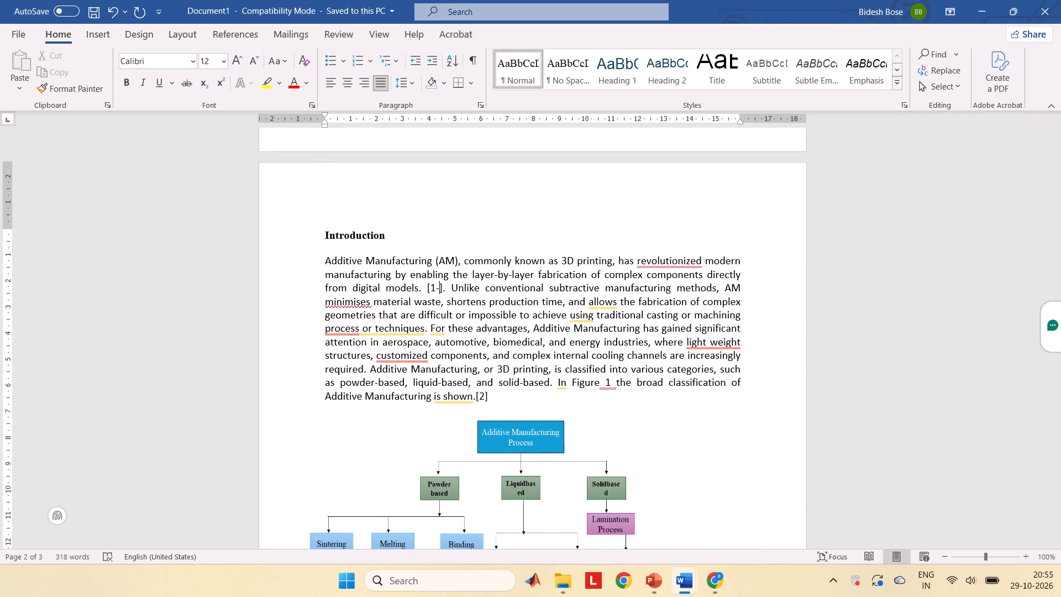
pyautogui.press('5')
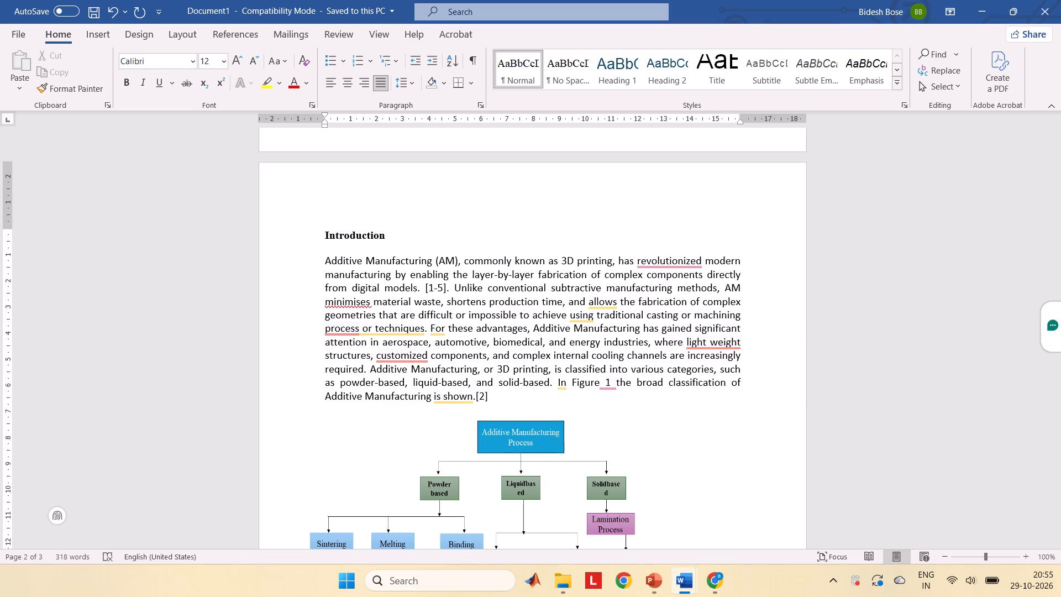
# Change the citation at the end of the first Introduction paragraph to [6,7].
pyautogui.click(485, 399)
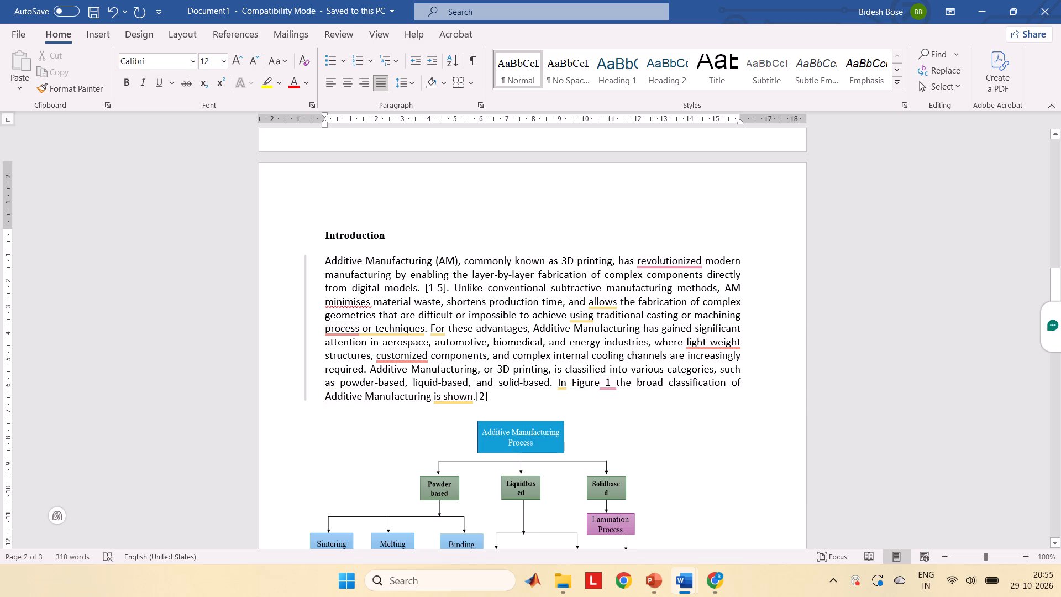
pyautogui.press('BackSpace')
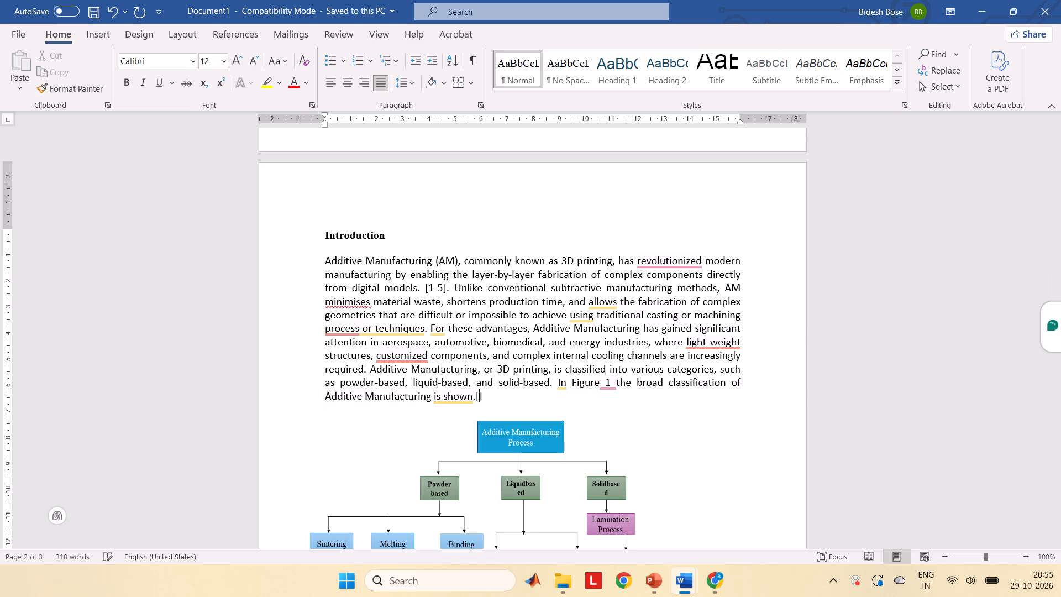
pyautogui.press('6')
pyautogui.write(',7')
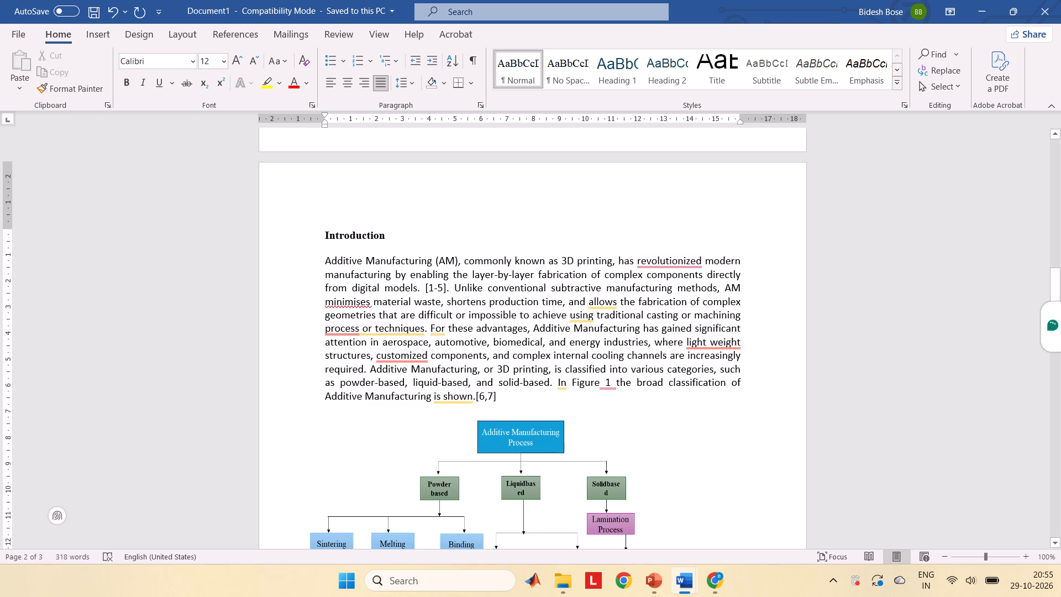
# Change the citation after "(LPBF)" in the paragraph below the classification figure to [8-11].
pyautogui.scroll(-12, 865, 334)
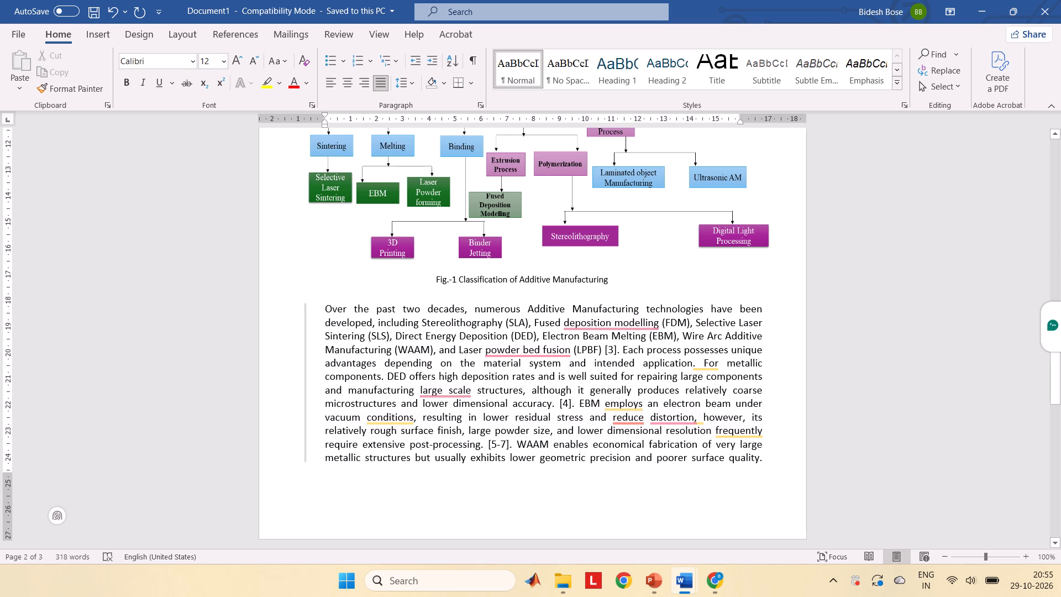
pyautogui.click(612, 351)
pyautogui.press('BackSpace')
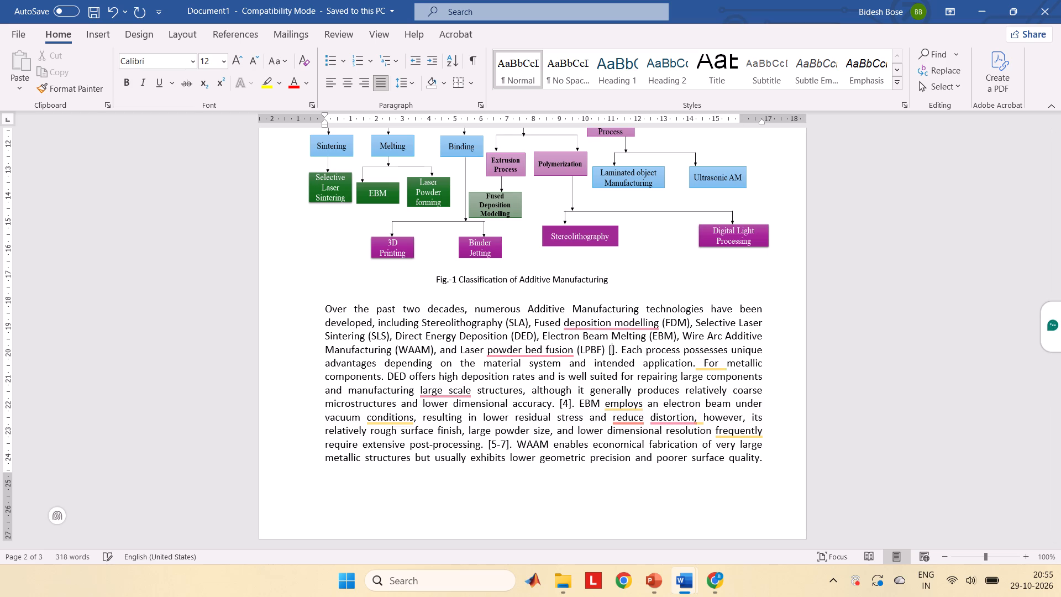
pyautogui.write('8-11')
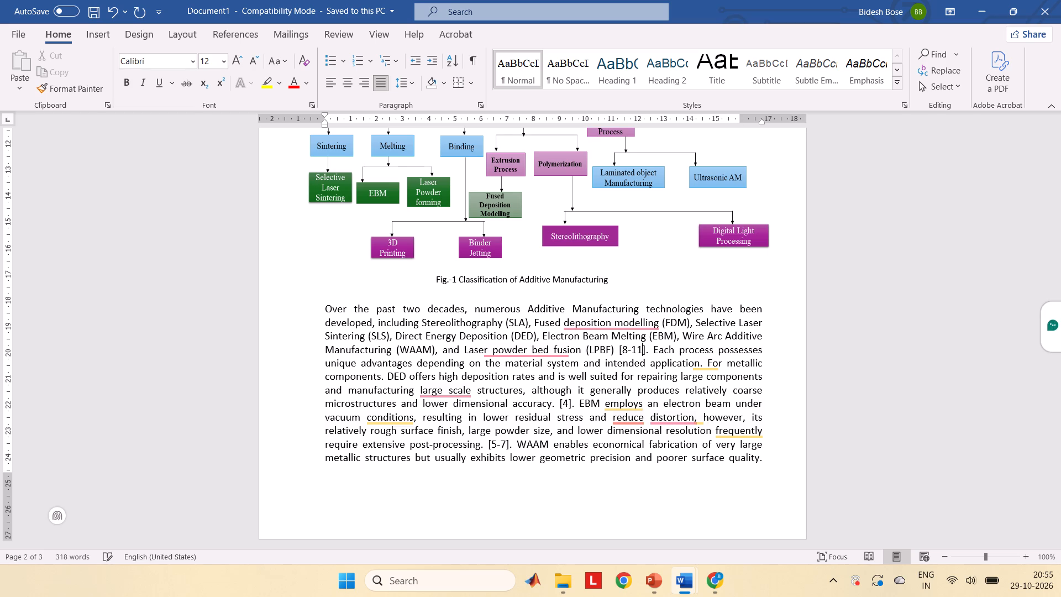
pyautogui.click(912, 326)
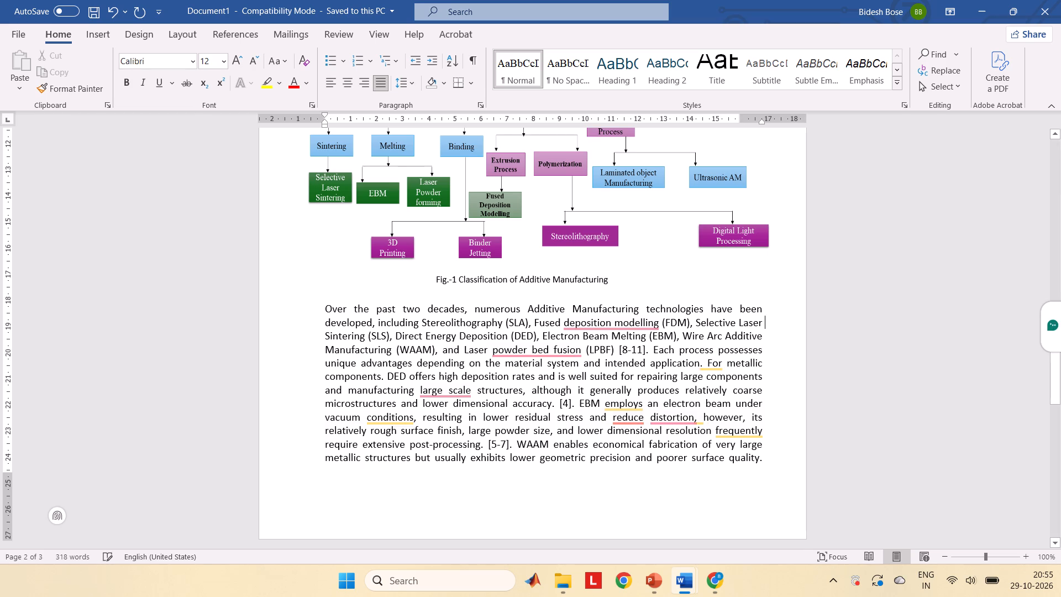
# Change the citation after the DED sentence ending "lower dimensional accuracy" to [12,13].
pyautogui.scroll(-4, 897, 318)
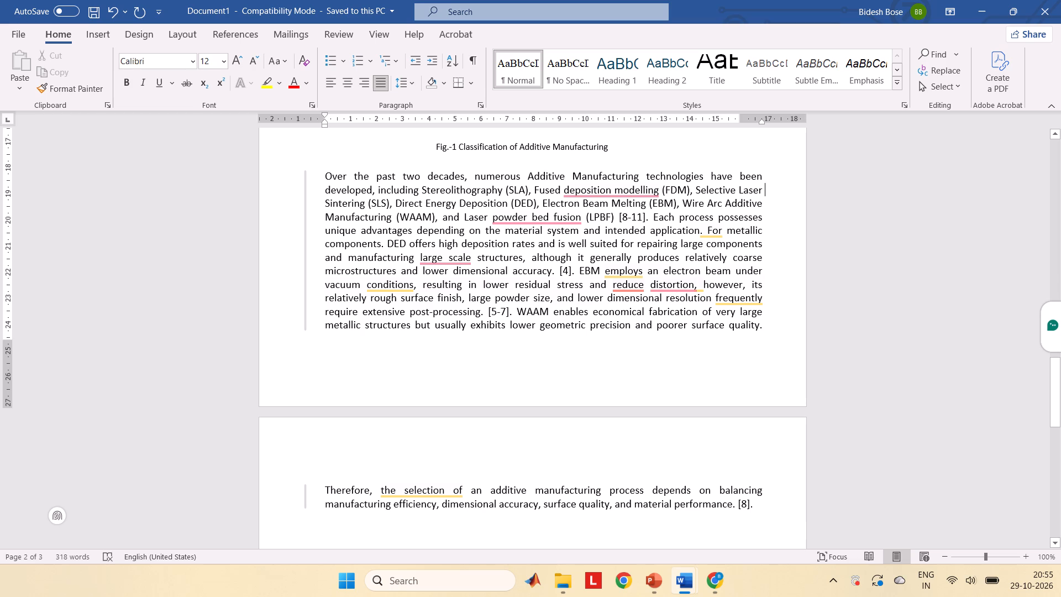
pyautogui.click(568, 272)
pyautogui.press('BackSpace')
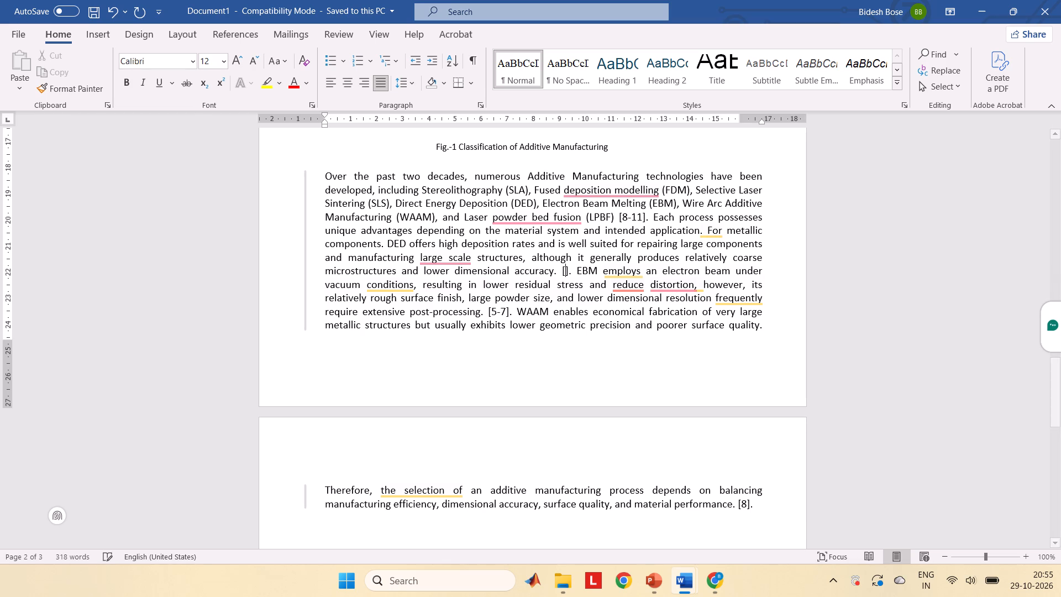
pyautogui.write('12')
pyautogui.write(',13')
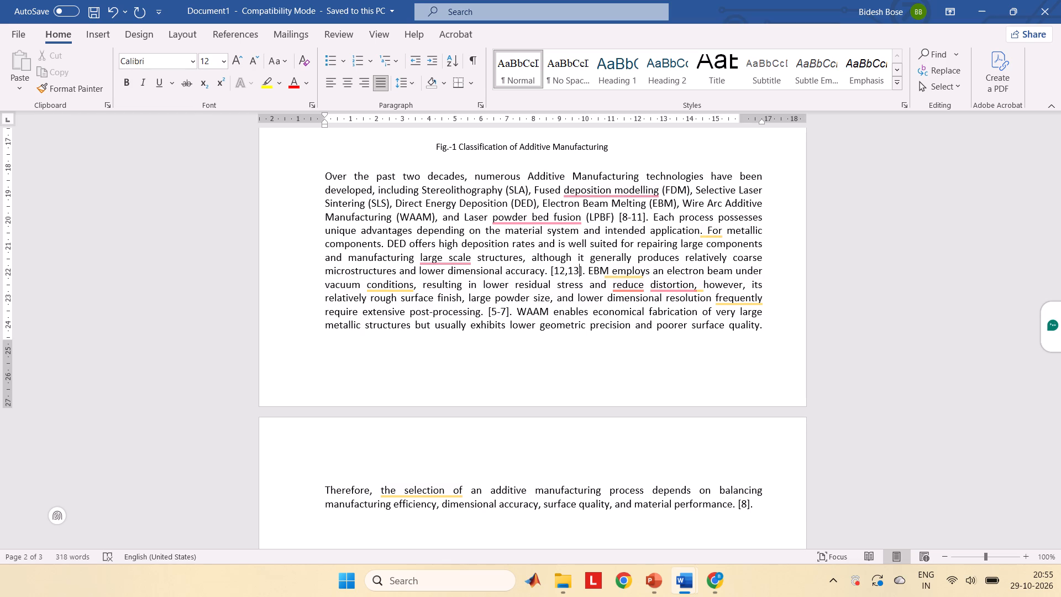
# Change the citation after the EBM sentence ending "extensive post-processing" to [14-16].
pyautogui.click(504, 306)
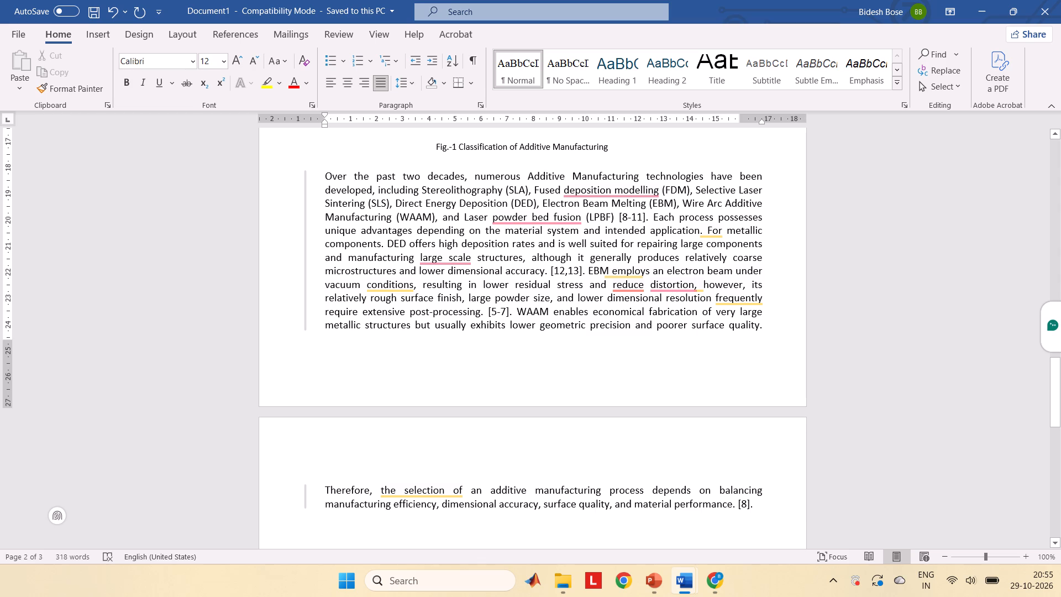
pyautogui.press('BackSpace')
pyautogui.press('BackSpace')
pyautogui.press('BackSpace')
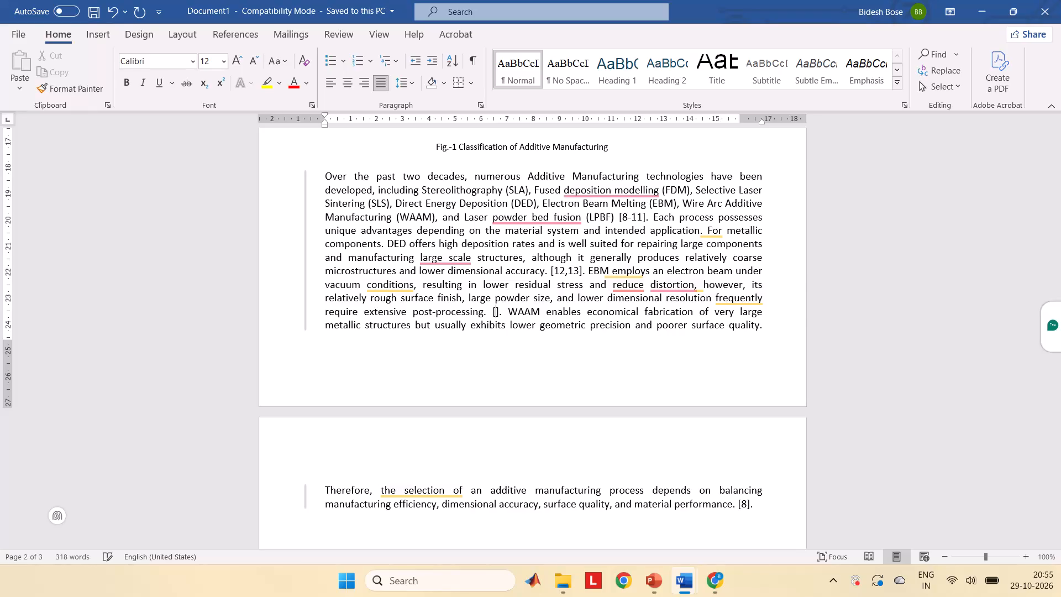
pyautogui.write('14')
pyautogui.press('-')
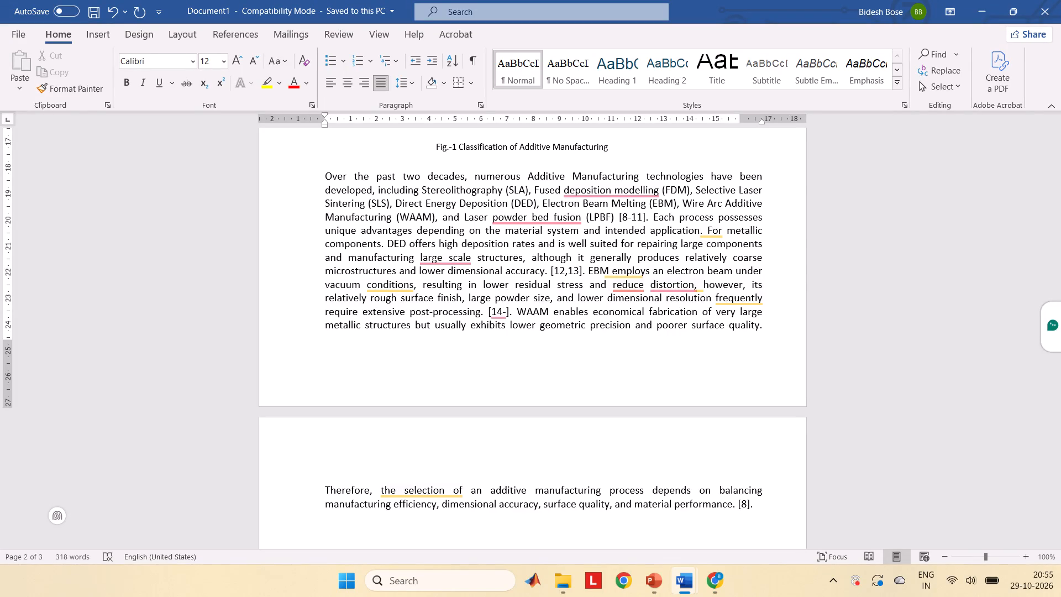
pyautogui.write('16')
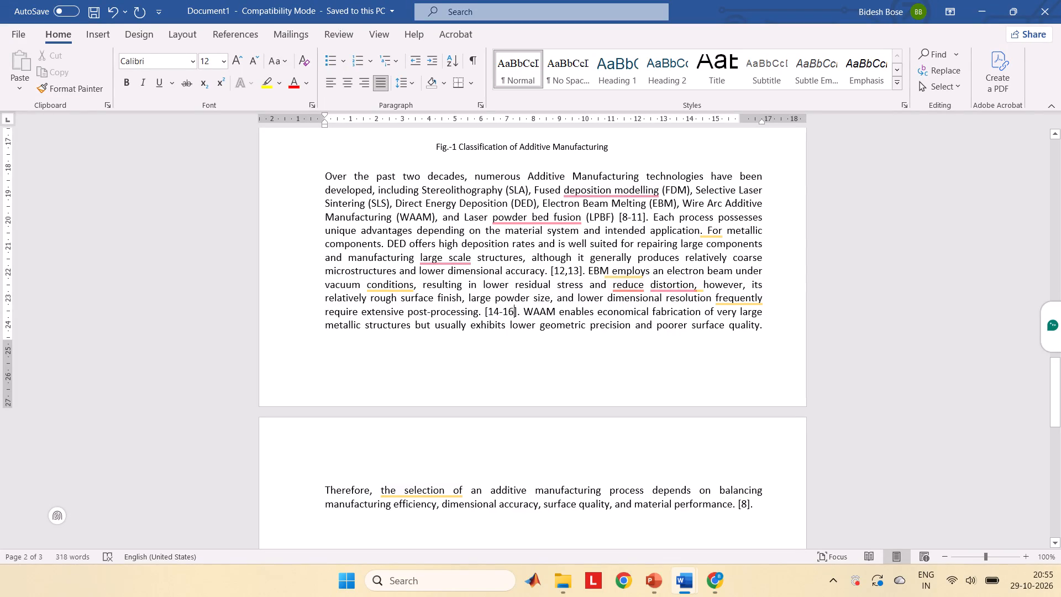
# Change the citation after the closing sentence ending "surface quality, and material performance" to [17].
pyautogui.click(905, 328)
pyautogui.scroll(-4, 906, 328)
pyautogui.scroll(1, 907, 328)
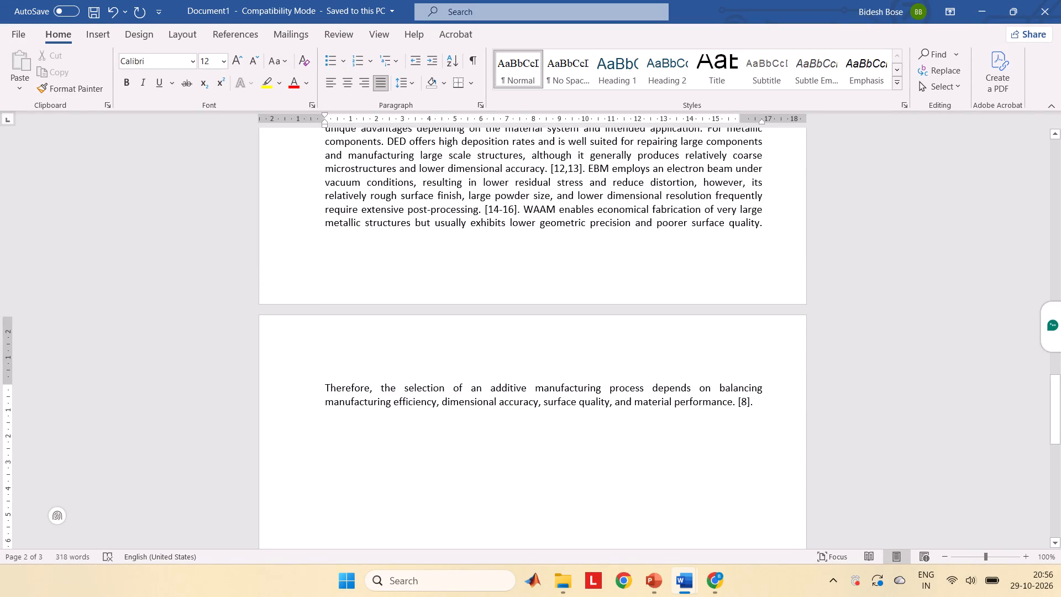
pyautogui.click(747, 401)
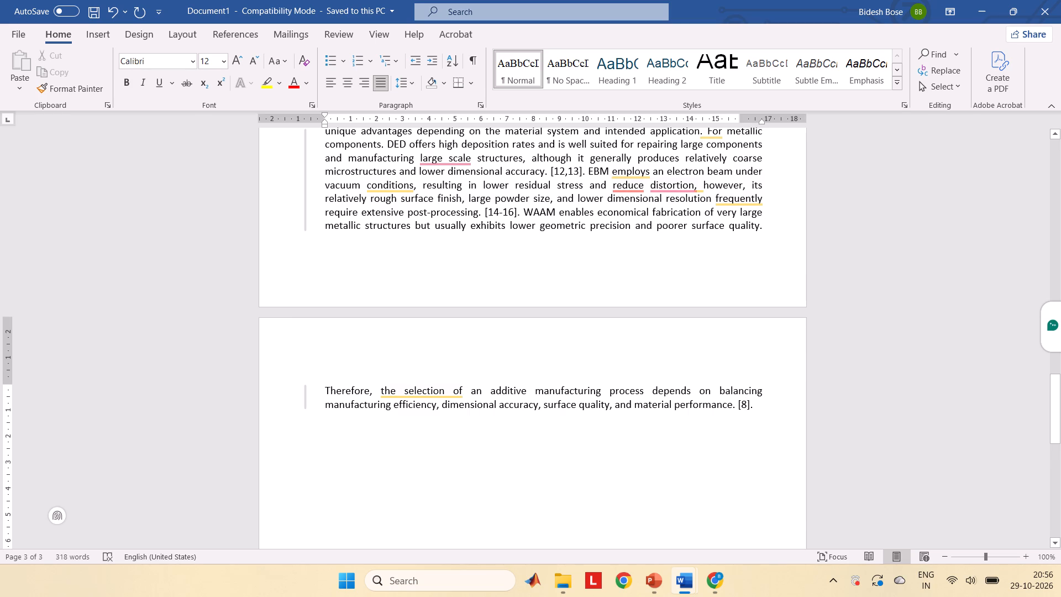
pyautogui.press('BackSpace')
pyautogui.write('17')
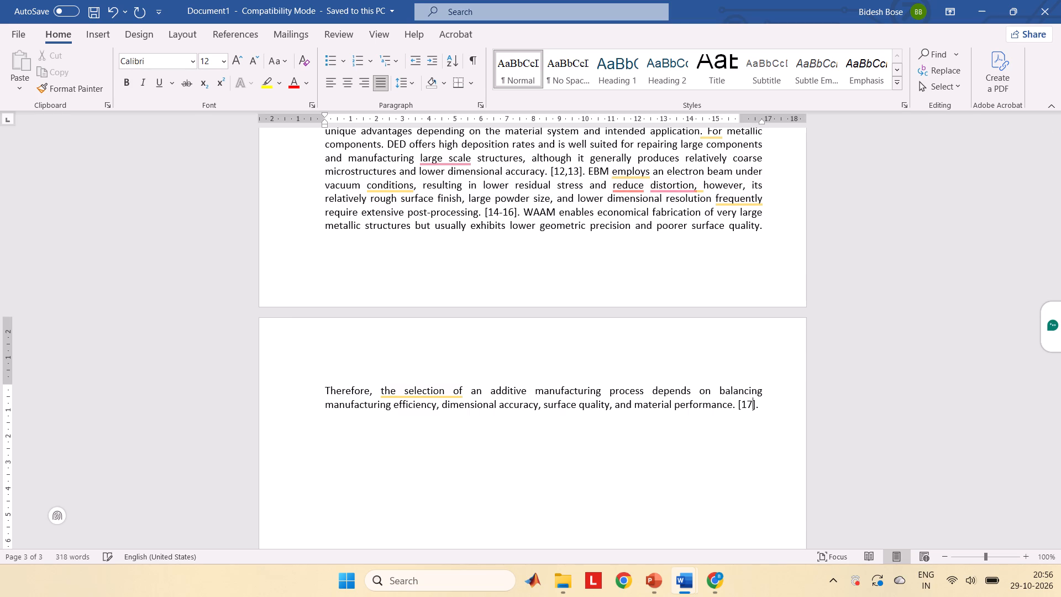
pyautogui.click(953, 349)
# Correct the last sentence of the first Introduction paragraph with a space before [6,7] and a comma after "Figure 1".
pyautogui.scroll(7, 952, 349)
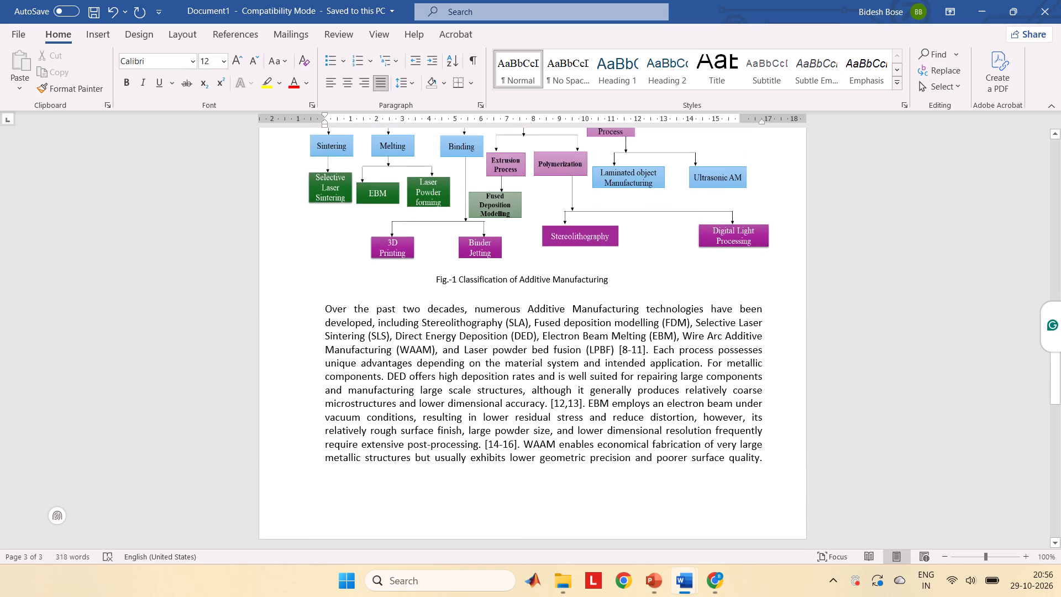
pyautogui.scroll(12, 950, 349)
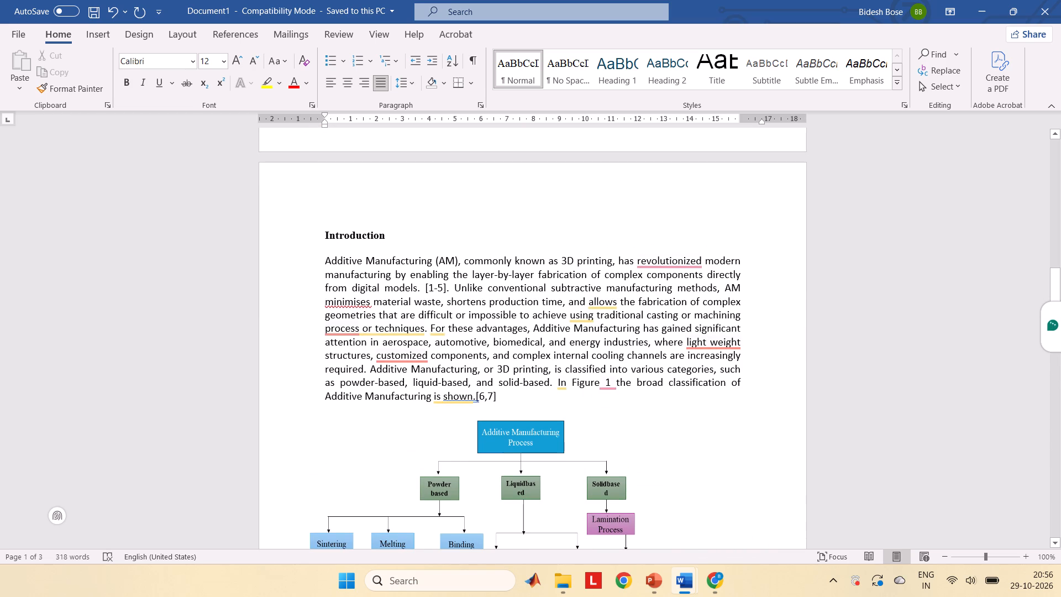
pyautogui.click(465, 400)
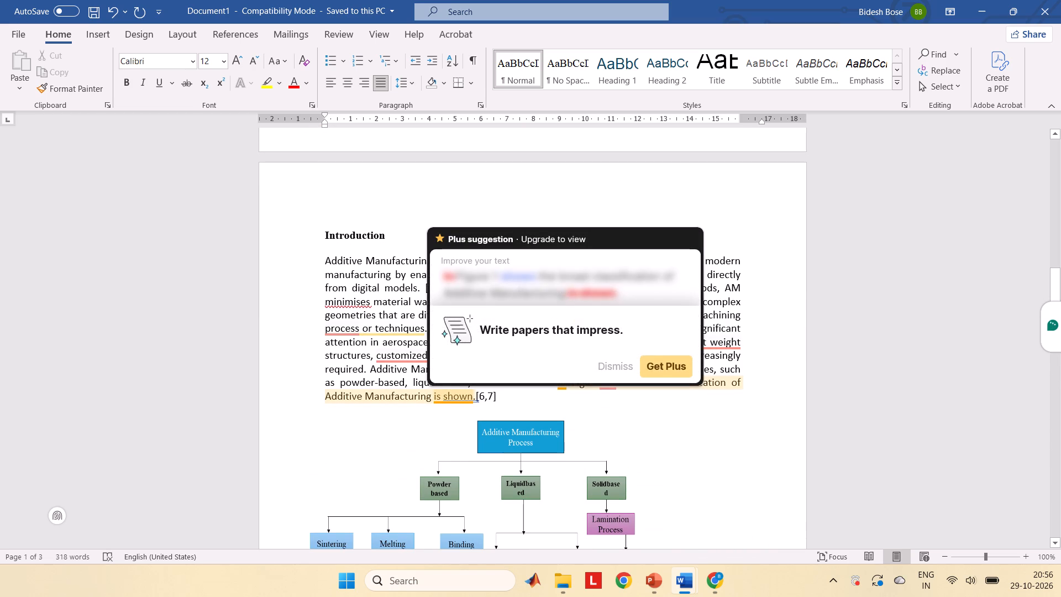
pyautogui.rightClick(465, 400)
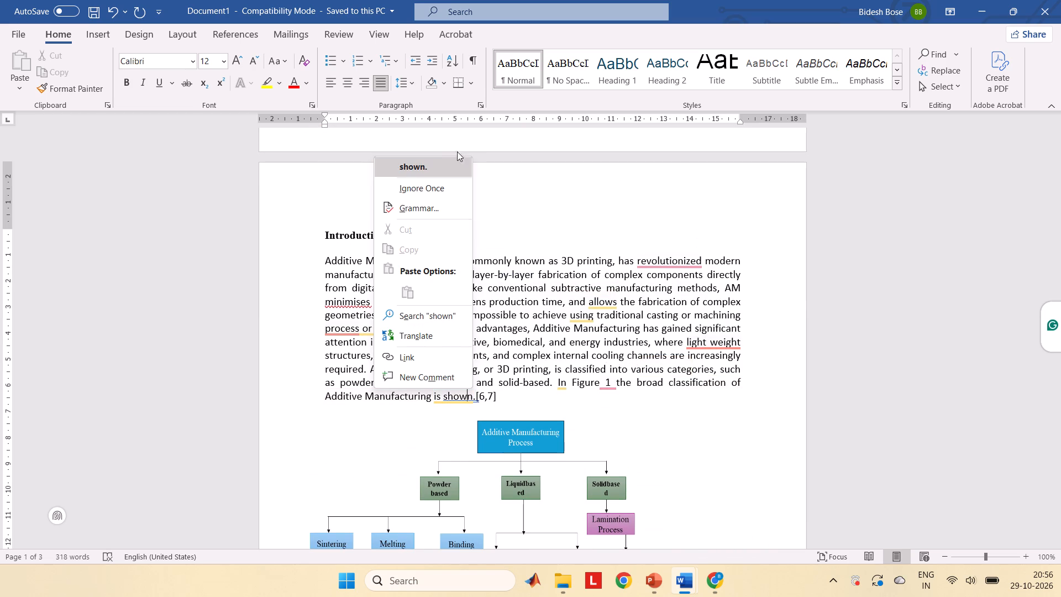
pyautogui.click(442, 168)
pyautogui.click(901, 308)
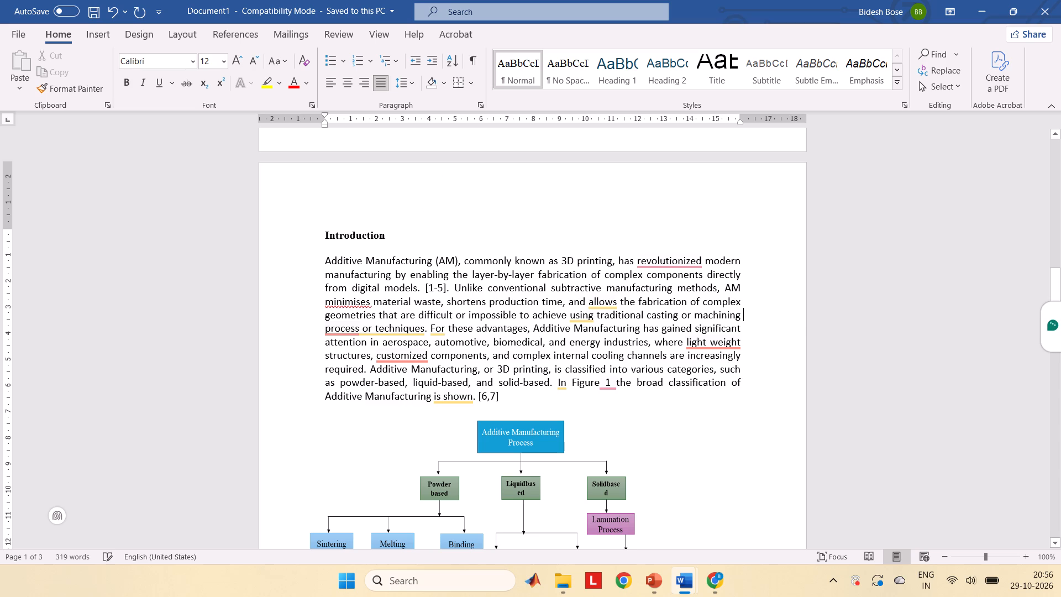
pyautogui.click(619, 420)
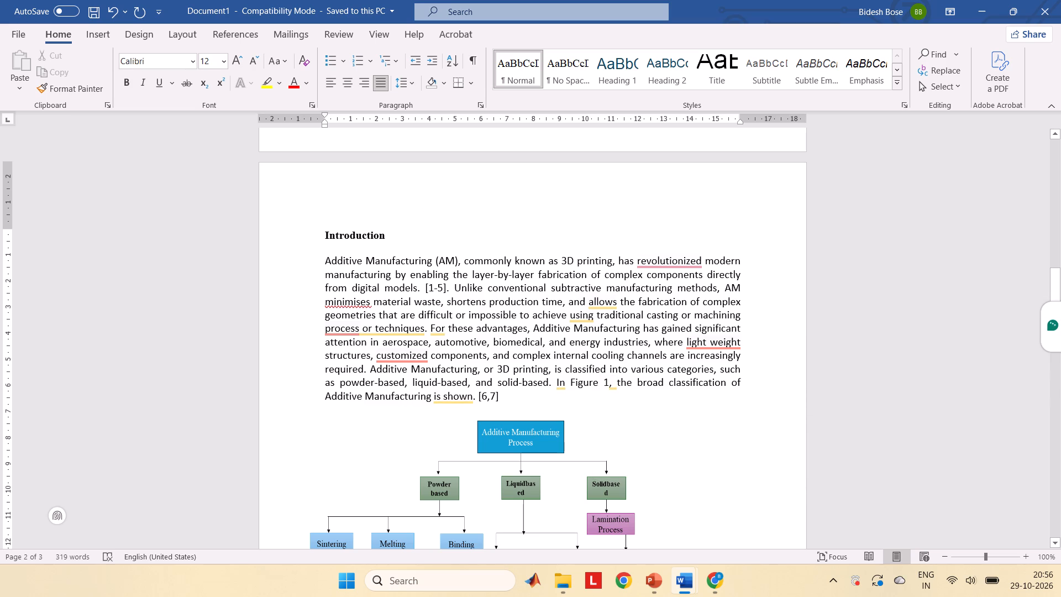
# Start a new paragraph after the sentence ending with citation [17] on the last page.
pyautogui.scroll(-11, 841, 364)
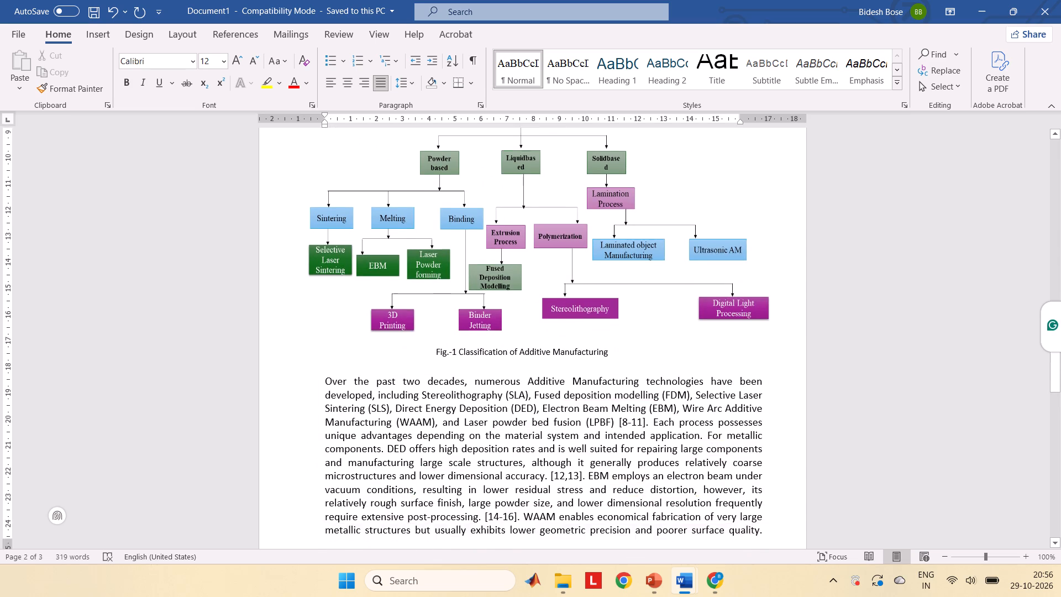
pyautogui.scroll(-9, 841, 364)
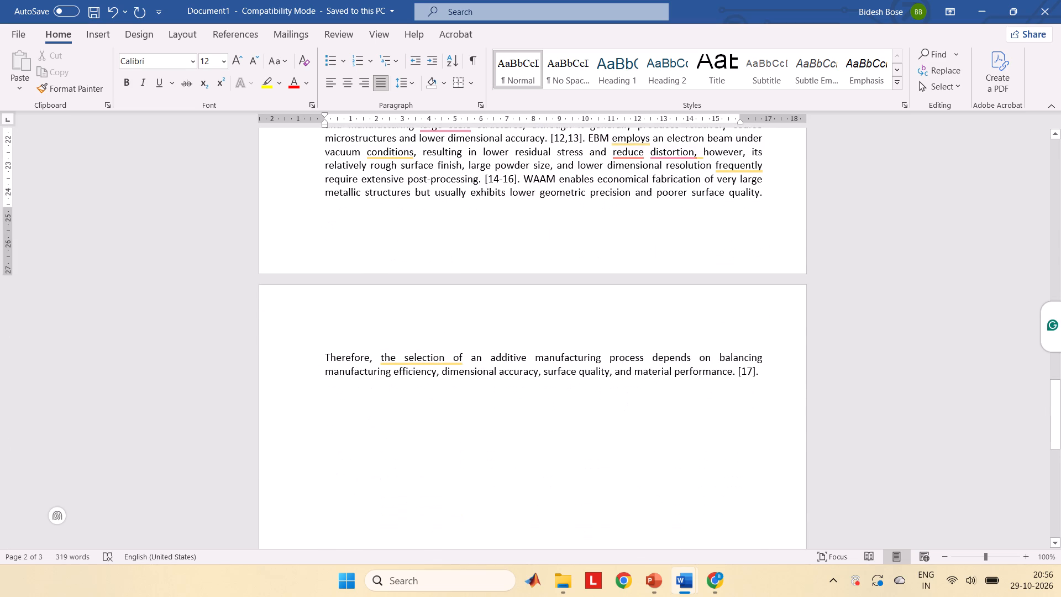
pyautogui.click(771, 371)
pyautogui.press('Return')
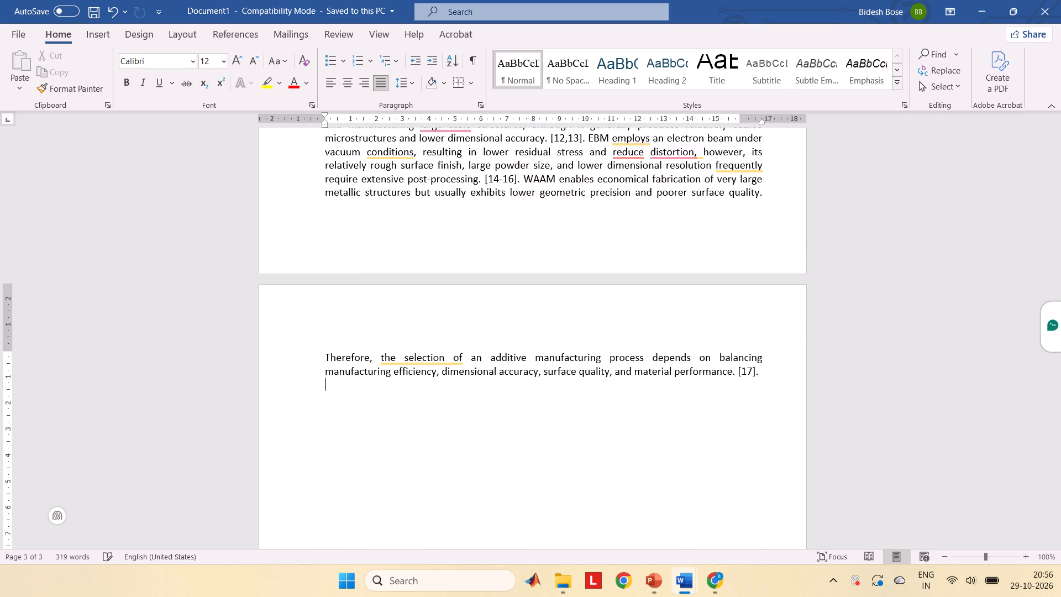
# Switch to the RPS_Final_report_1 document and skim its Introduction from the opening text through the Fig. 4 schematic.
pyautogui.scroll(5, 780, 371)
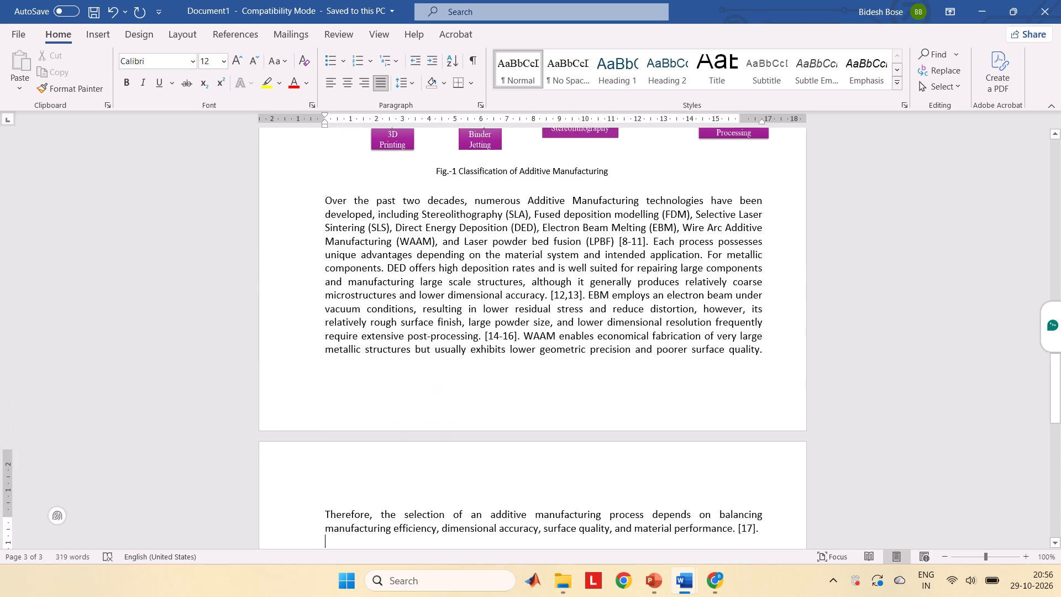
pyautogui.scroll(-2, 780, 371)
pyautogui.click(695, 581)
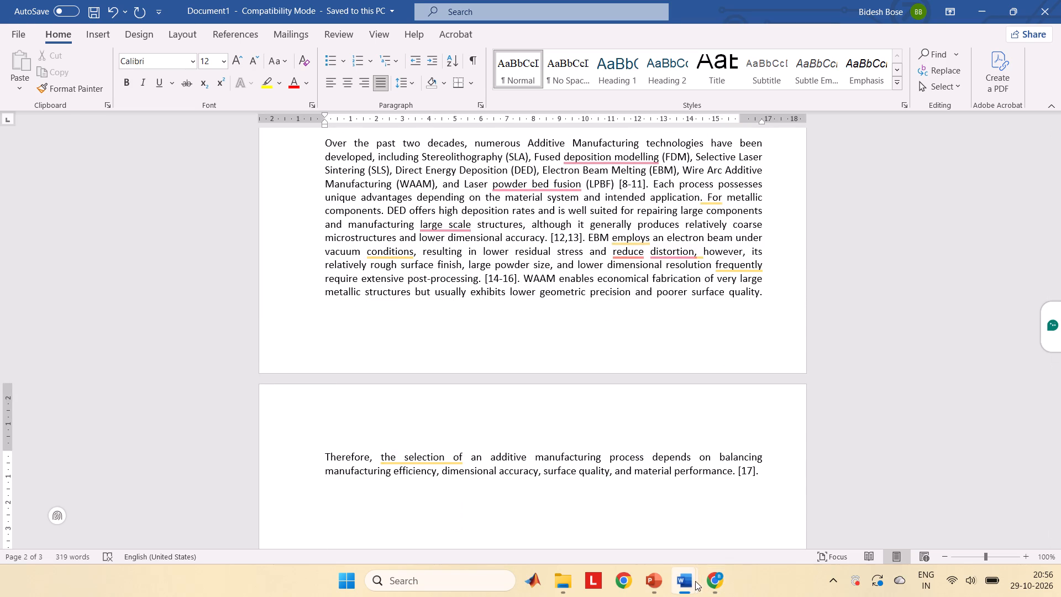
pyautogui.click(727, 500)
pyautogui.scroll(5, 873, 316)
pyautogui.scroll(-5, 872, 315)
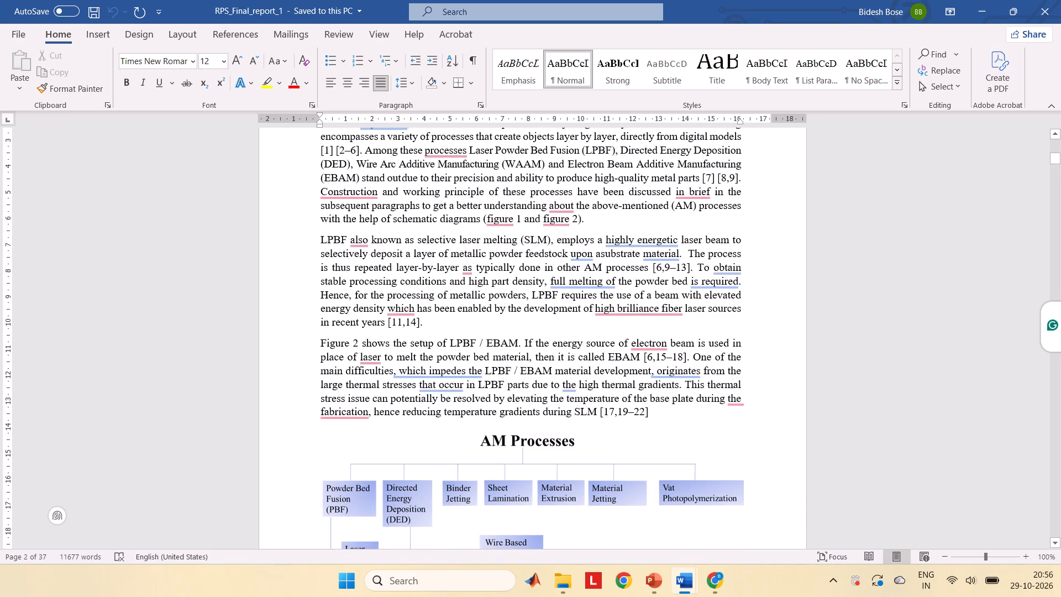
pyautogui.scroll(-15, 872, 315)
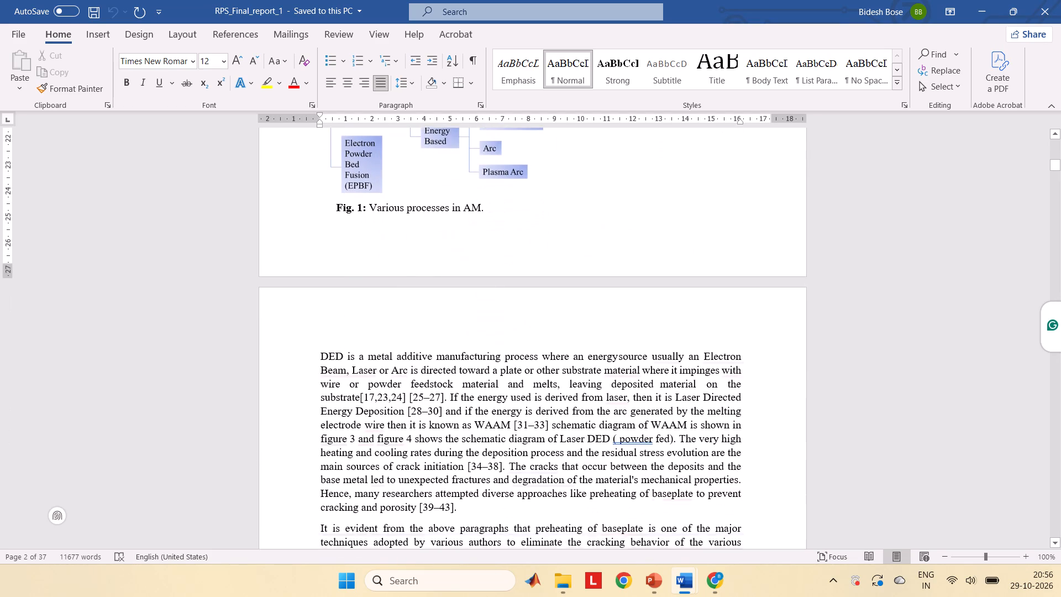
pyautogui.scroll(-2, 870, 315)
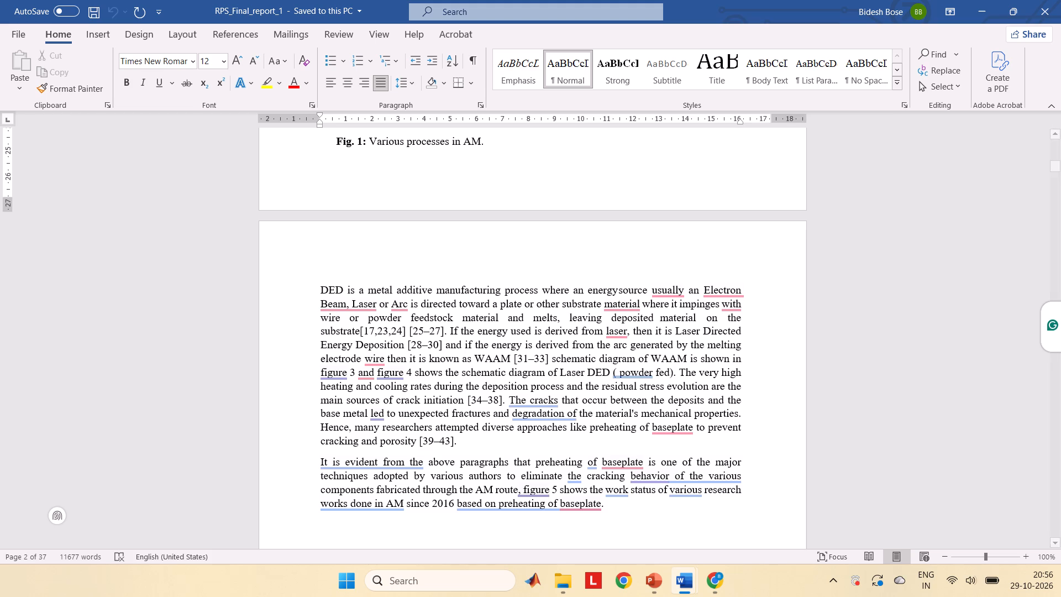
pyautogui.scroll(-2, 868, 315)
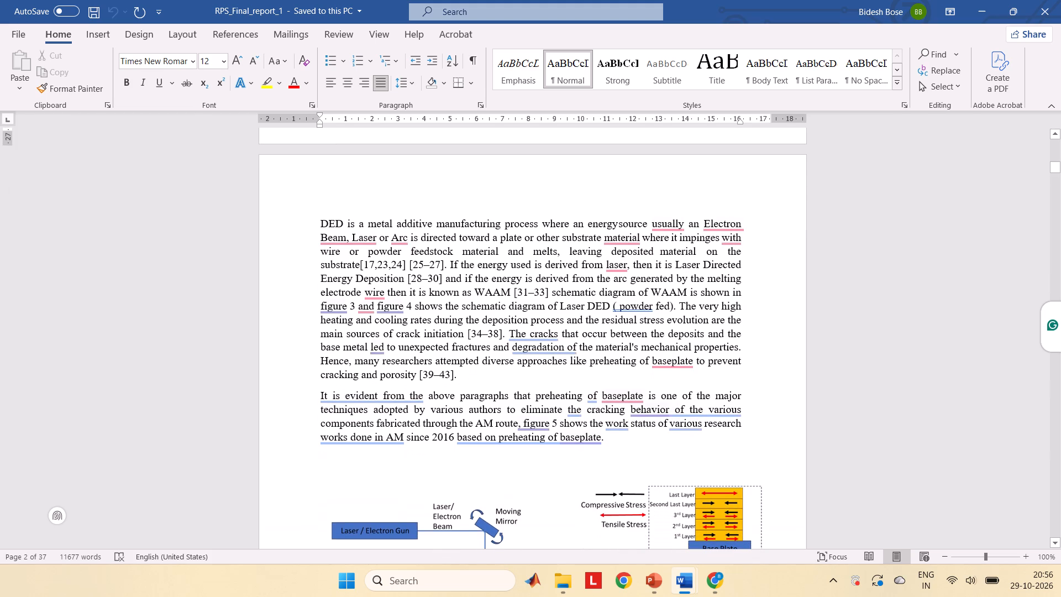
pyautogui.scroll(-17, 868, 315)
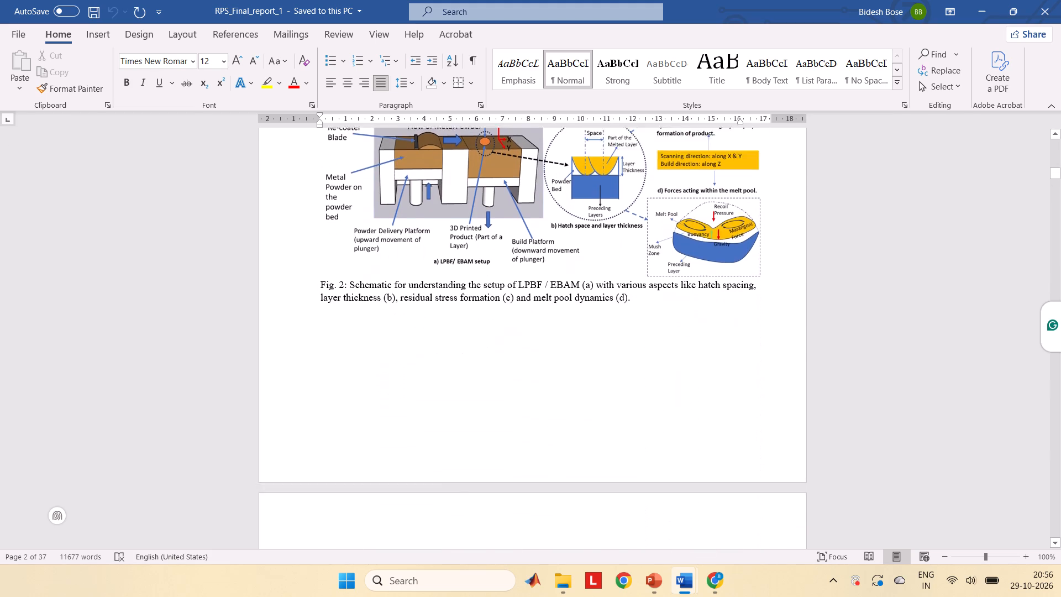
pyautogui.scroll(-16, 868, 315)
pyautogui.scroll(-6, 868, 315)
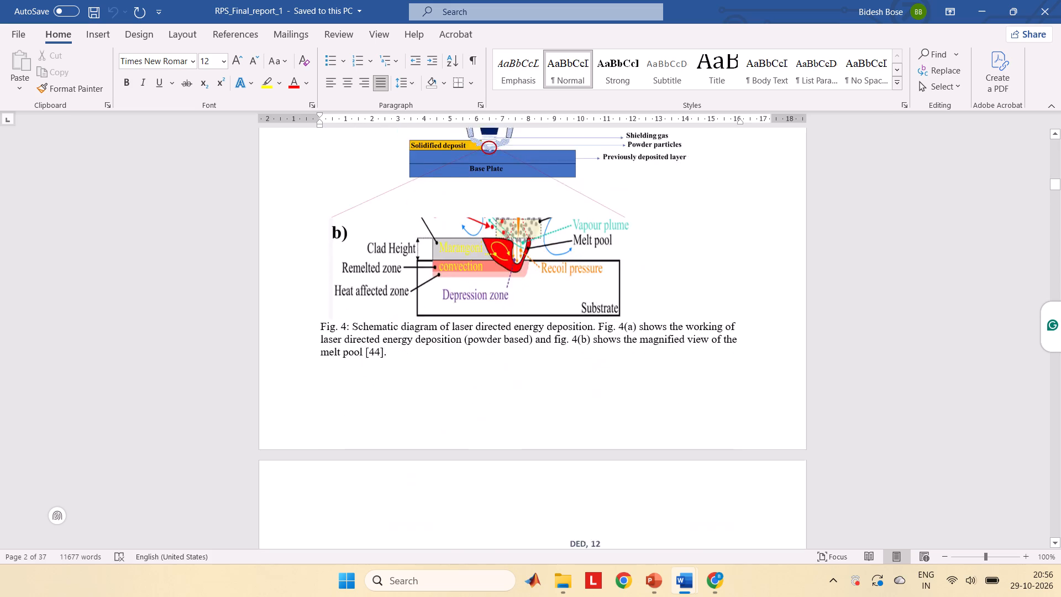
# Reread the earlier report's opening Introduction paragraphs on additive manufacturing, LPBF and EBAM.
pyautogui.scroll(7, 867, 315)
pyautogui.scroll(20, 867, 315)
pyautogui.scroll(4, 867, 315)
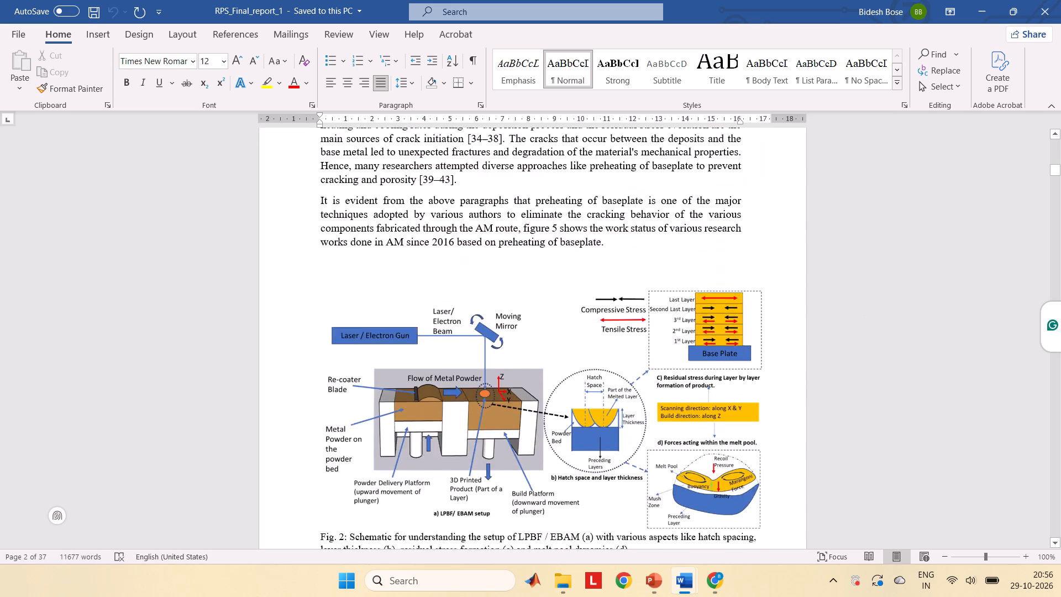
pyautogui.scroll(13, 862, 316)
pyautogui.scroll(14, 858, 319)
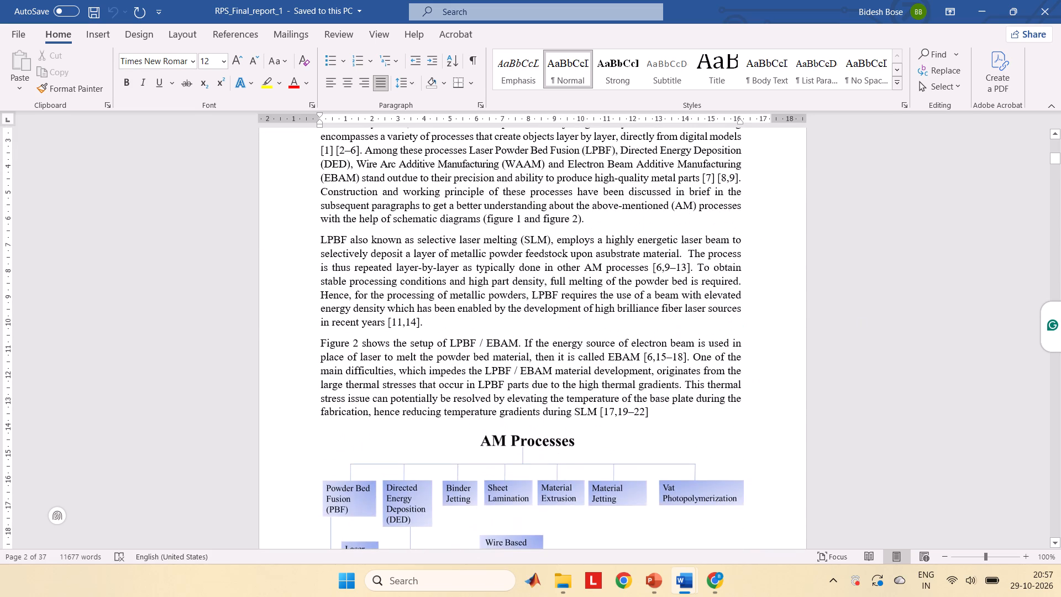
pyautogui.scroll(4, 853, 323)
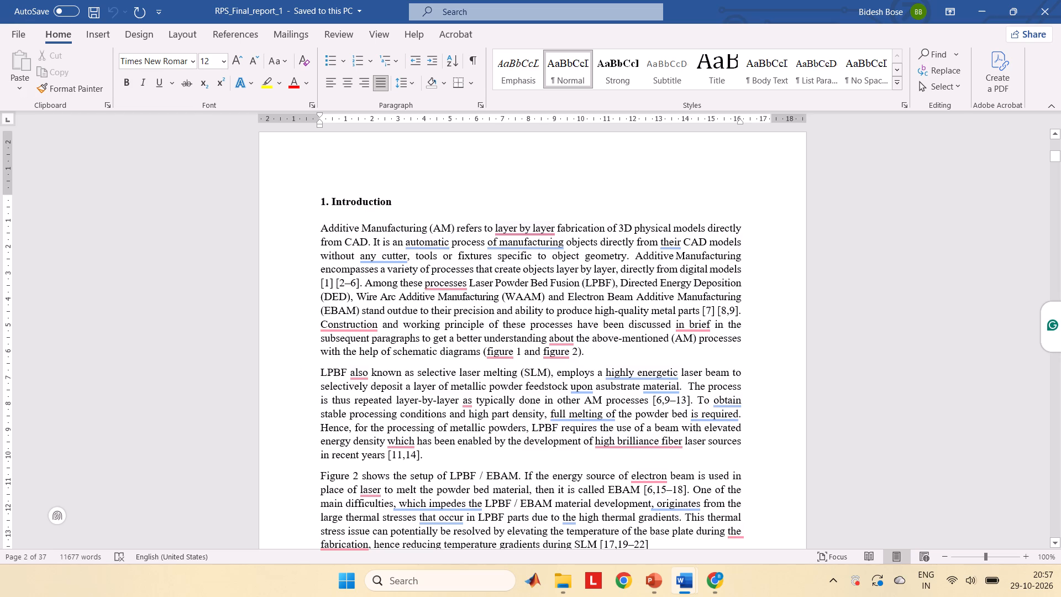
pyautogui.scroll(-1, 569, 369)
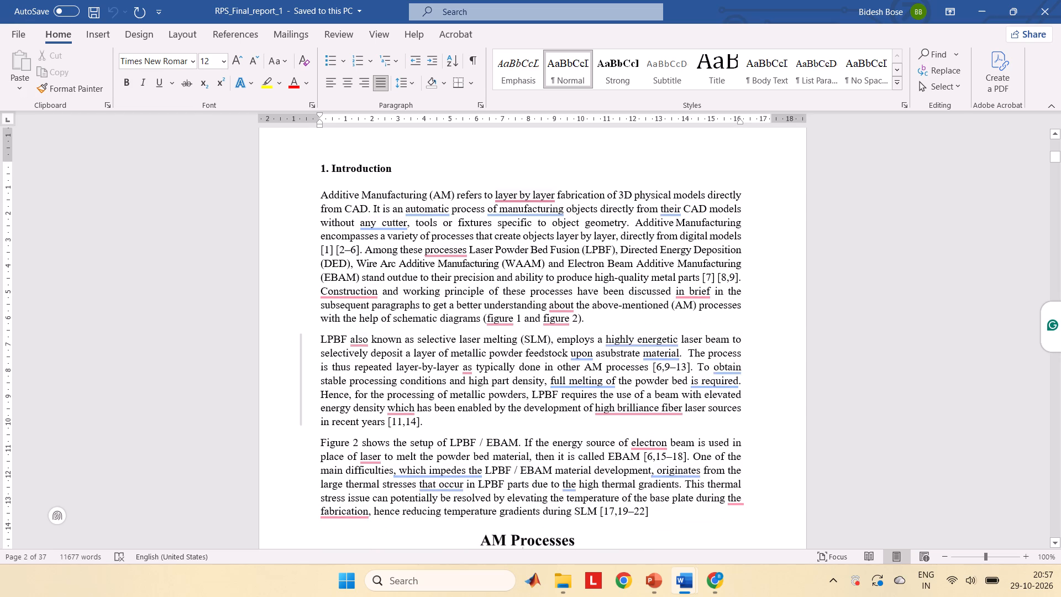
pyautogui.scroll(-1, 569, 369)
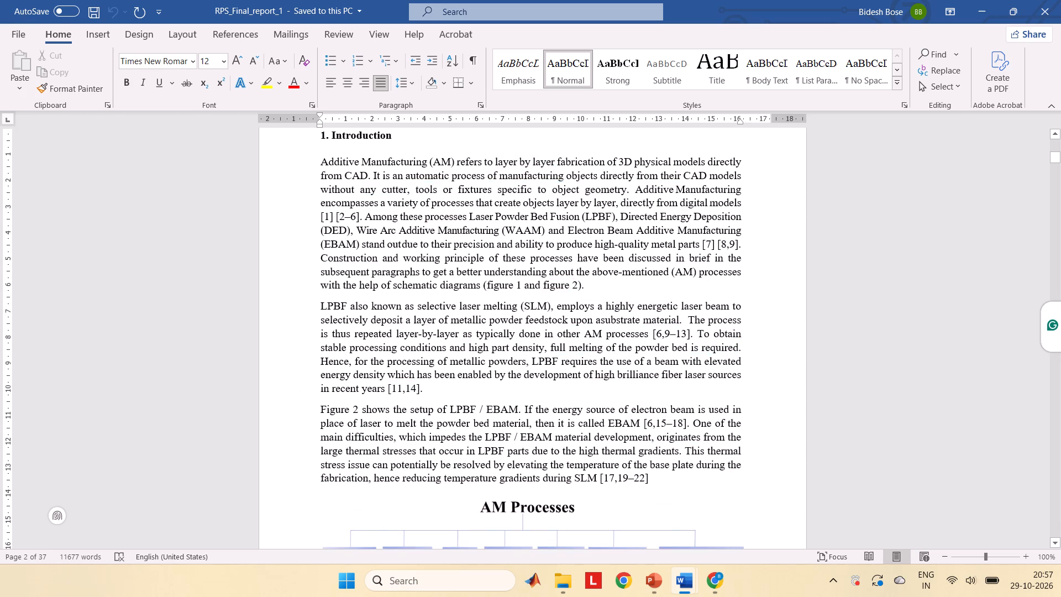
pyautogui.scroll(-5, 670, 392)
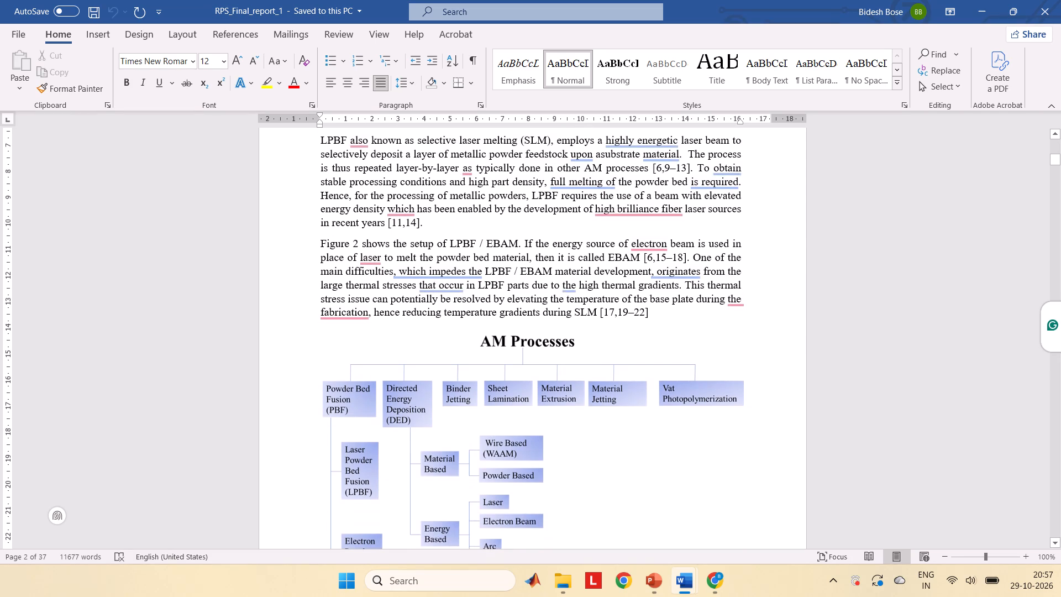
# Examine the earlier report's DED and baseplate preheating paragraphs along with the LPBF/EBAM, WAAM and laser DED schematics.
pyautogui.scroll(-11, 859, 325)
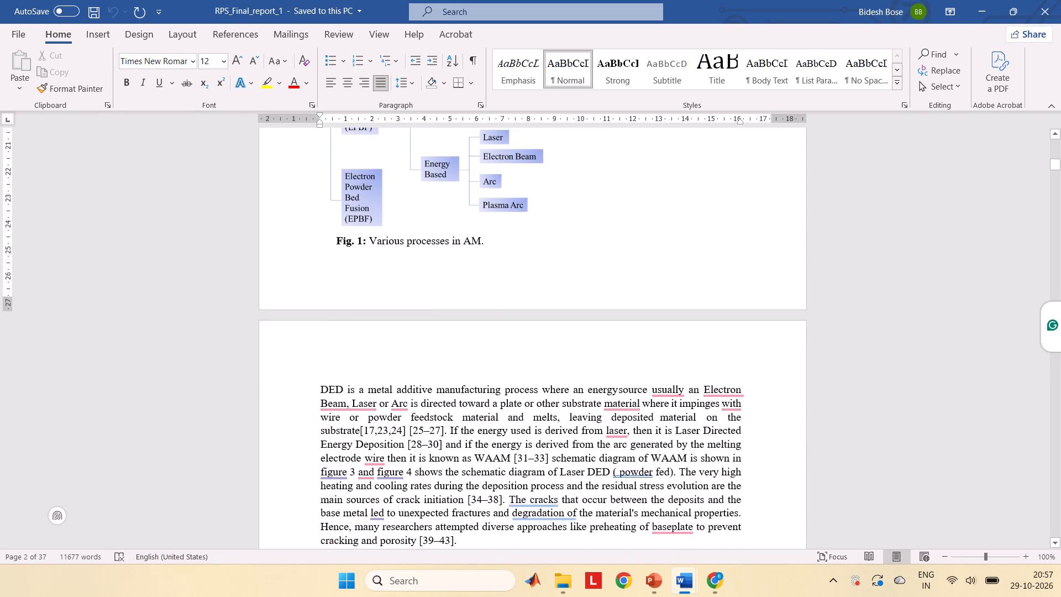
pyautogui.scroll(-1, 859, 325)
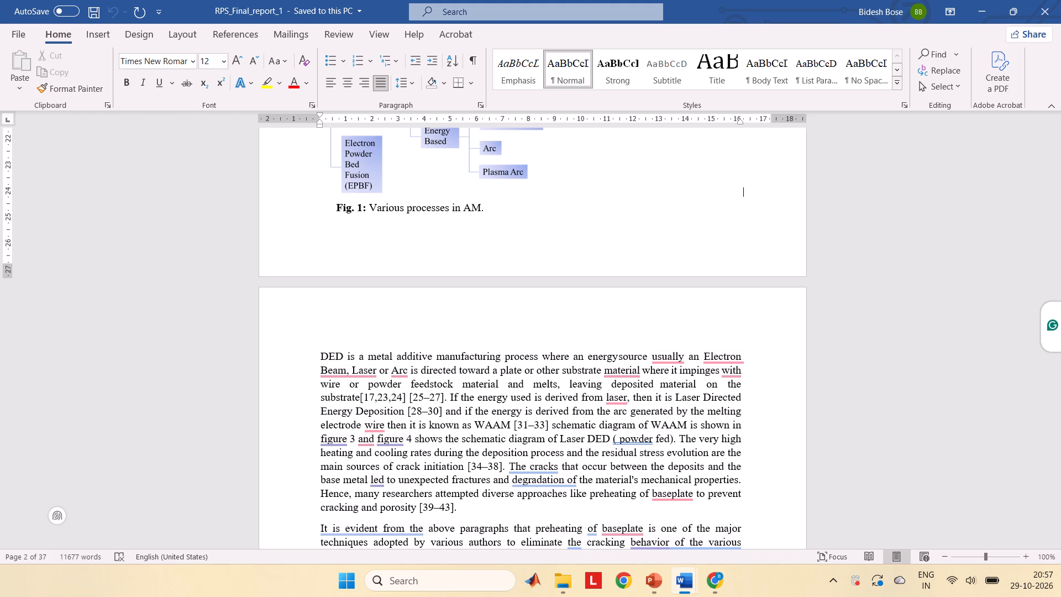
pyautogui.scroll(-2, 858, 323)
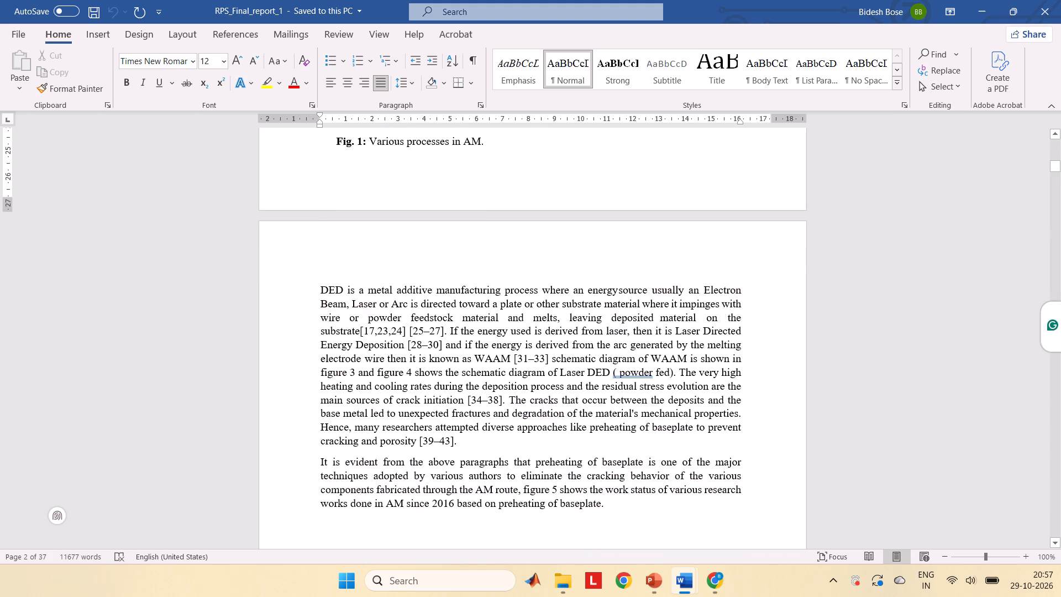
pyautogui.scroll(-8, 858, 323)
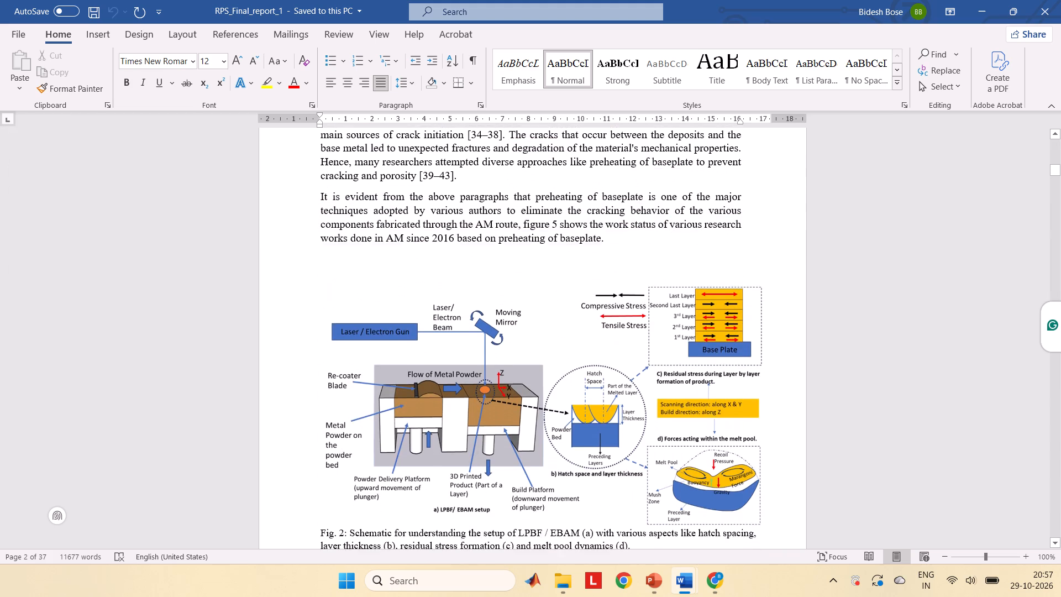
pyautogui.scroll(-4, 853, 321)
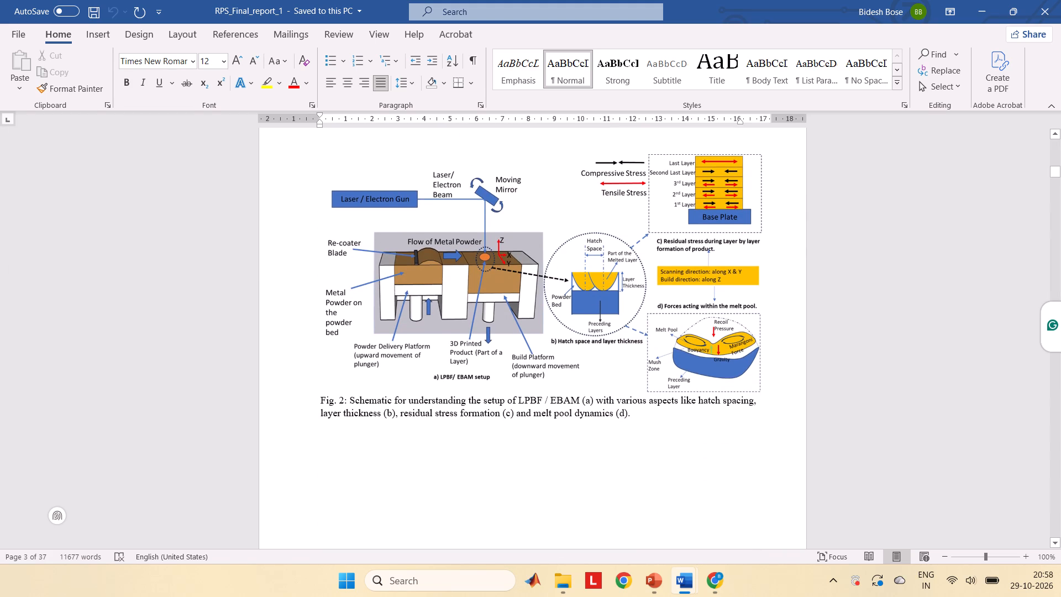
pyautogui.scroll(-15, 853, 321)
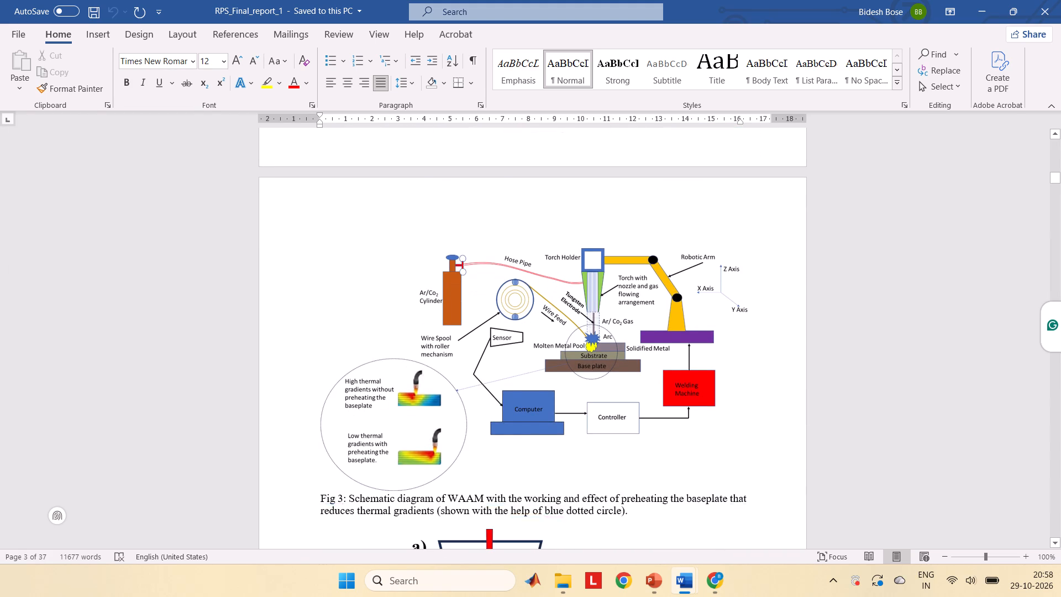
pyautogui.scroll(-6, 850, 321)
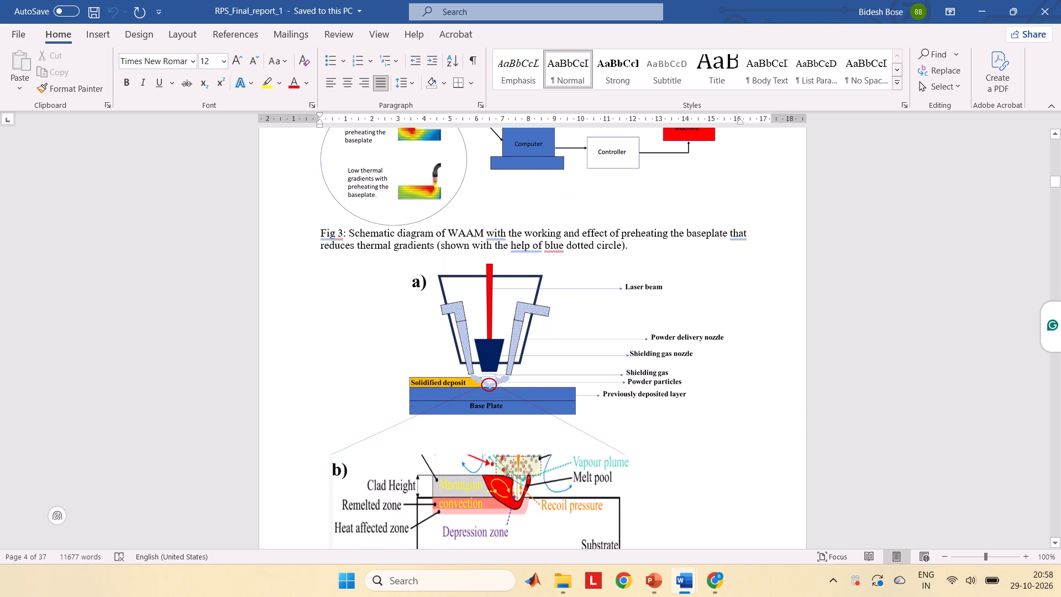
pyautogui.scroll(19, 847, 319)
pyautogui.scroll(3, 840, 319)
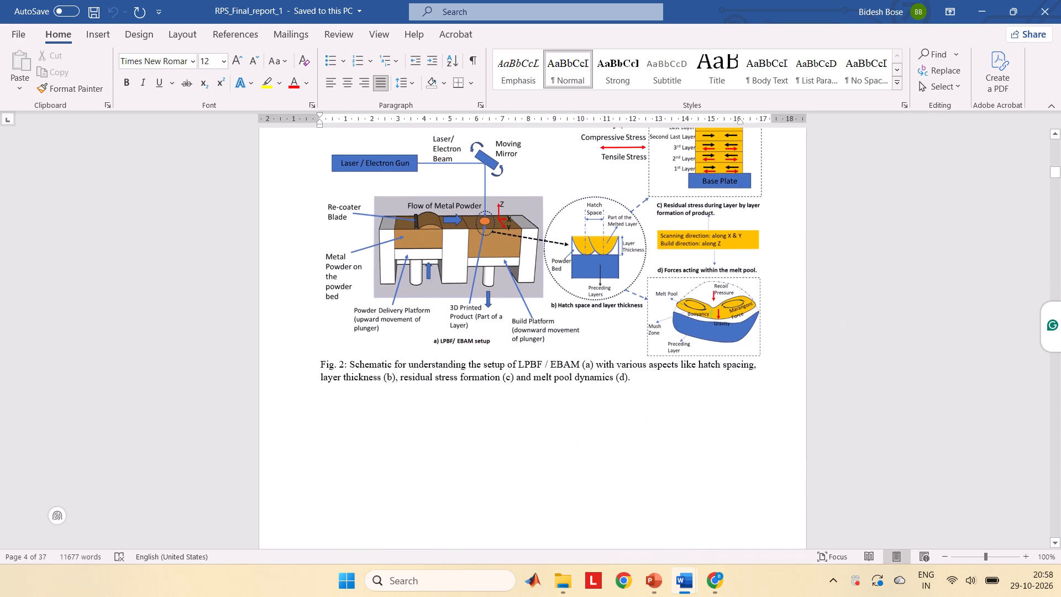
pyautogui.scroll(8, 840, 319)
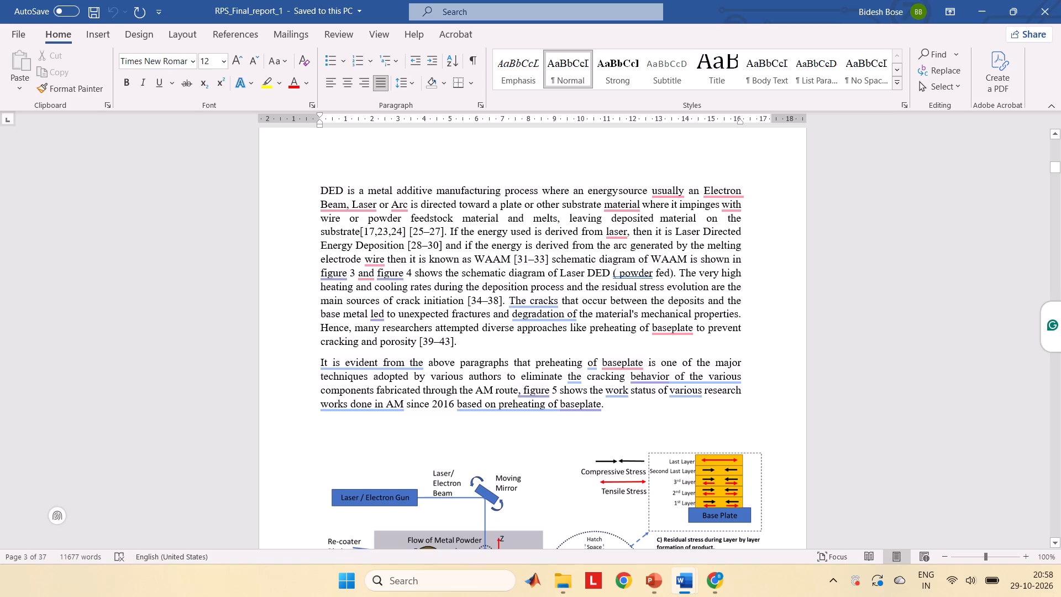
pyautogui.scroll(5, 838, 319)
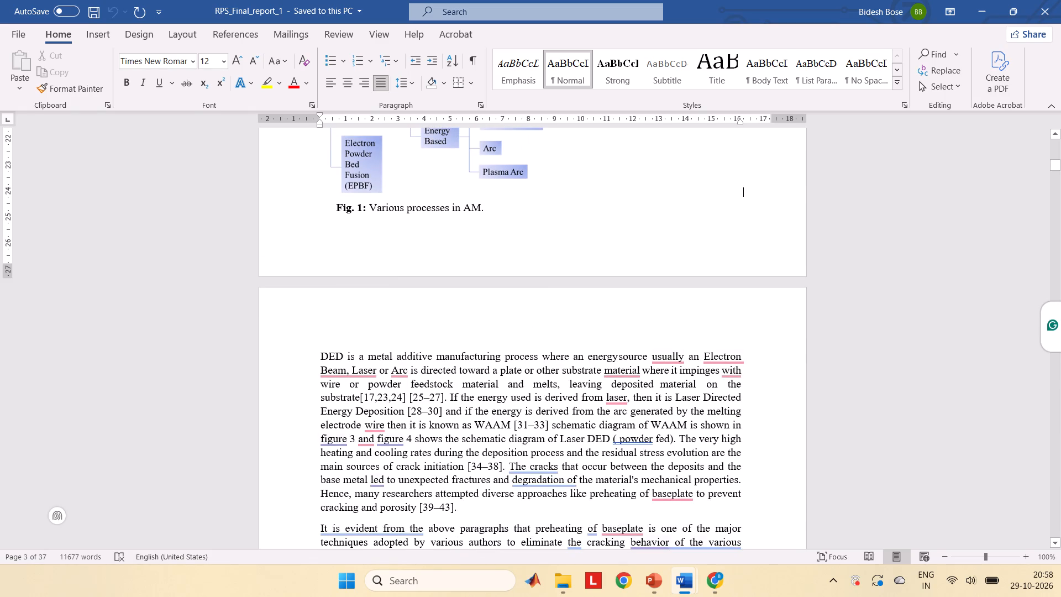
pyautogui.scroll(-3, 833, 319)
# Switch to Document1 and capitalize "Deposition Modelling" and "Powder Bed Fusion" in the paragraph below the Fig.-1 caption.
pyautogui.doubleClick(677, 563)
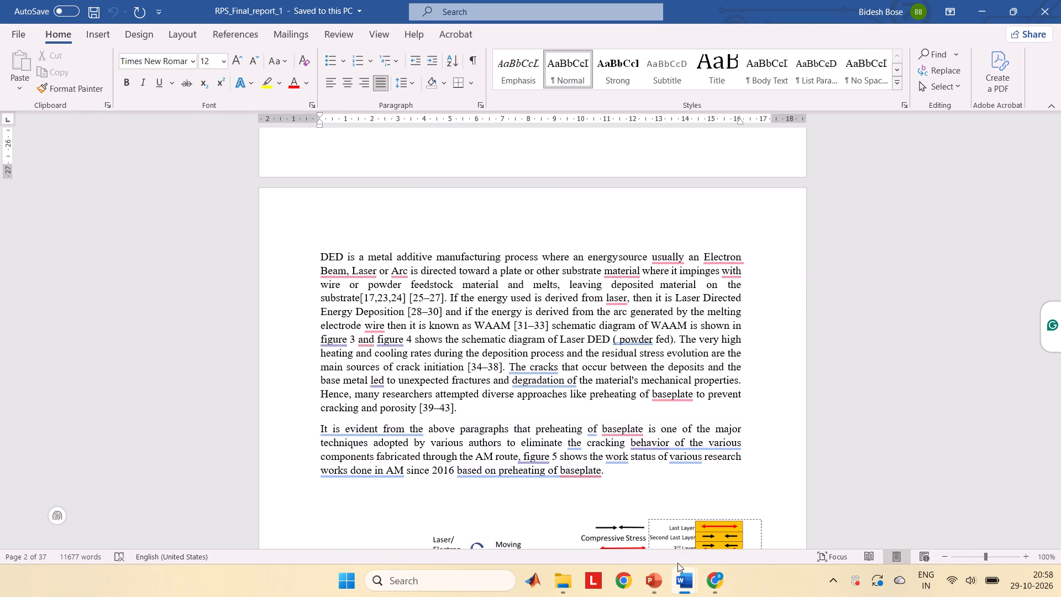
pyautogui.click(678, 573)
pyautogui.click(820, 484)
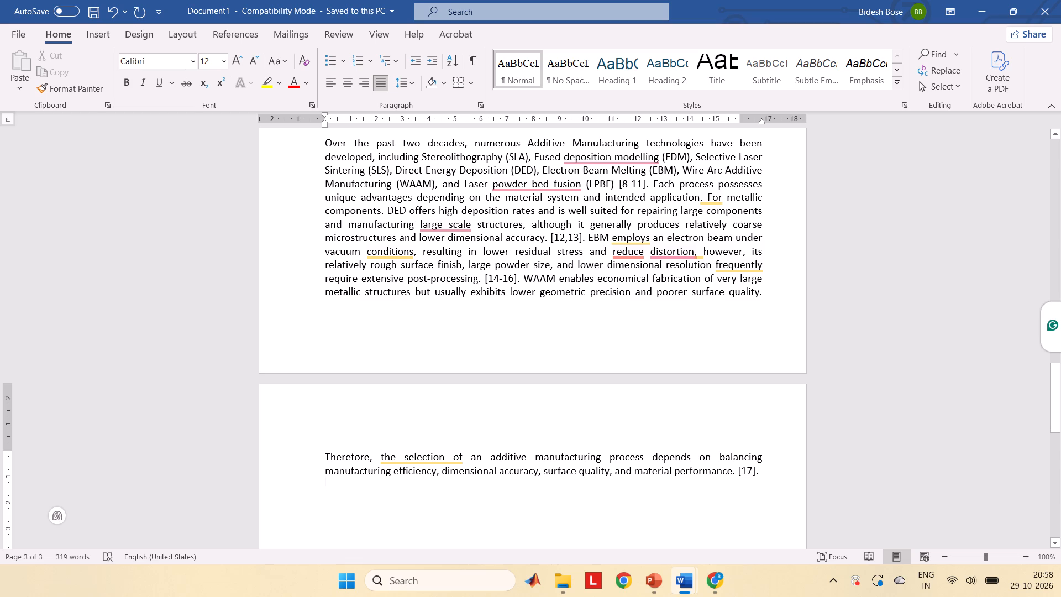
pyautogui.scroll(5, 866, 316)
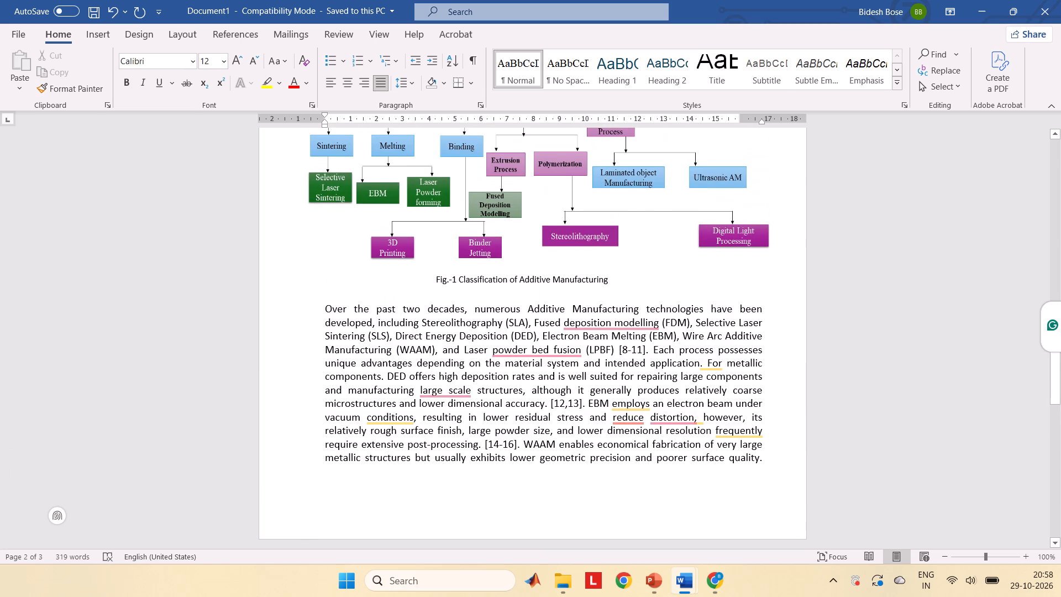
pyautogui.scroll(1, 866, 316)
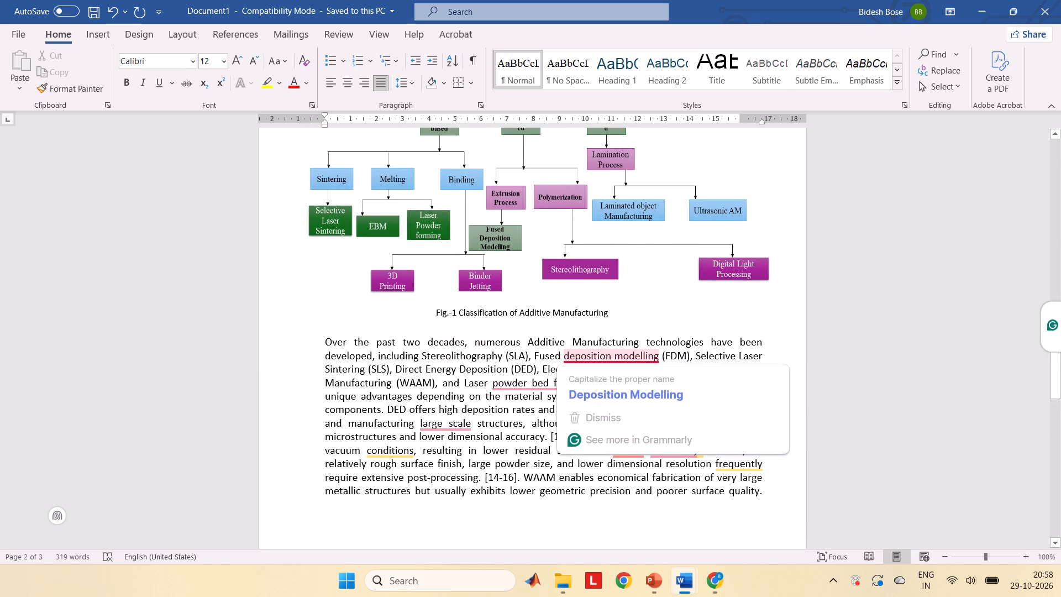
pyautogui.click(616, 394)
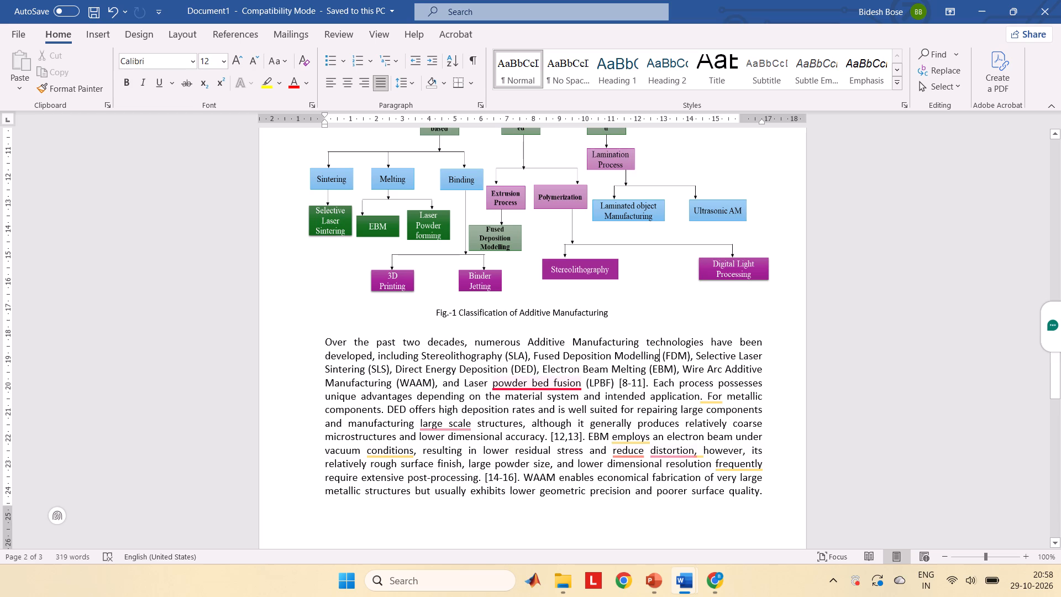
pyautogui.click(546, 411)
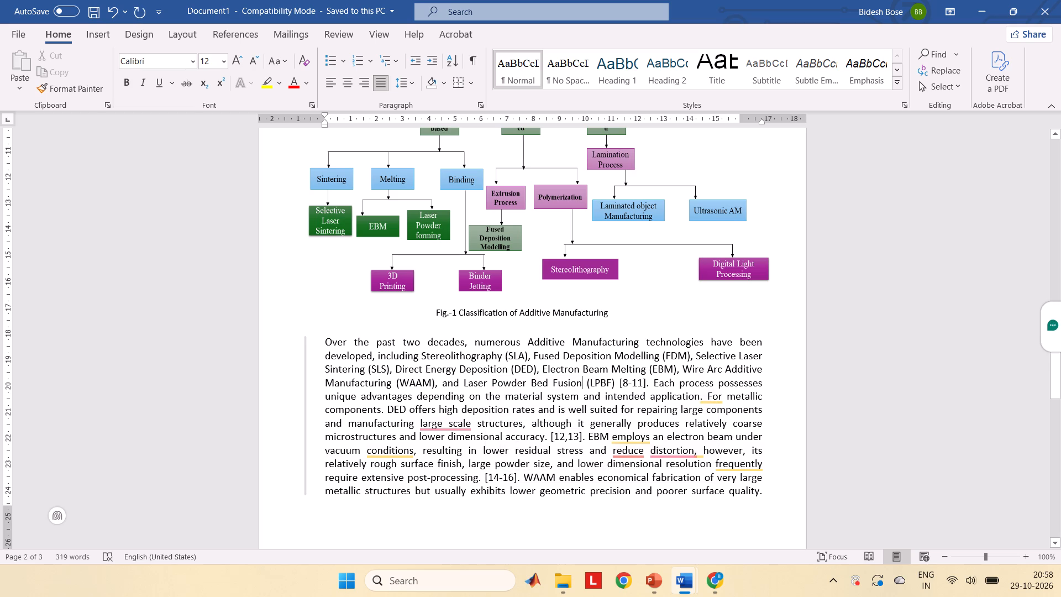
# In the same paragraph, correct "reduce" to "reduced", put a semicolon after "distortion", and hyphenate "large-scale".
pyautogui.click(638, 483)
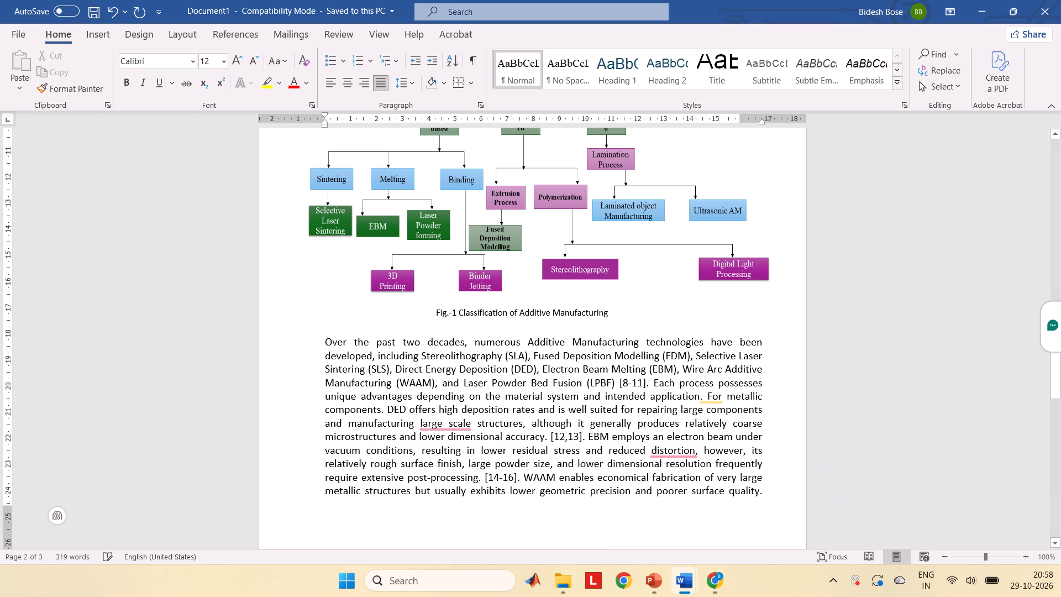
pyautogui.click(680, 480)
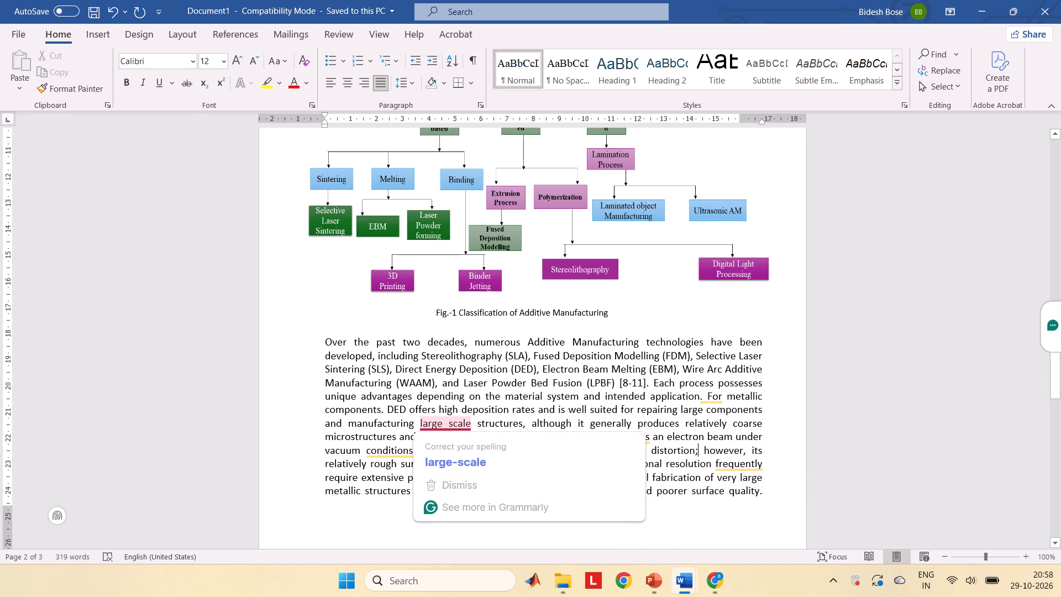
pyautogui.click(456, 455)
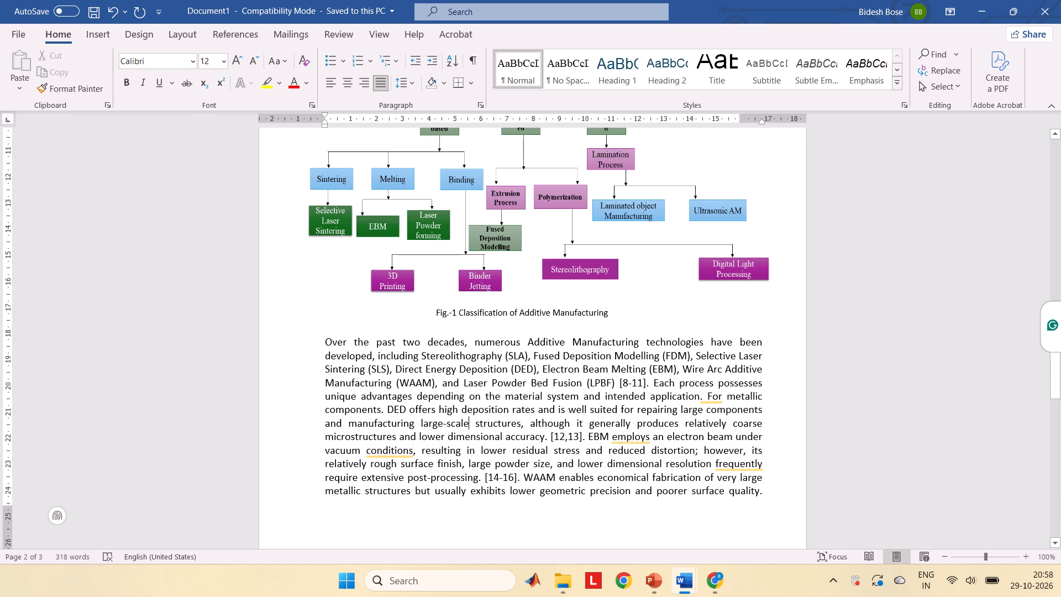
# Reread the corrected paragraph below Fig.-1 through its closing sentence with citation [17].
pyautogui.scroll(-7, 912, 357)
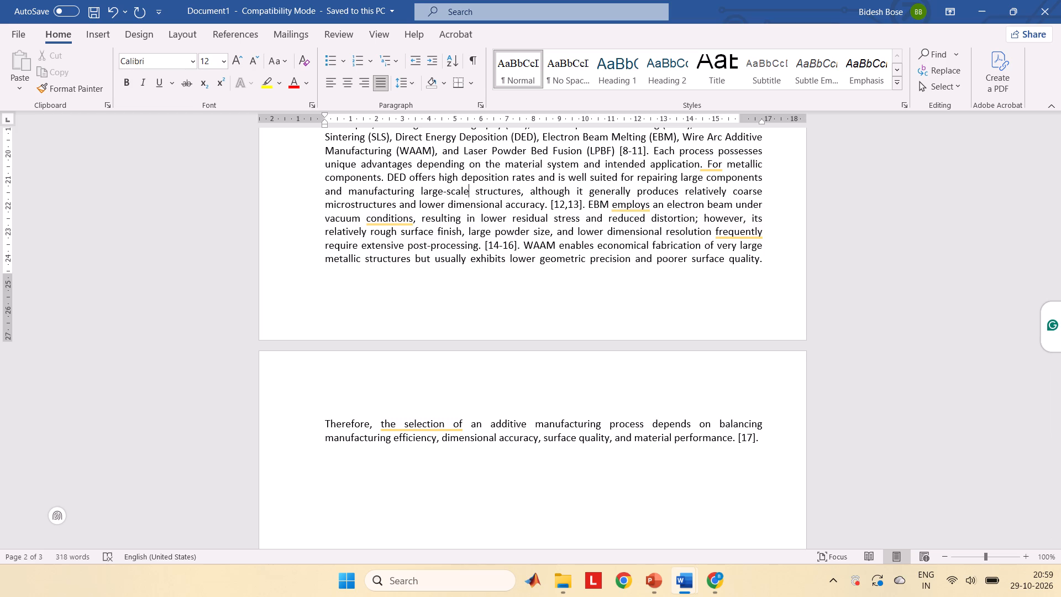
pyautogui.scroll(3, 852, 373)
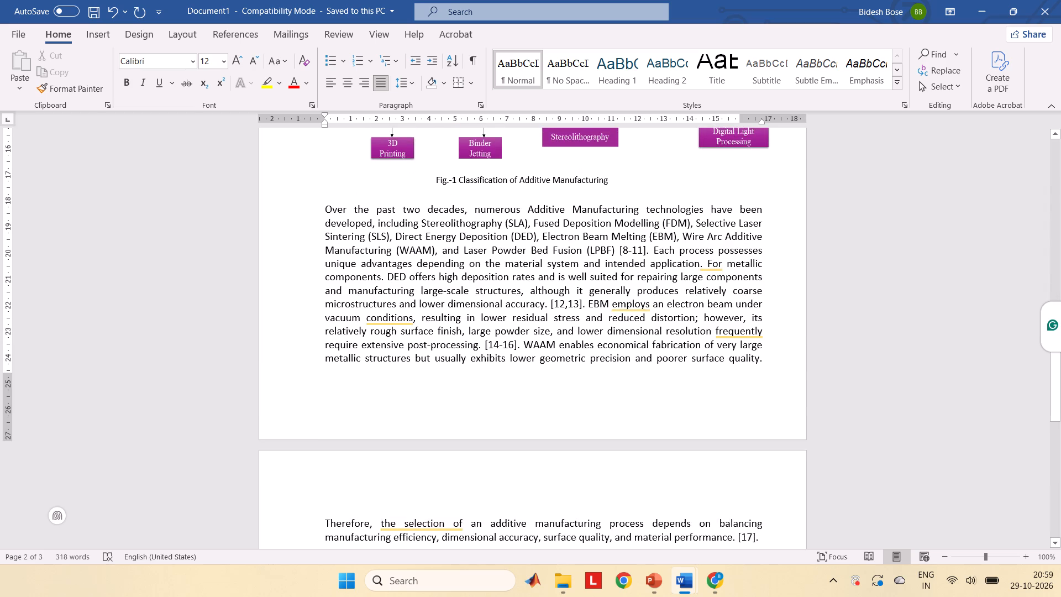
pyautogui.scroll(16, 852, 373)
pyautogui.scroll(-14, 852, 373)
pyautogui.scroll(-7, 852, 373)
pyautogui.scroll(2, 852, 373)
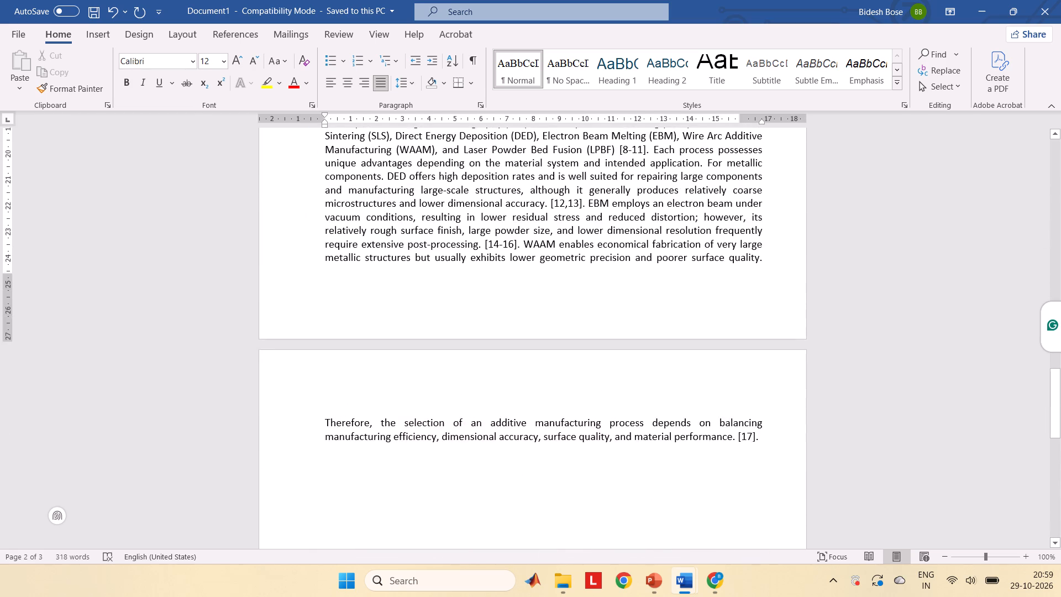
pyautogui.scroll(2, 852, 373)
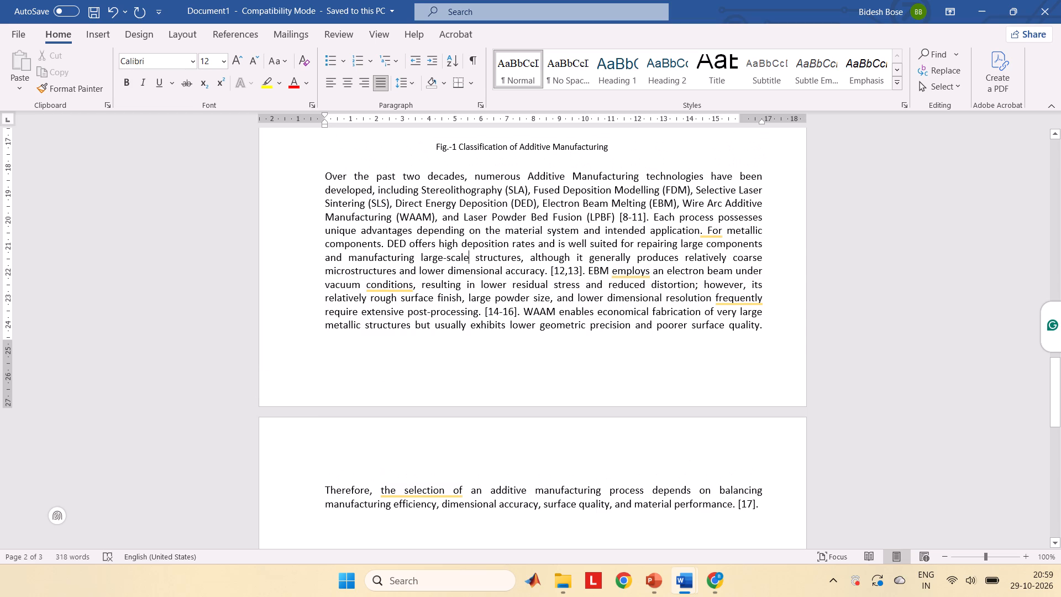
pyautogui.scroll(-4, 852, 373)
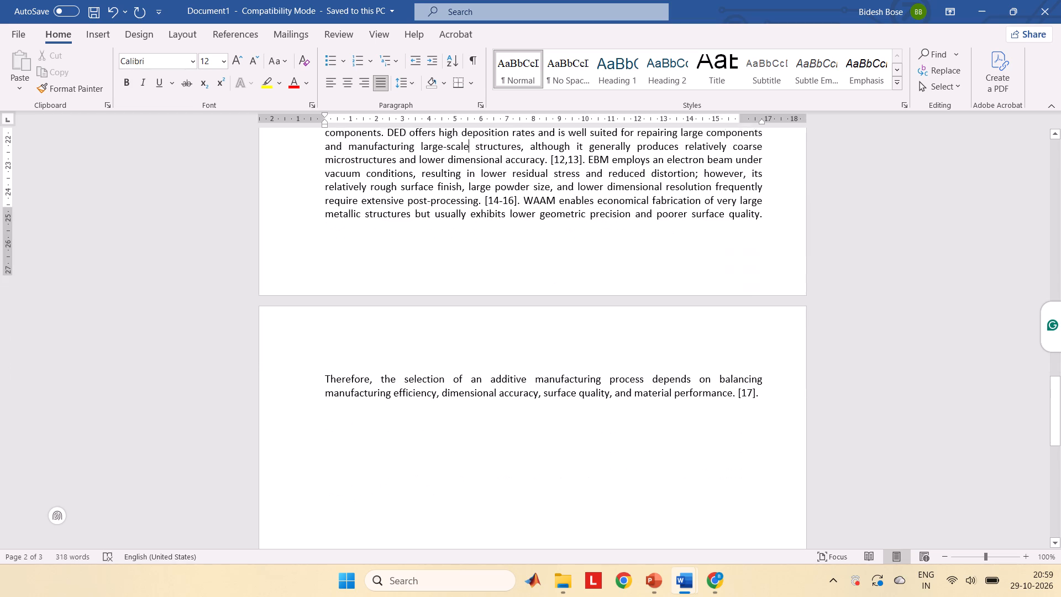
# Switch to the RPS_Final_report_1 document and reread its opening Introduction paragraphs on AM, LPBF and EBAM.
pyautogui.doubleClick(687, 578)
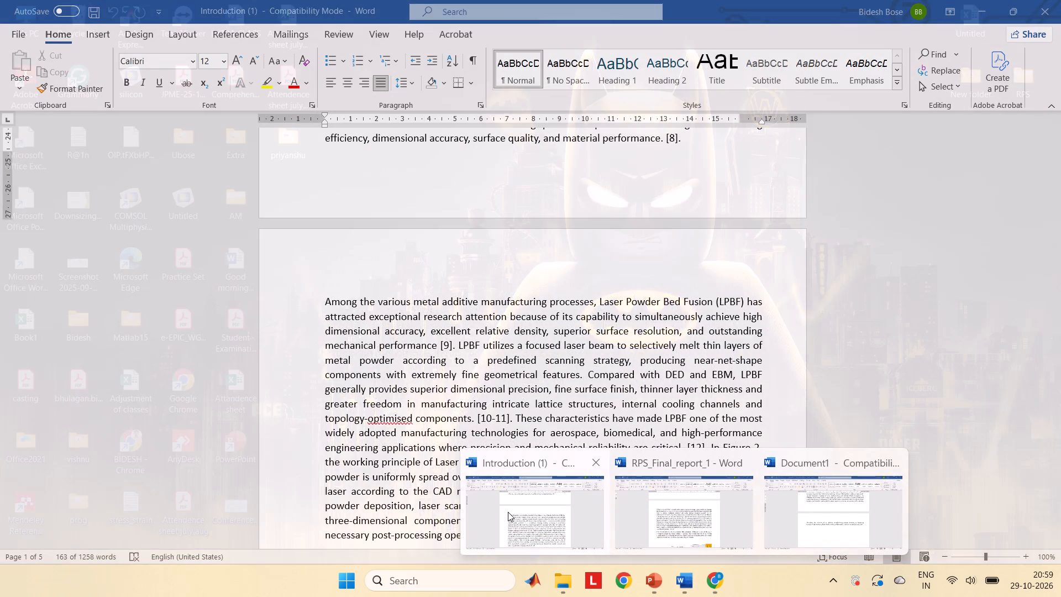
pyautogui.click(669, 512)
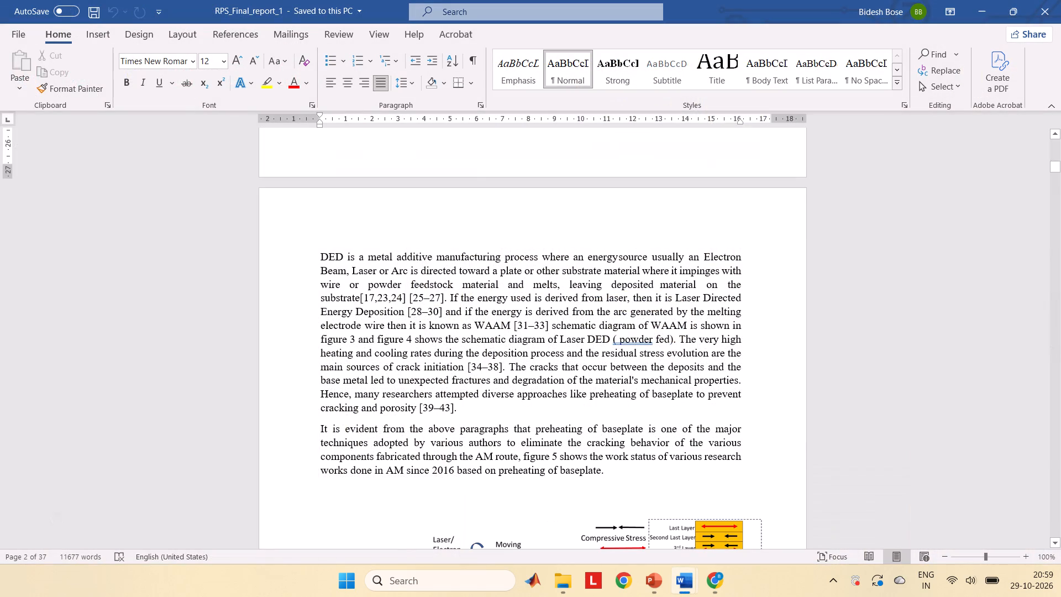
pyautogui.scroll(6, 802, 356)
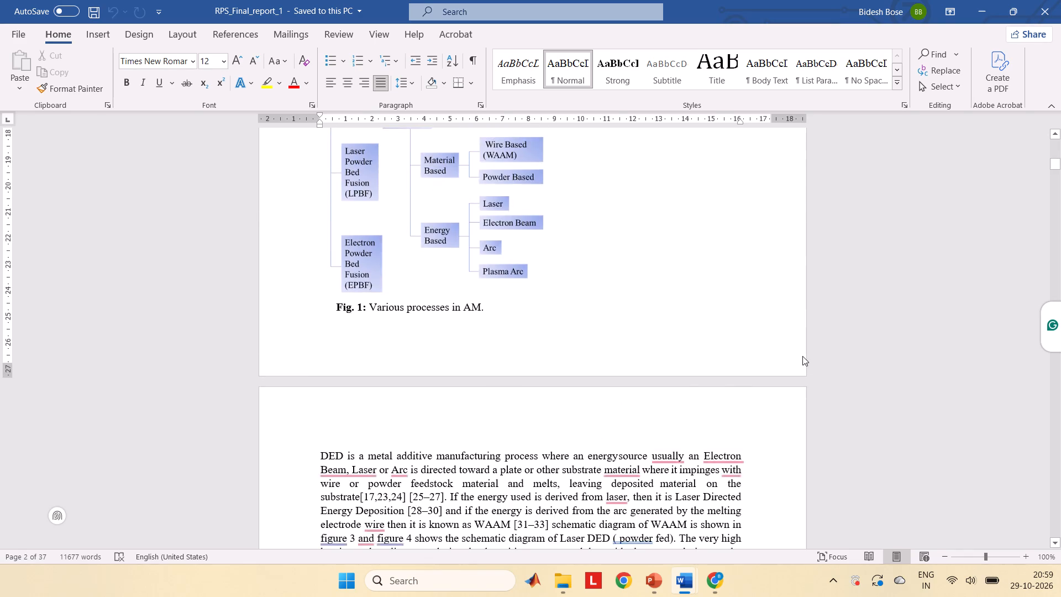
pyautogui.scroll(8, 802, 356)
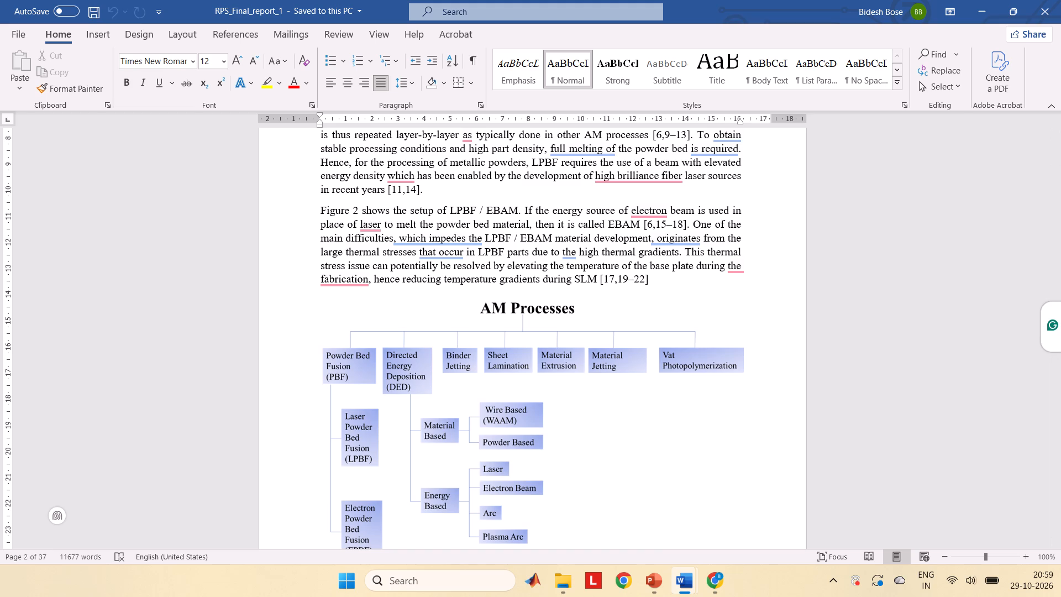
pyautogui.scroll(2, 802, 356)
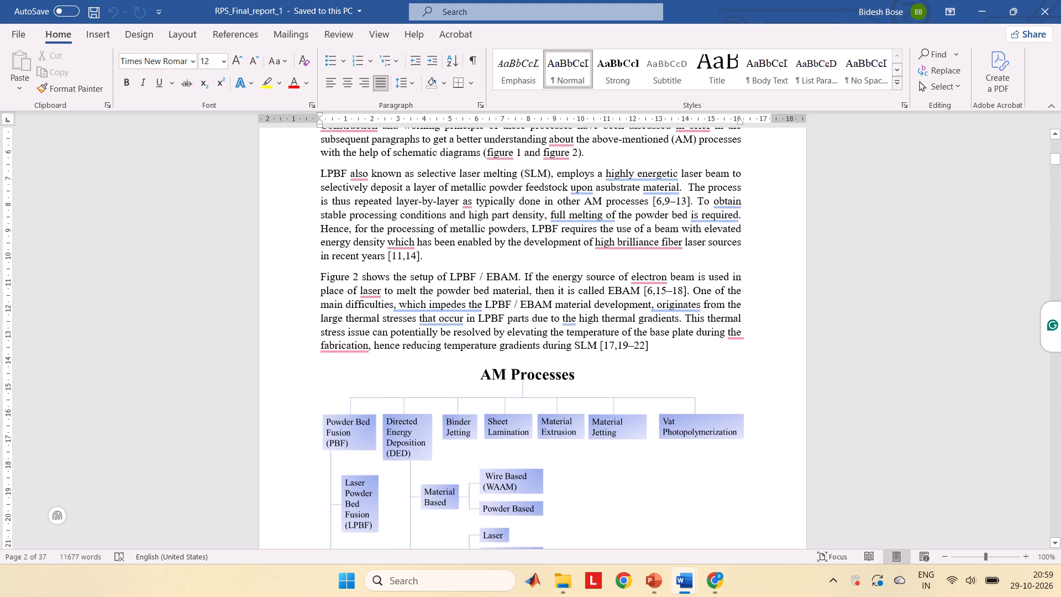
pyautogui.scroll(5, 861, 342)
pyautogui.scroll(-2, 861, 342)
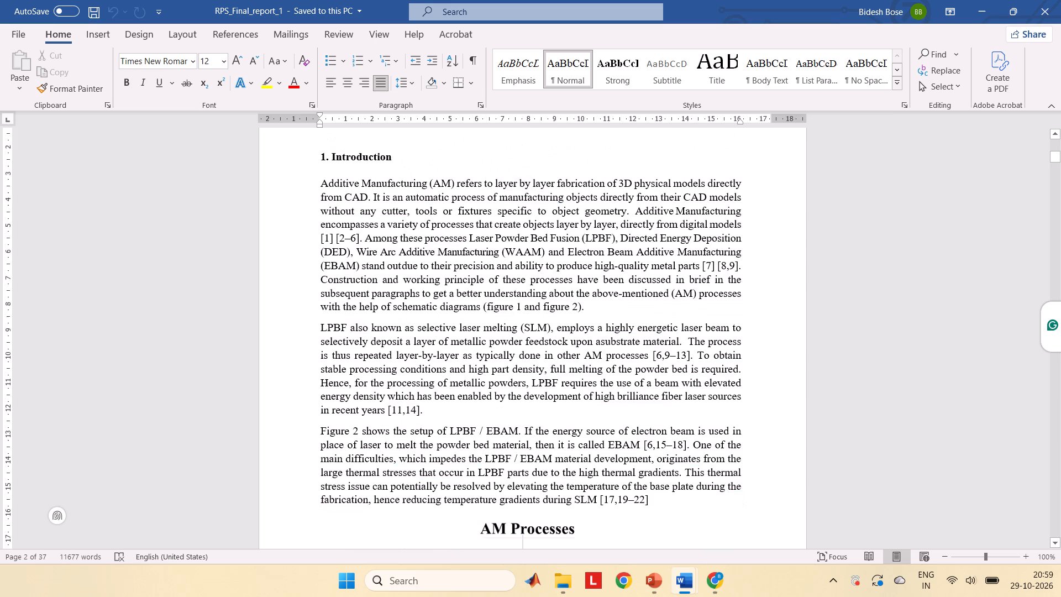
pyautogui.scroll(-1, 861, 342)
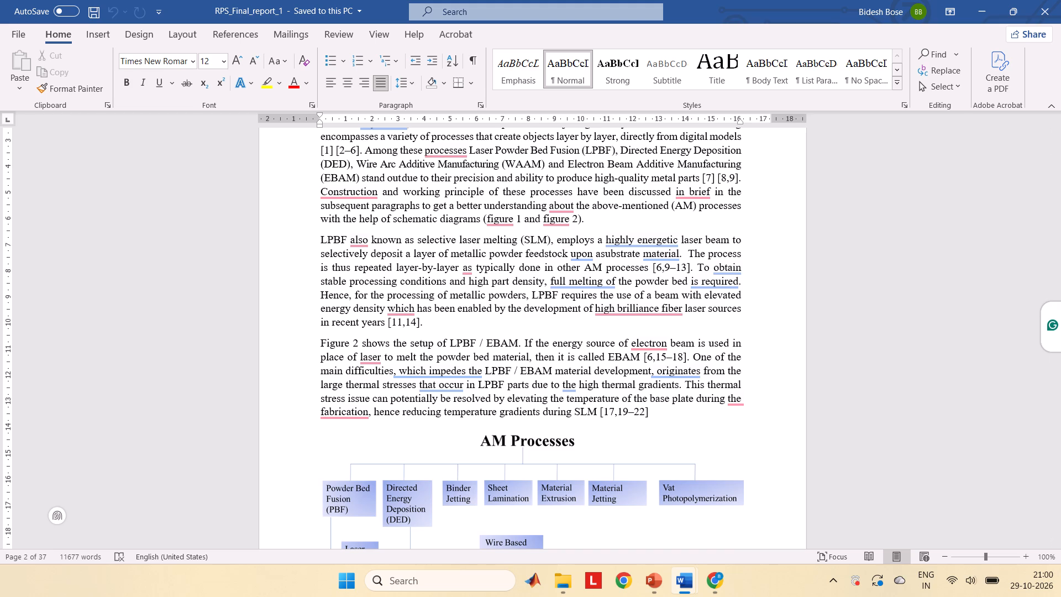
pyautogui.scroll(-1, 834, 282)
# Examine the earlier report's LPBF/EBAM setup schematic in Fig. 2 and the WAAM schematic in Fig. 3.
pyautogui.scroll(-12, 834, 282)
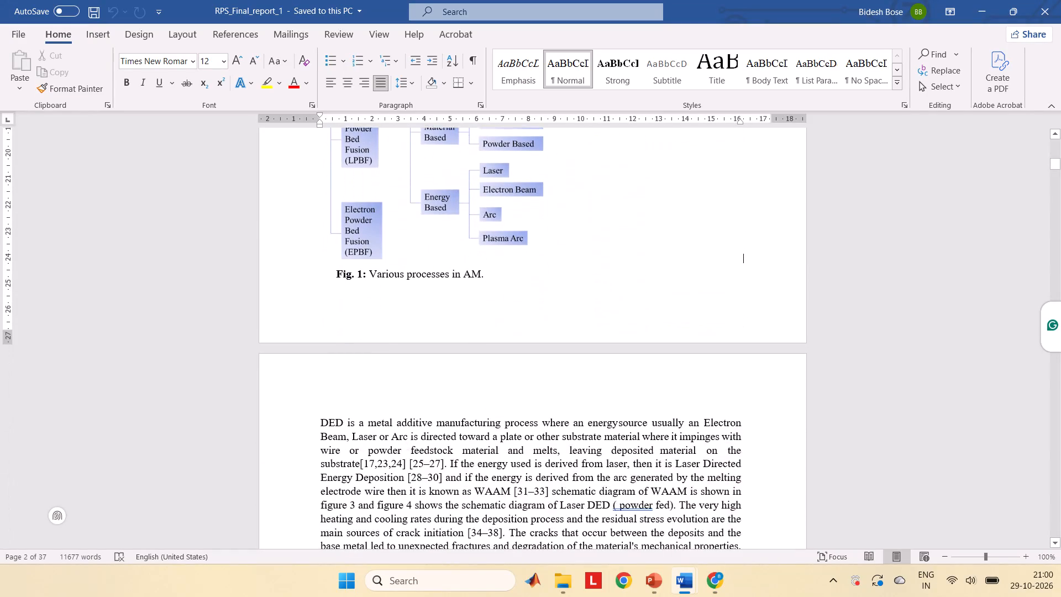
pyautogui.scroll(-16, 834, 282)
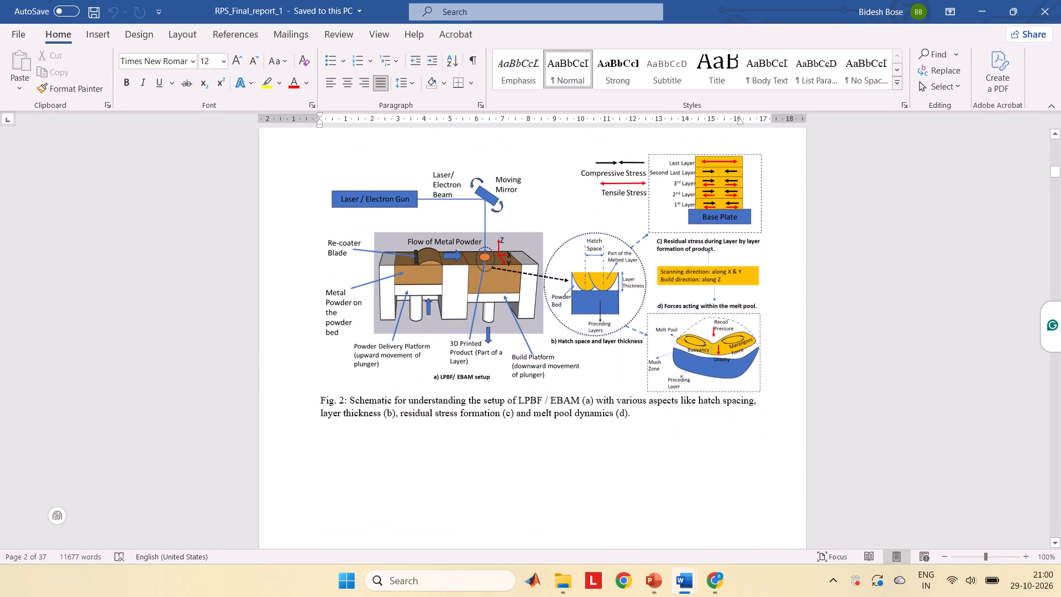
pyautogui.scroll(-6, 834, 282)
pyautogui.scroll(1, 834, 282)
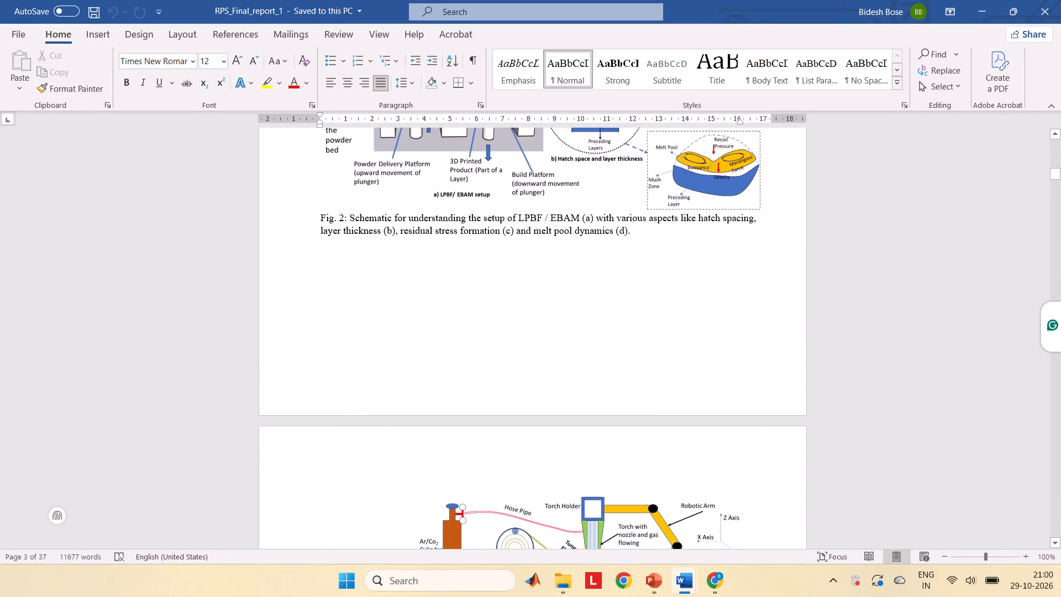
pyautogui.scroll(-11, 834, 282)
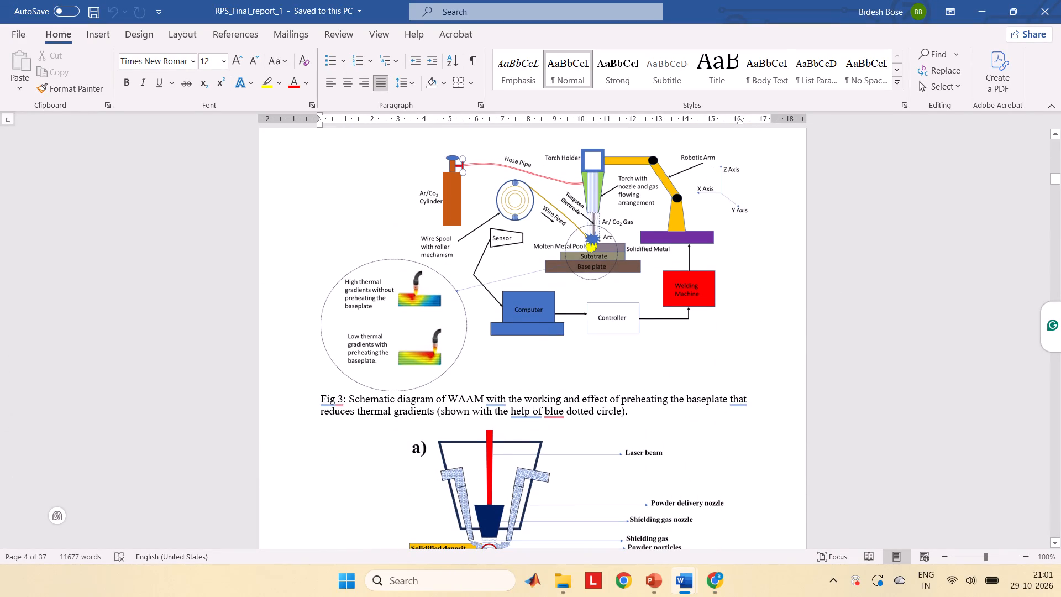
pyautogui.click(574, 240)
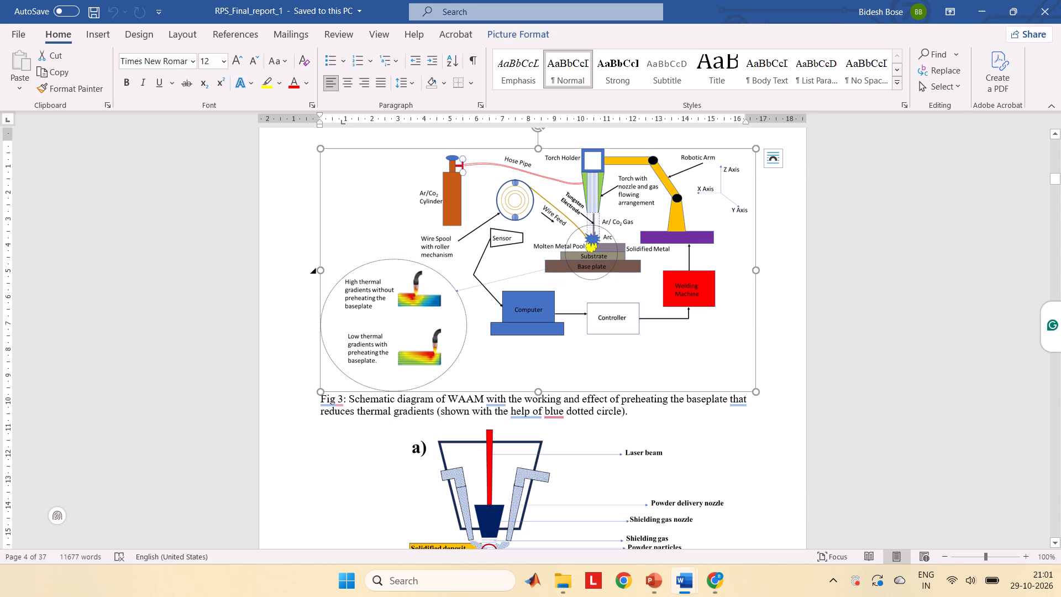
pyautogui.click(887, 290)
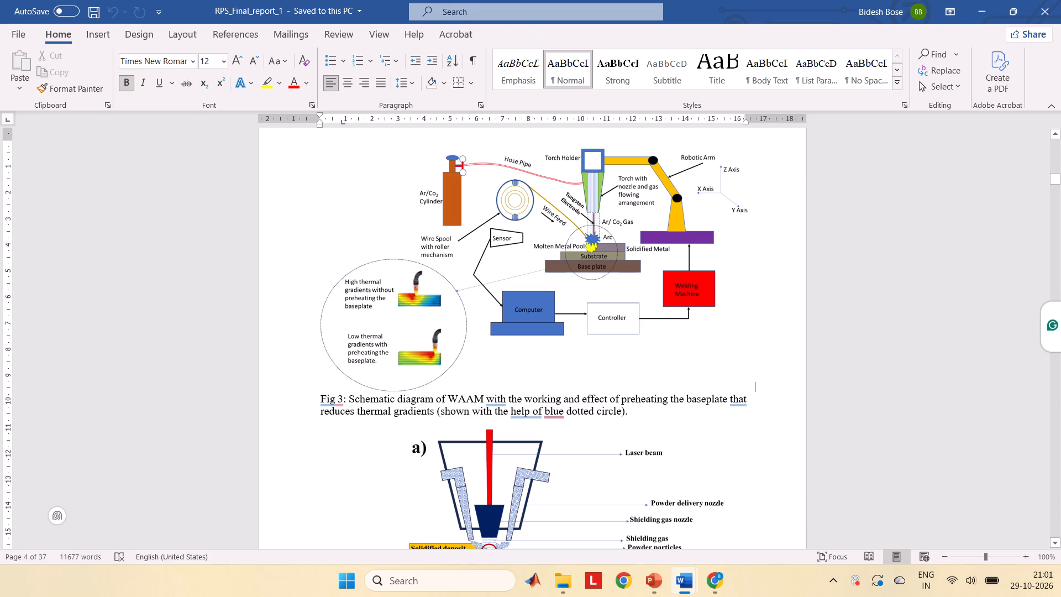
# Examine the laser DED schematic in Fig. 4 and the pie chart of AM processes on the following page.
pyautogui.scroll(-13, 887, 290)
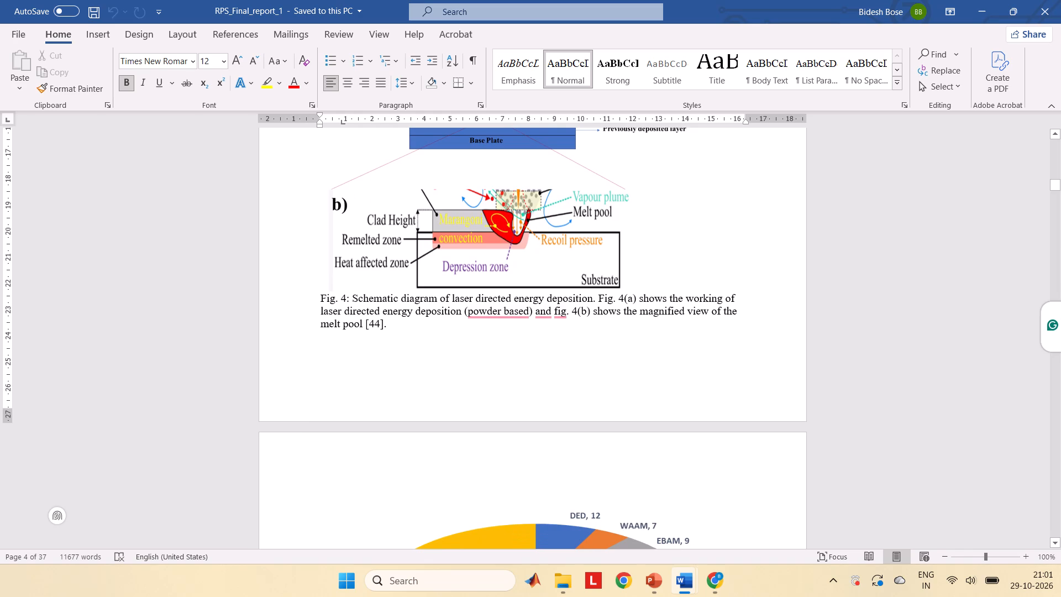
pyautogui.scroll(-2, 887, 290)
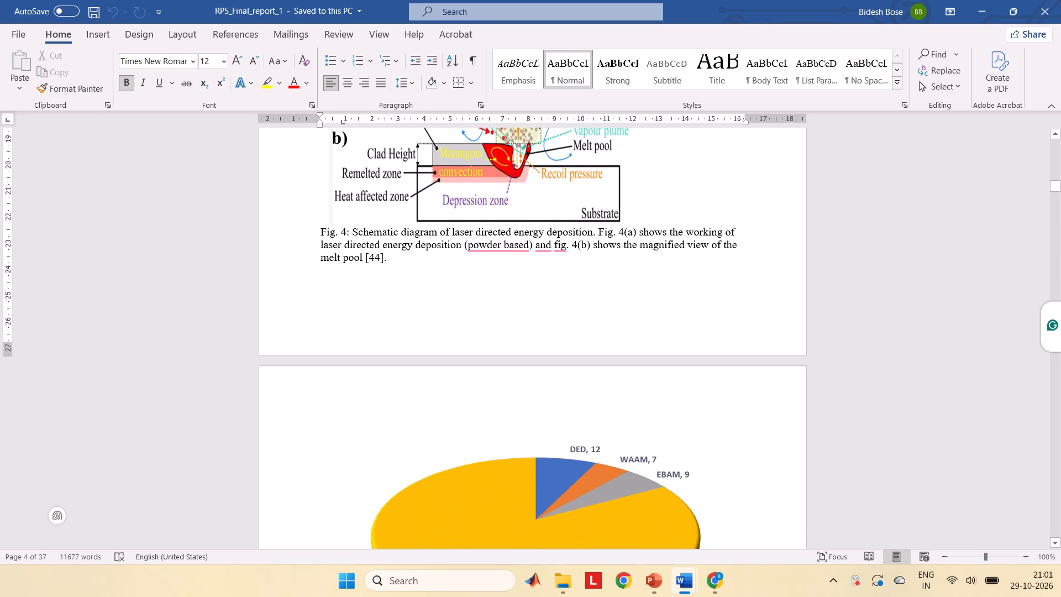
pyautogui.scroll(3, 887, 290)
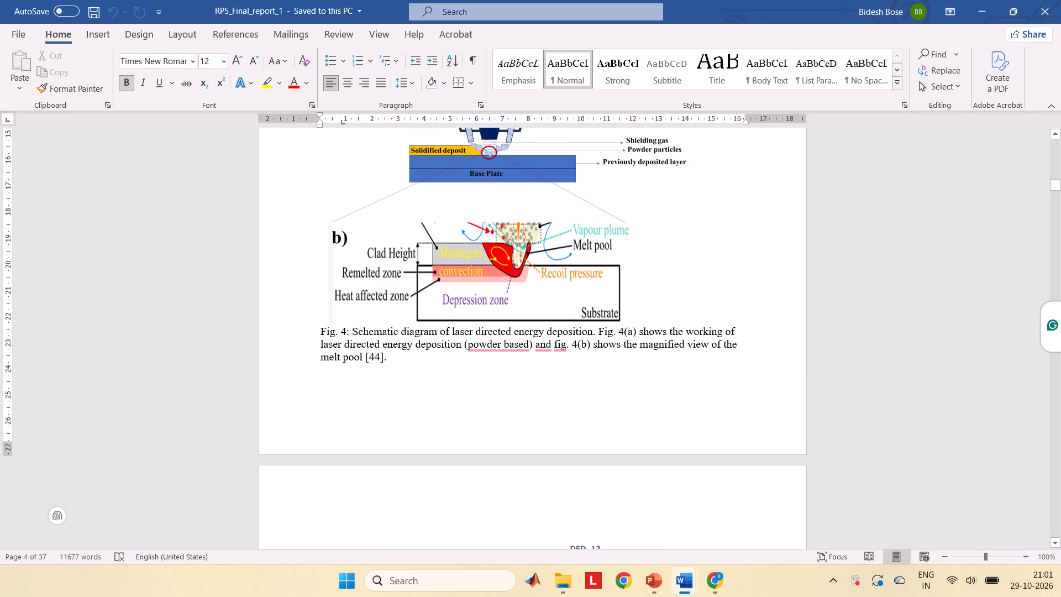
pyautogui.click(574, 270)
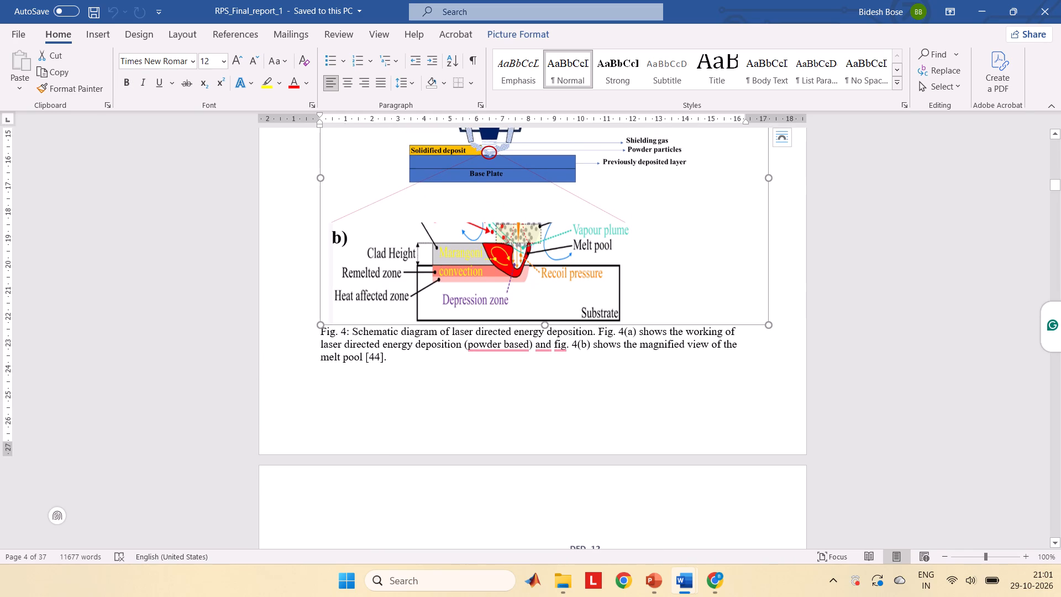
pyautogui.scroll(6, 837, 345)
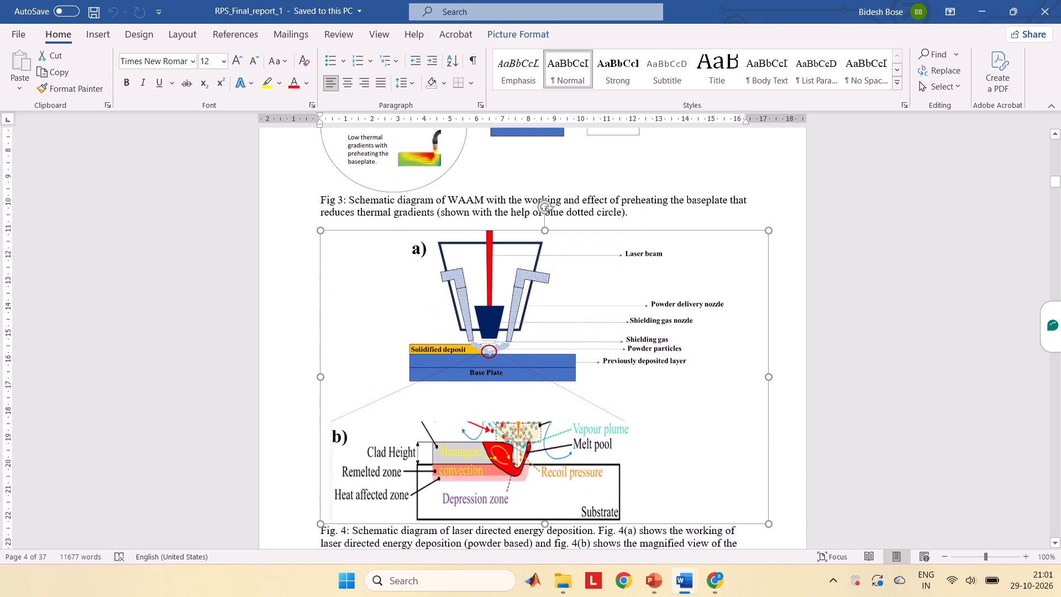
pyautogui.scroll(-12, 837, 345)
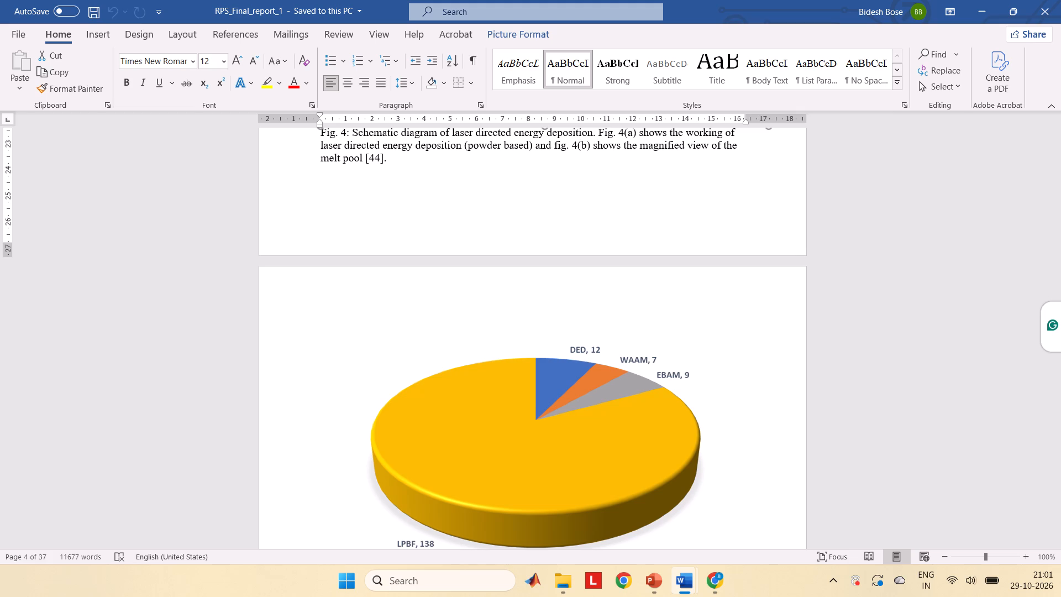
# Go back over the earlier report's laser DED, WAAM and LPBF/EBAM schematics, from Fig. 4 to Fig. 2.
pyautogui.scroll(6, 838, 344)
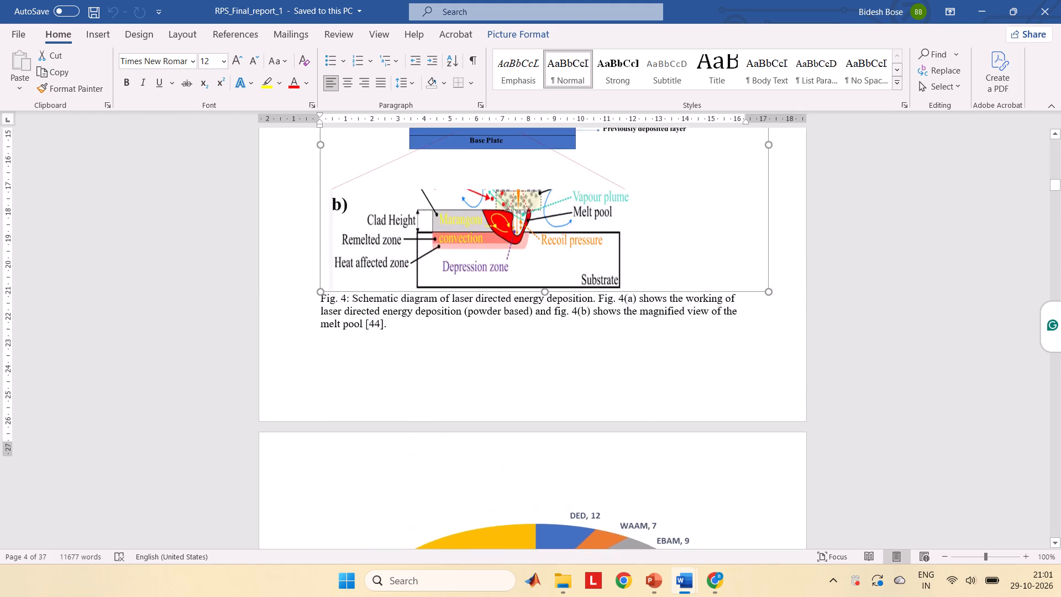
pyautogui.scroll(13, 838, 344)
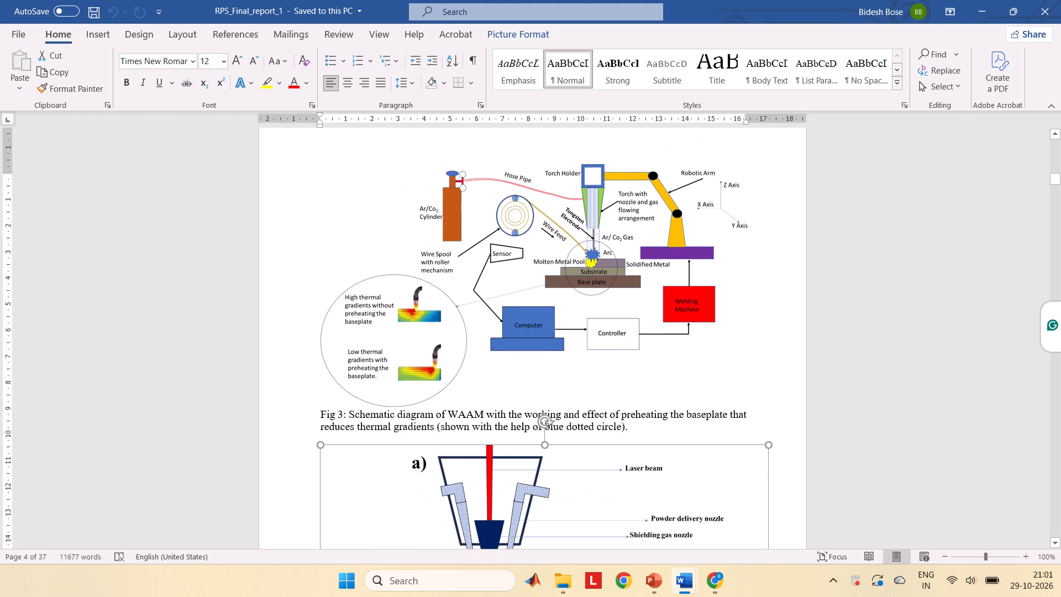
pyautogui.scroll(2, 832, 343)
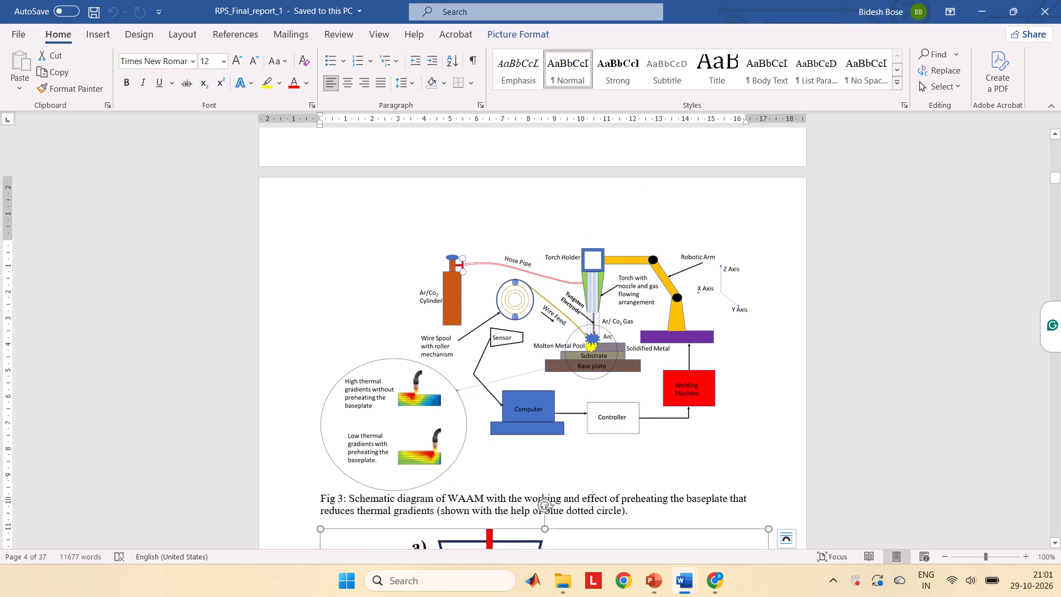
pyautogui.scroll(17, 832, 343)
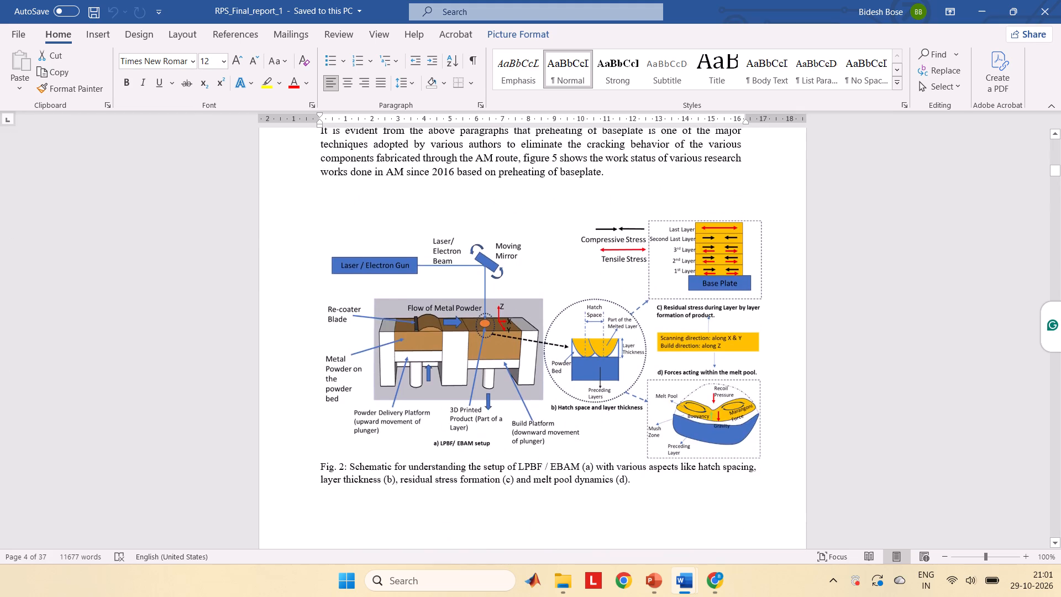
# Read the earlier report's paragraph on the DED process and the following one on baseplate preheating.
pyautogui.scroll(6, 832, 343)
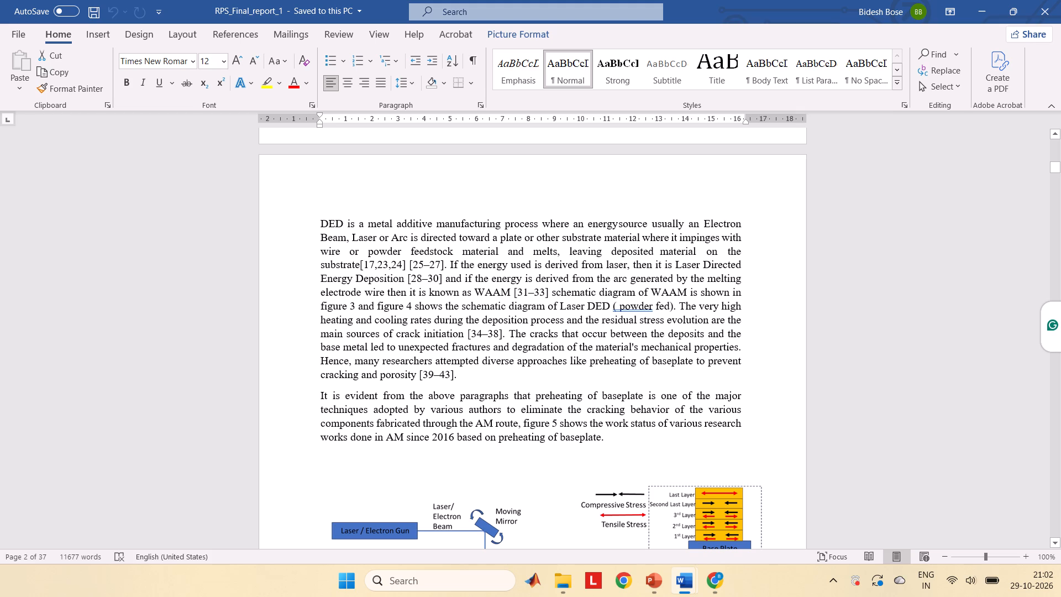
pyautogui.scroll(1, 791, 336)
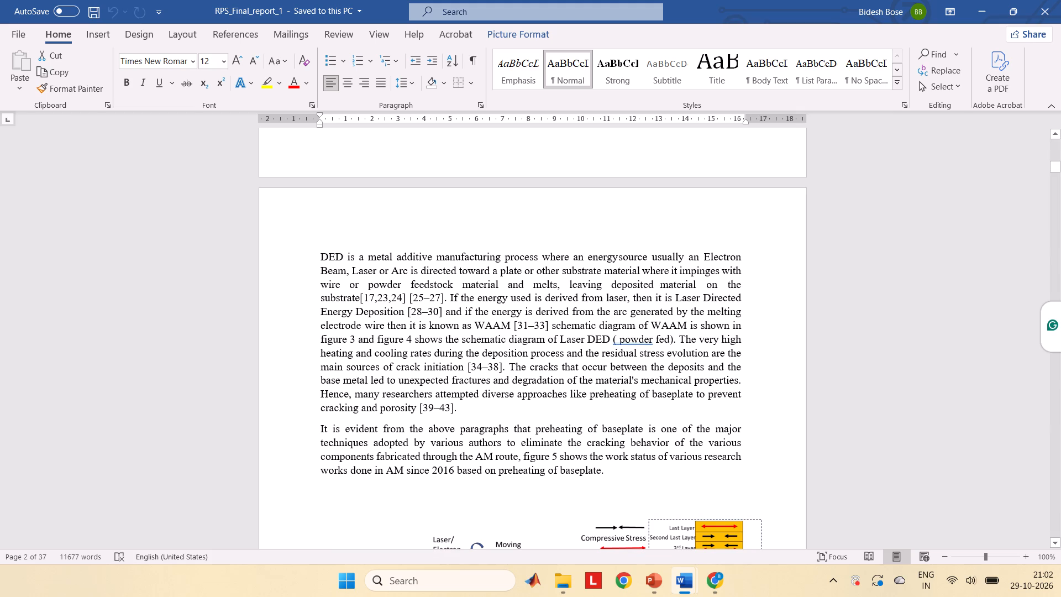
pyautogui.scroll(-1, 790, 336)
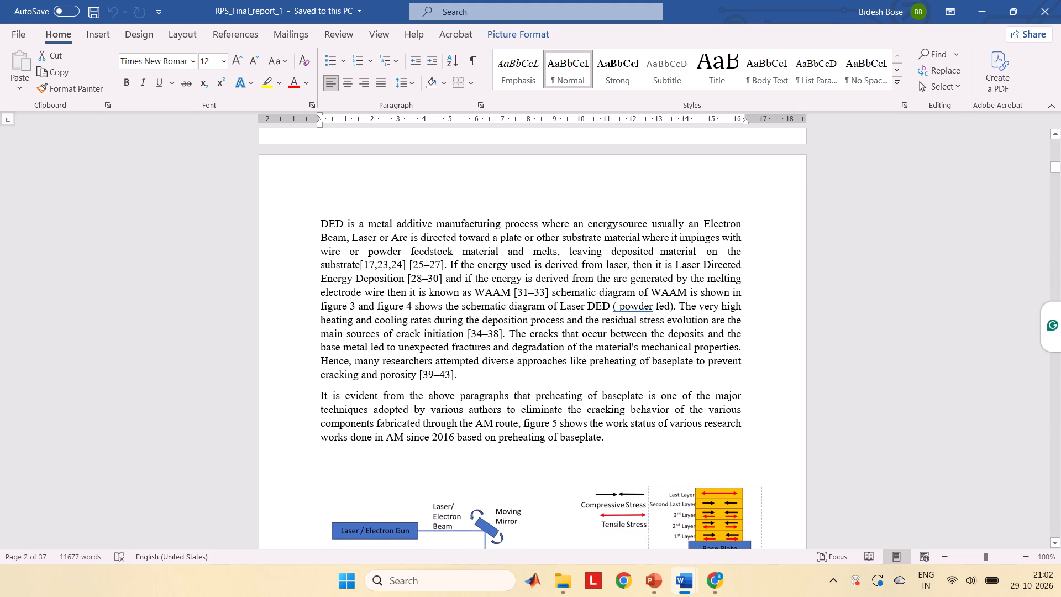
pyautogui.scroll(-1, 790, 336)
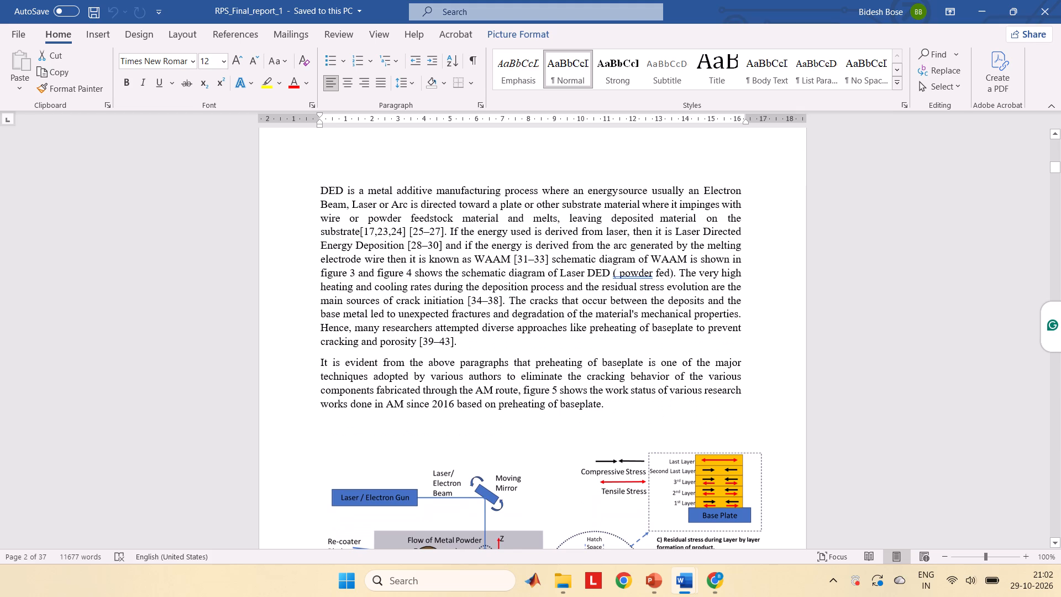
pyautogui.scroll(-2, 790, 336)
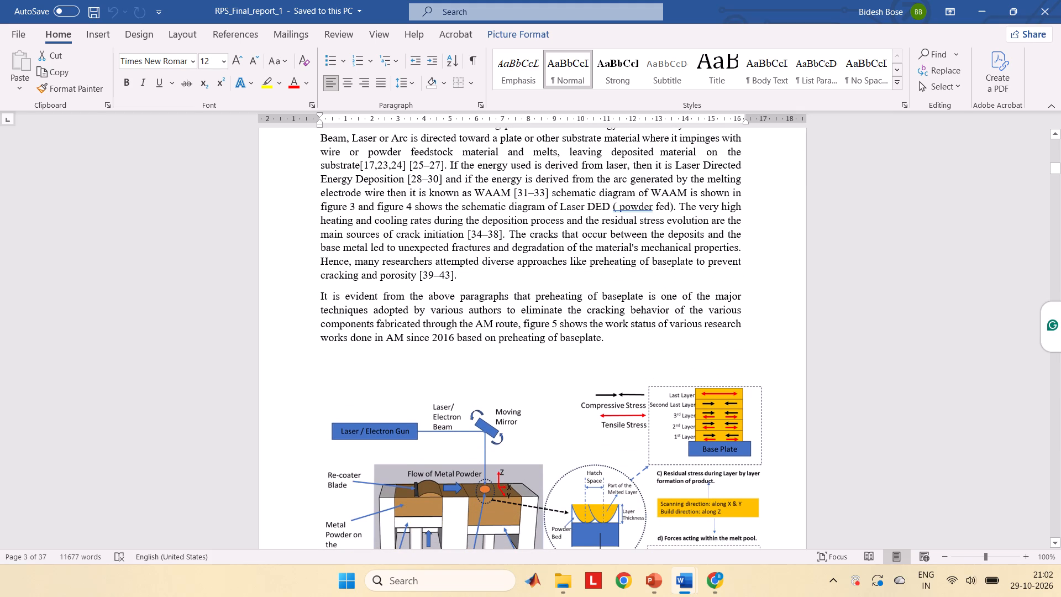
# Review the earlier report's figure sequence from Fig. 2 through the Fig. 5 pie chart to the start of the Materials section.
pyautogui.scroll(-9, 790, 336)
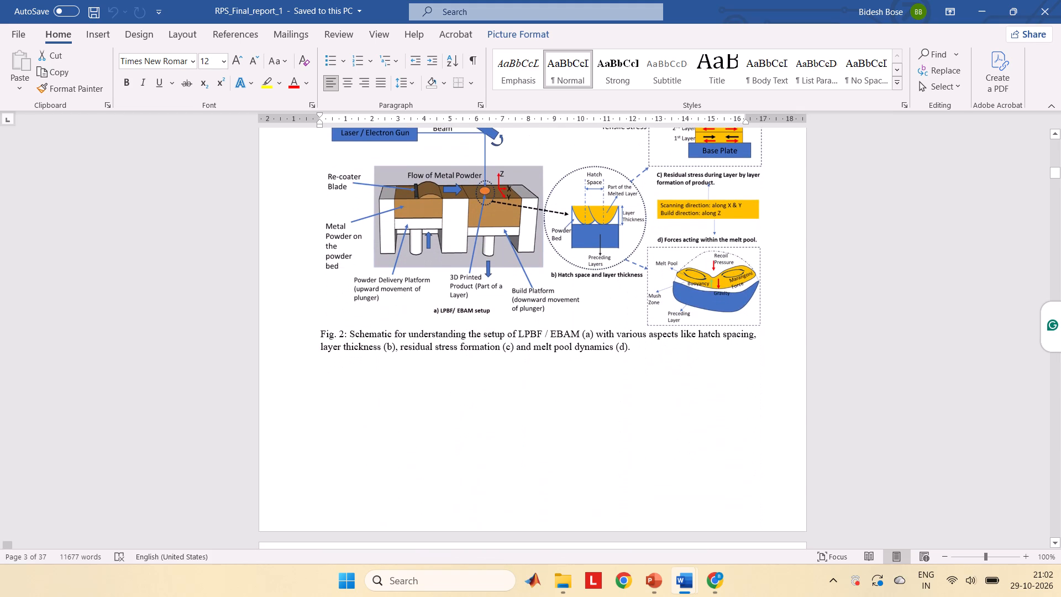
pyautogui.scroll(-4, 790, 336)
pyautogui.scroll(6, 790, 336)
pyautogui.scroll(-4, 790, 336)
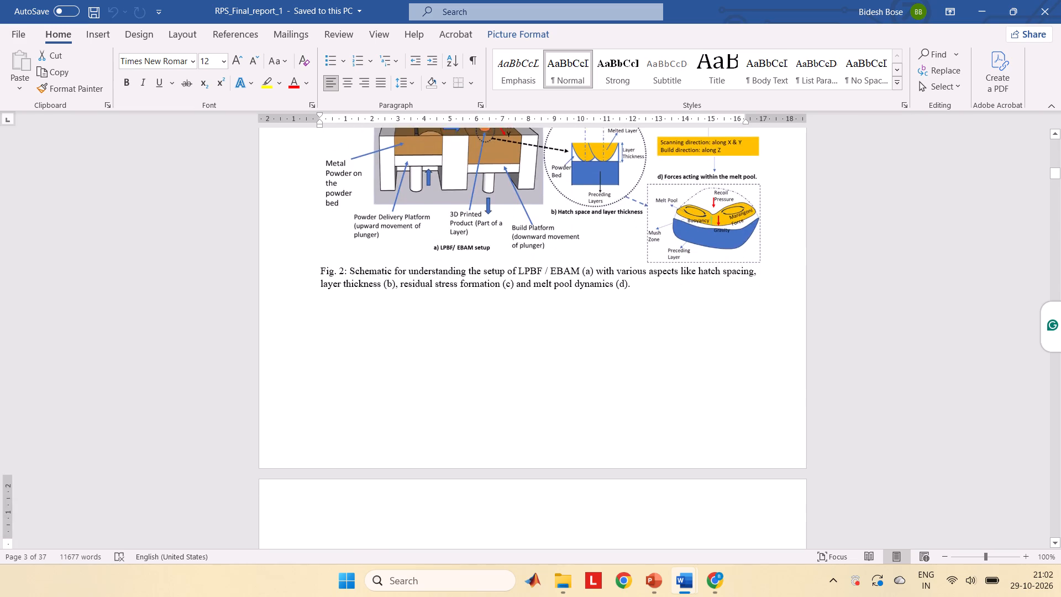
pyautogui.scroll(-19, 790, 336)
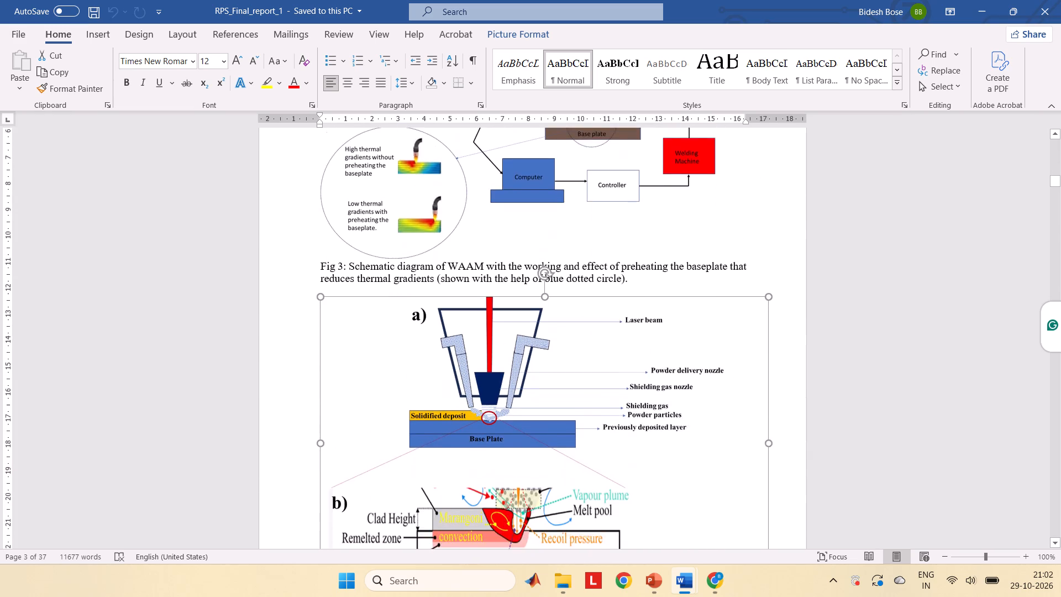
pyautogui.scroll(-18, 790, 336)
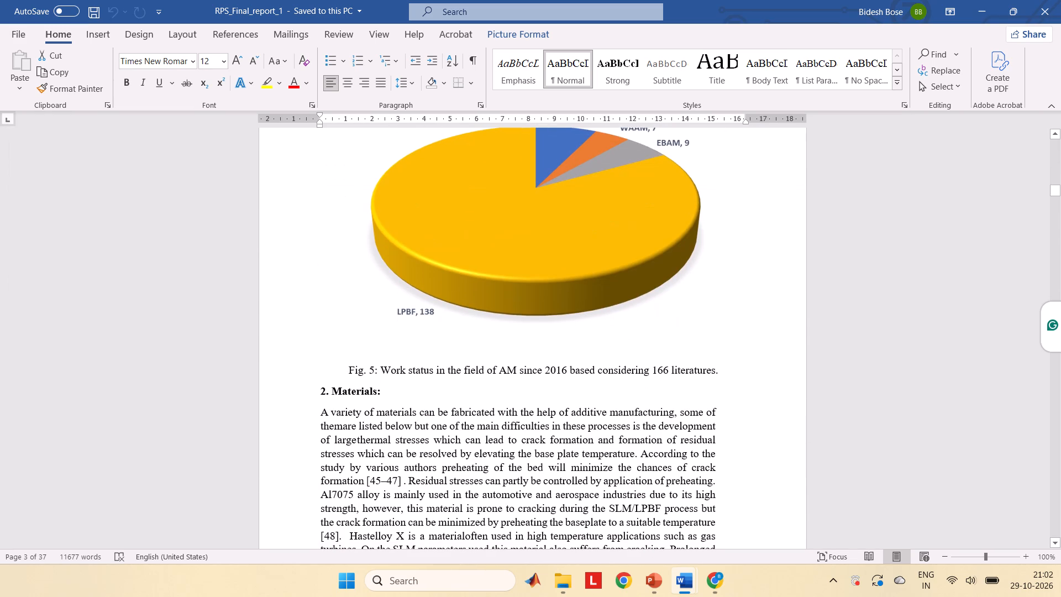
# Review how the earlier report's Introduction runs from its opening through the Fig. 1 AM process chart to the DED paragraph.
pyautogui.scroll(14, 782, 336)
pyautogui.scroll(9, 782, 336)
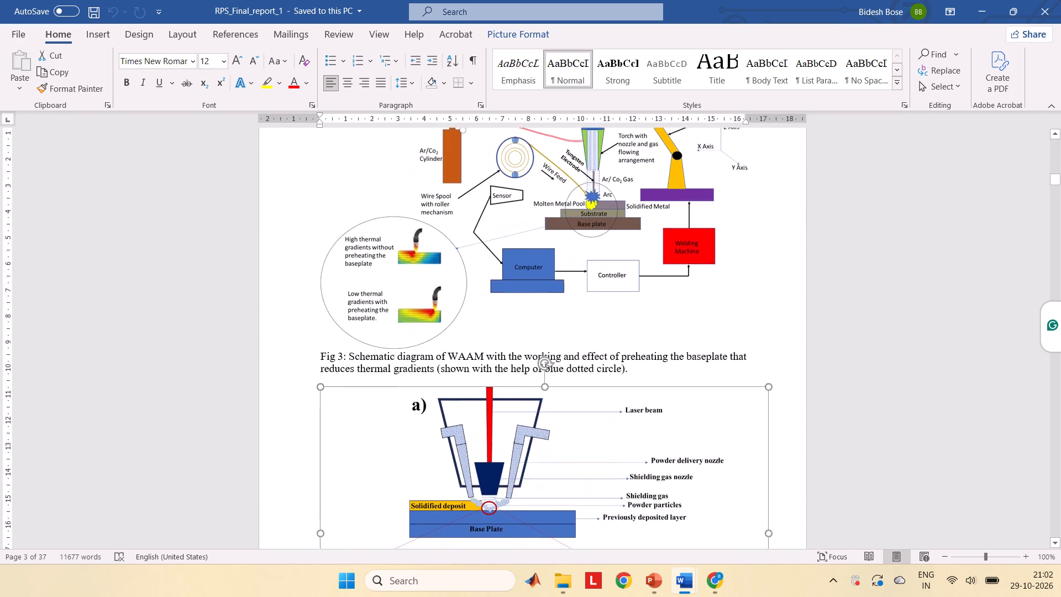
pyautogui.scroll(20, 781, 338)
pyautogui.scroll(13, 781, 338)
pyautogui.scroll(9, 774, 338)
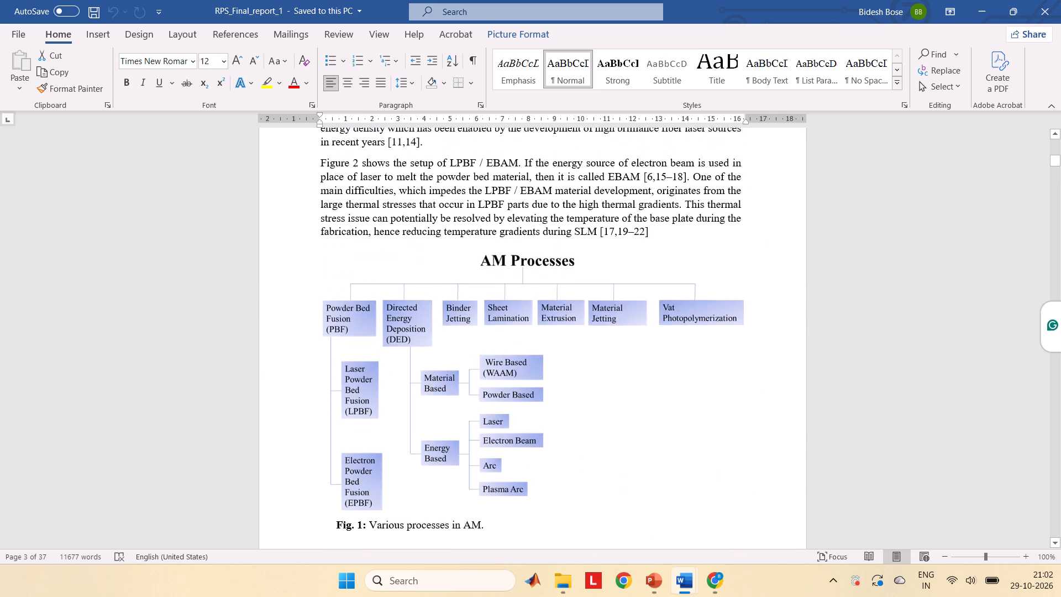
pyautogui.scroll(15, 772, 338)
pyautogui.scroll(6, 757, 343)
pyautogui.scroll(-9, 753, 345)
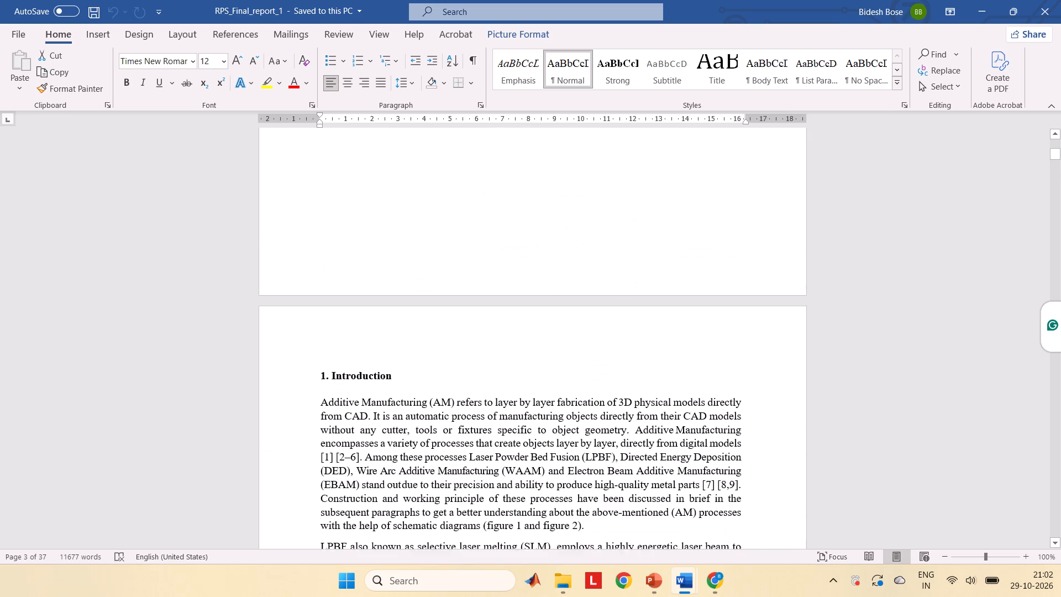
pyautogui.scroll(-19, 752, 346)
pyautogui.scroll(-7, 745, 349)
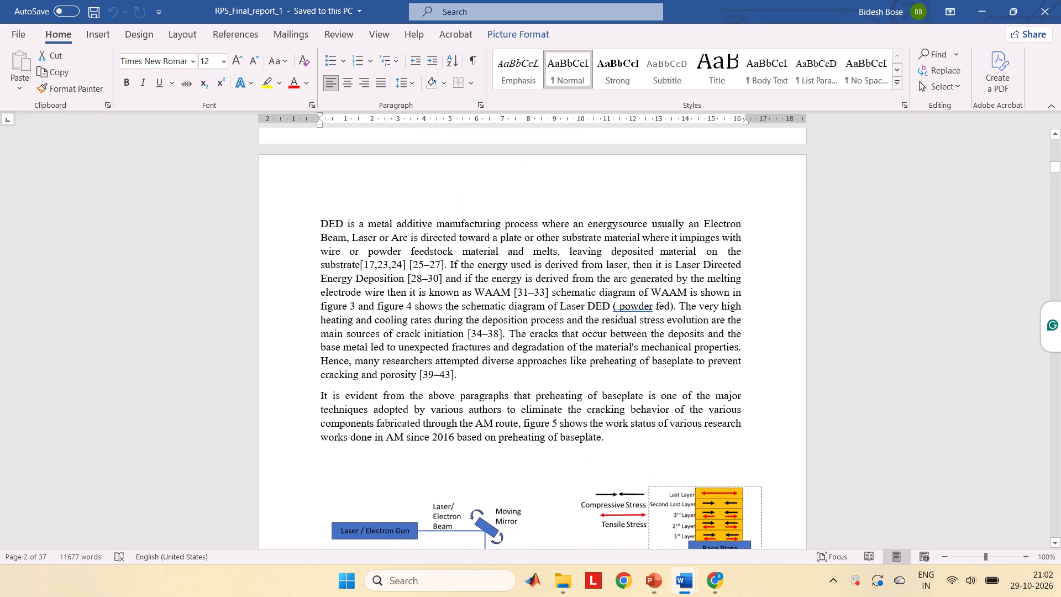
# Switch to Document1 and review the paragraph below Fig.-1 through its closing sentence with citation [17].
pyautogui.click(985, 11)
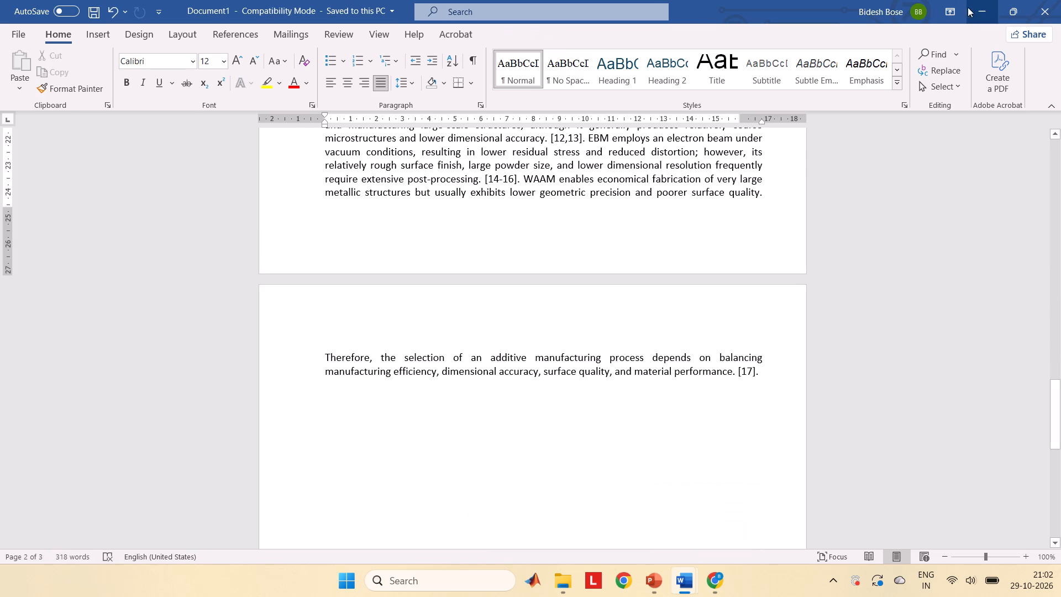
pyautogui.scroll(2, 534, 416)
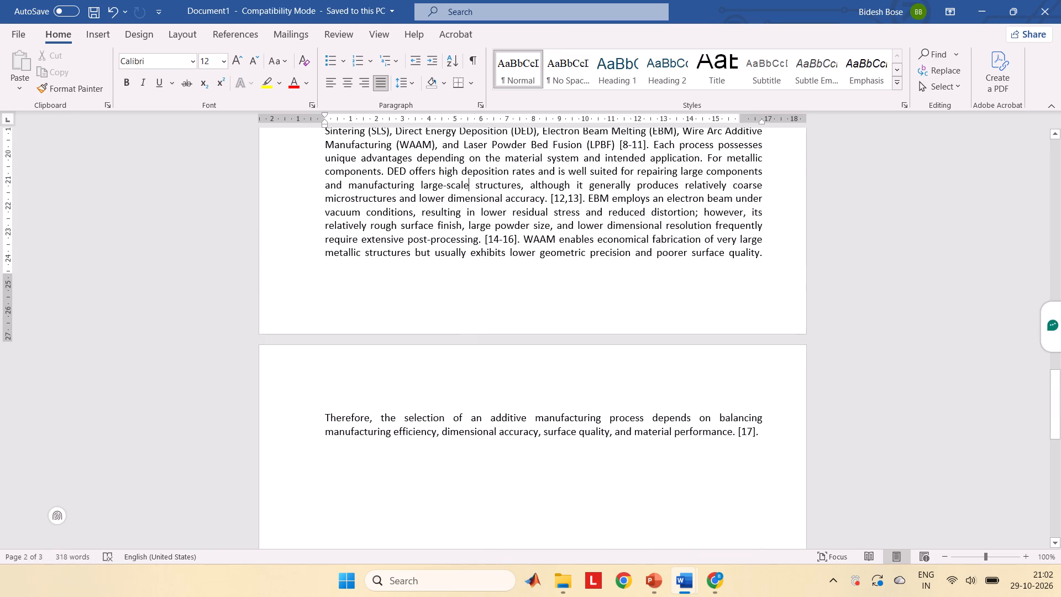
pyautogui.scroll(5, 534, 416)
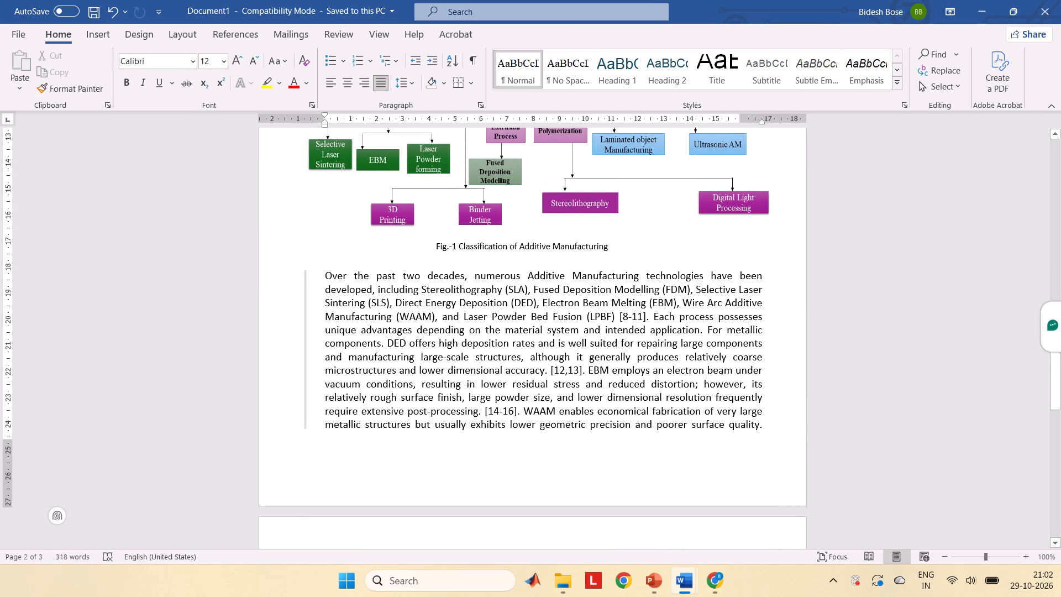
pyautogui.scroll(3, 534, 417)
pyautogui.scroll(-5, 532, 417)
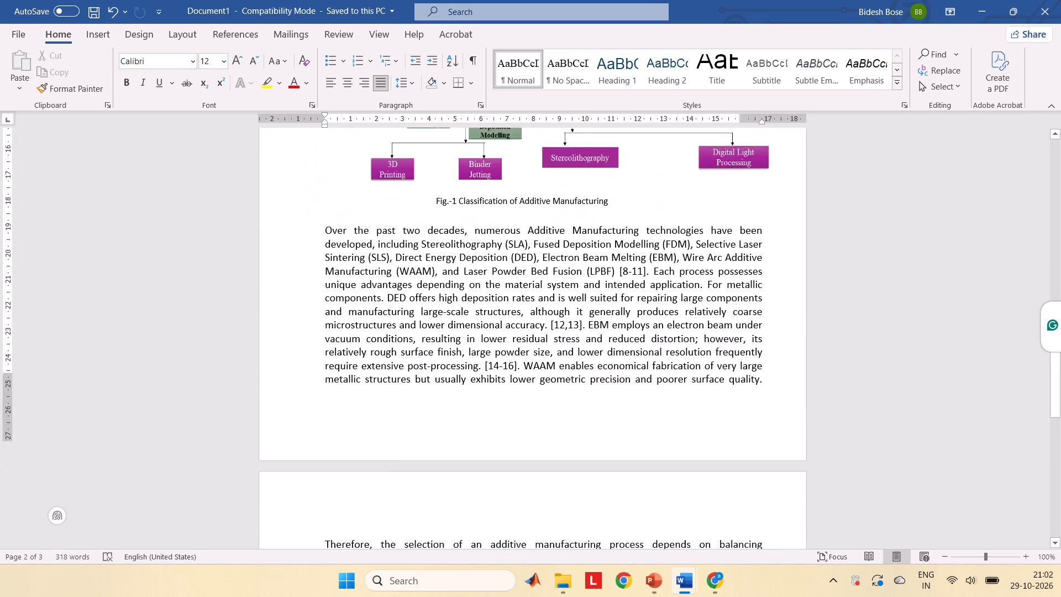
pyautogui.scroll(-5, 532, 417)
# Switch to the Introduction (1) document and examine its LPBF paragraph with citations [9] to [13-15] and the Fig. No. 2 LPBF setup.
pyautogui.click(680, 572)
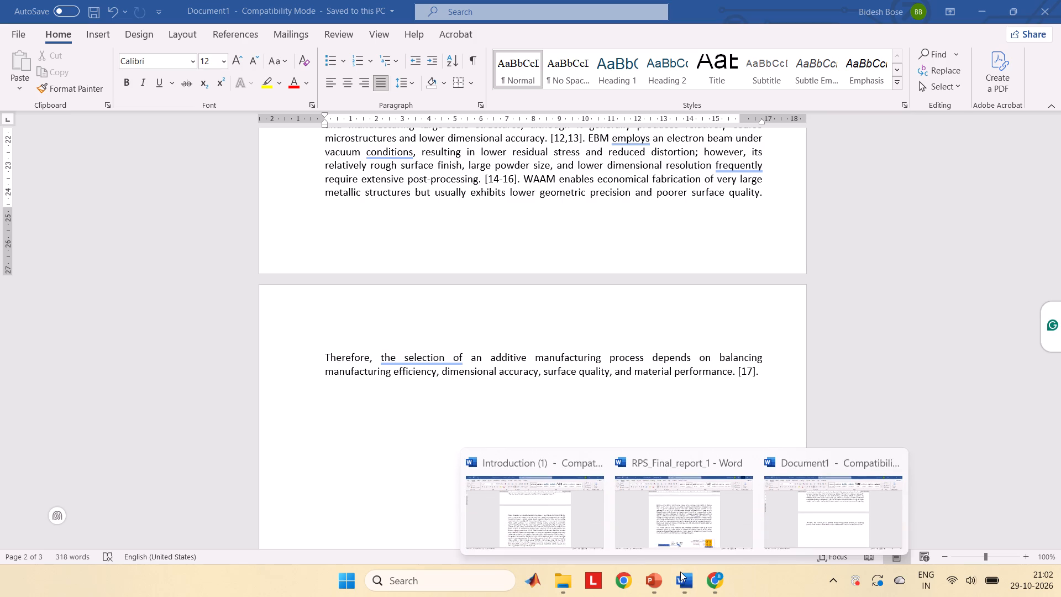
pyautogui.click(848, 510)
pyautogui.moveTo(663, 496); pyautogui.dragTo(608, 493)
pyautogui.click(608, 493)
pyautogui.click(677, 585)
pyautogui.click(573, 479)
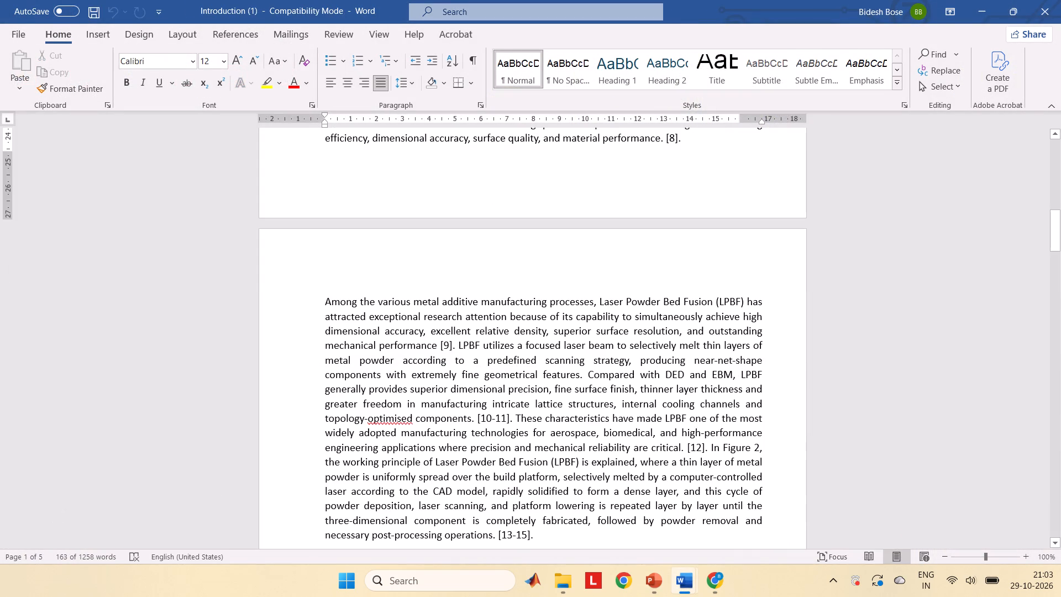
pyautogui.scroll(-4, 773, 378)
pyautogui.scroll(2, 773, 378)
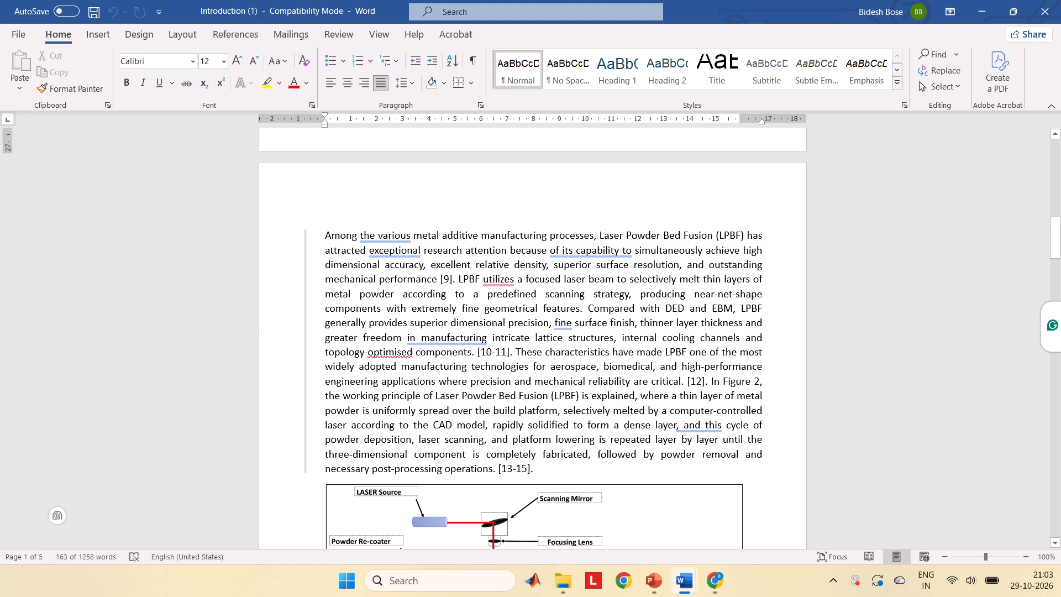
pyautogui.scroll(-6, 803, 348)
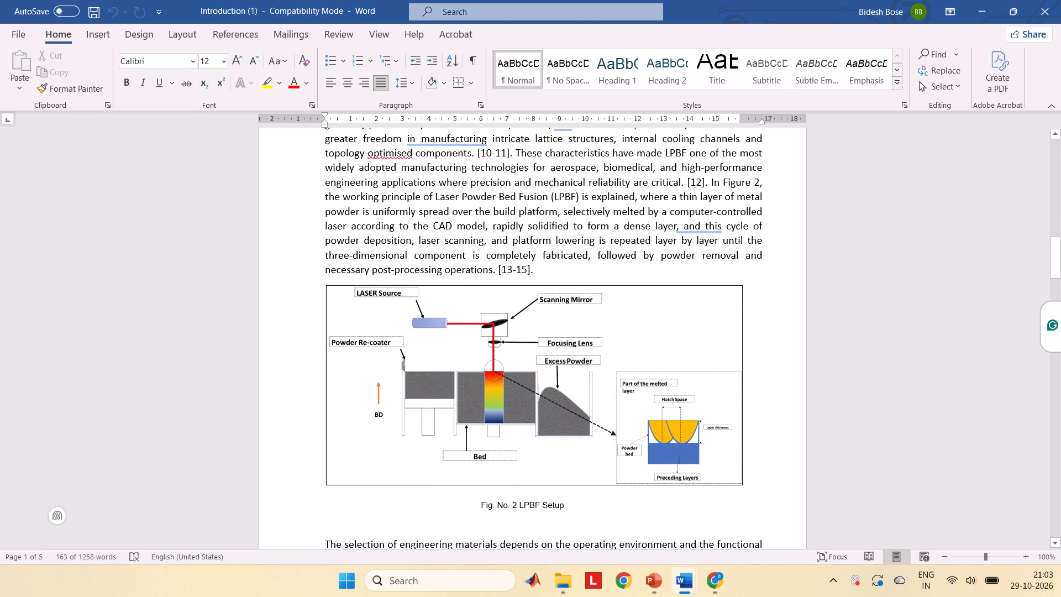
pyautogui.scroll(2, 803, 348)
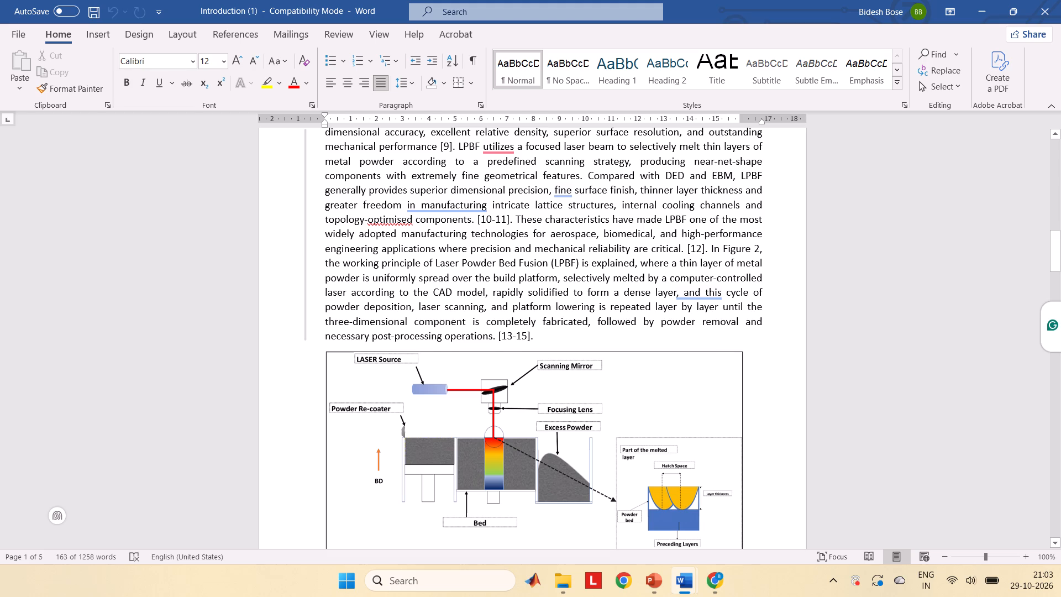
pyautogui.scroll(3, 628, 320)
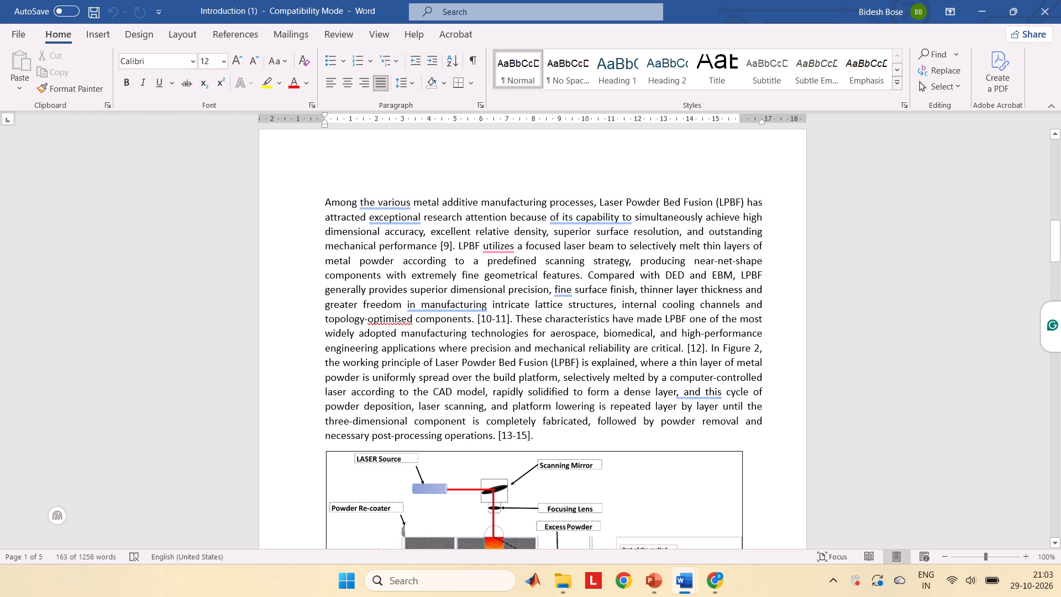
pyautogui.scroll(6, 812, 183)
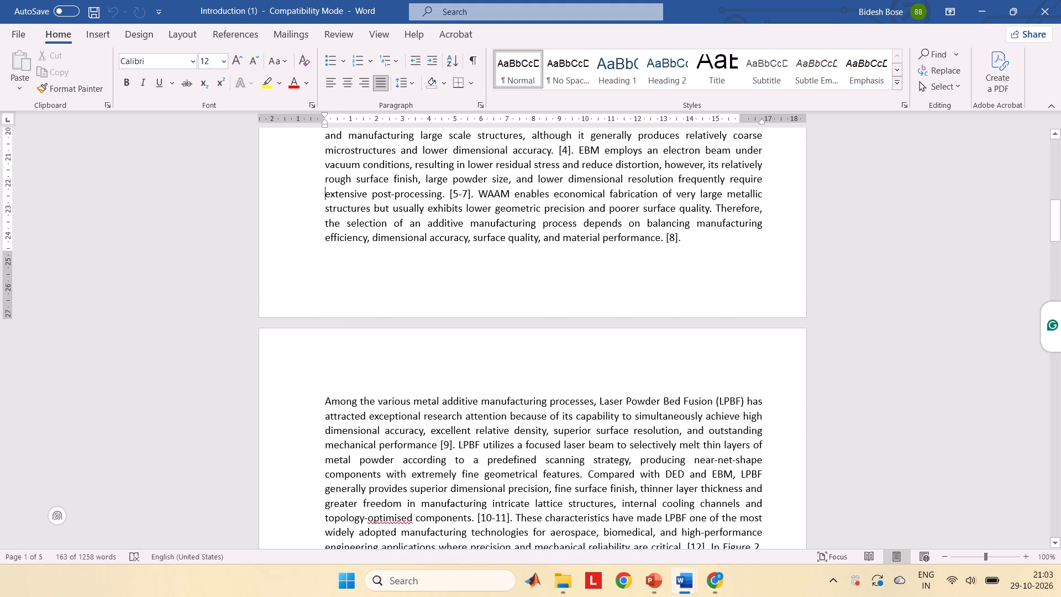
pyautogui.scroll(4, 799, 185)
pyautogui.scroll(-11, 799, 185)
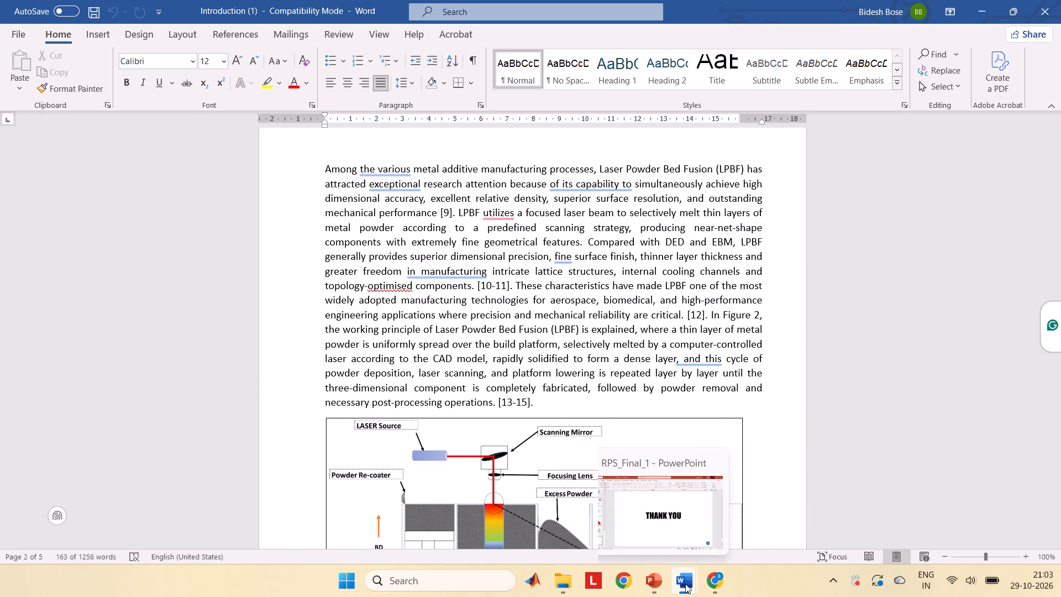
# Check the Fig. 1 process chart and DED paragraph in RPS_Final_report_1 again, and return to the LPBF paragraph in Introduction (1).
pyautogui.click(673, 501)
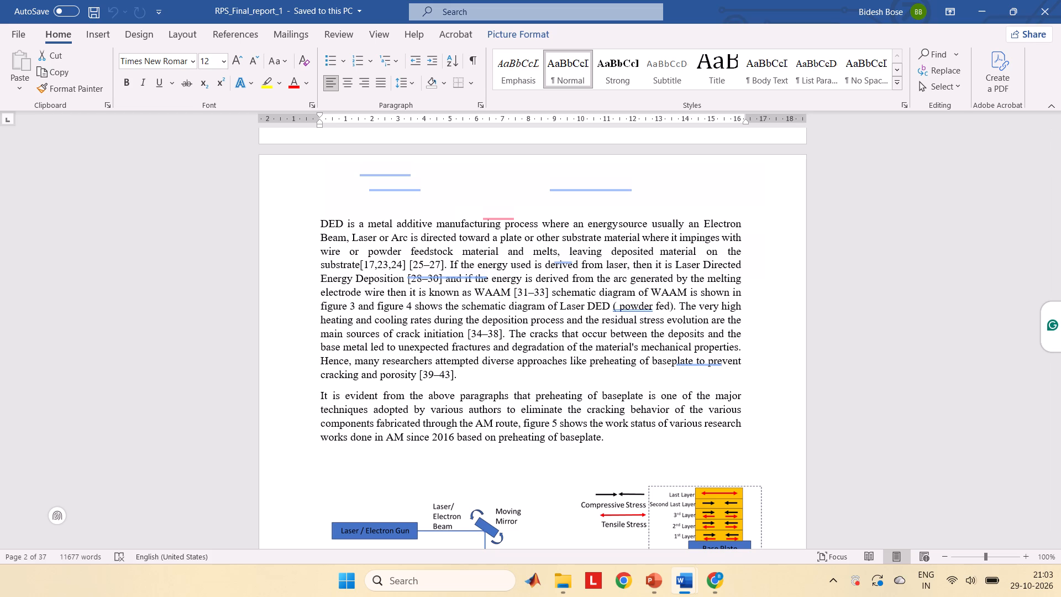
pyautogui.scroll(11, 810, 274)
pyautogui.scroll(-6, 811, 274)
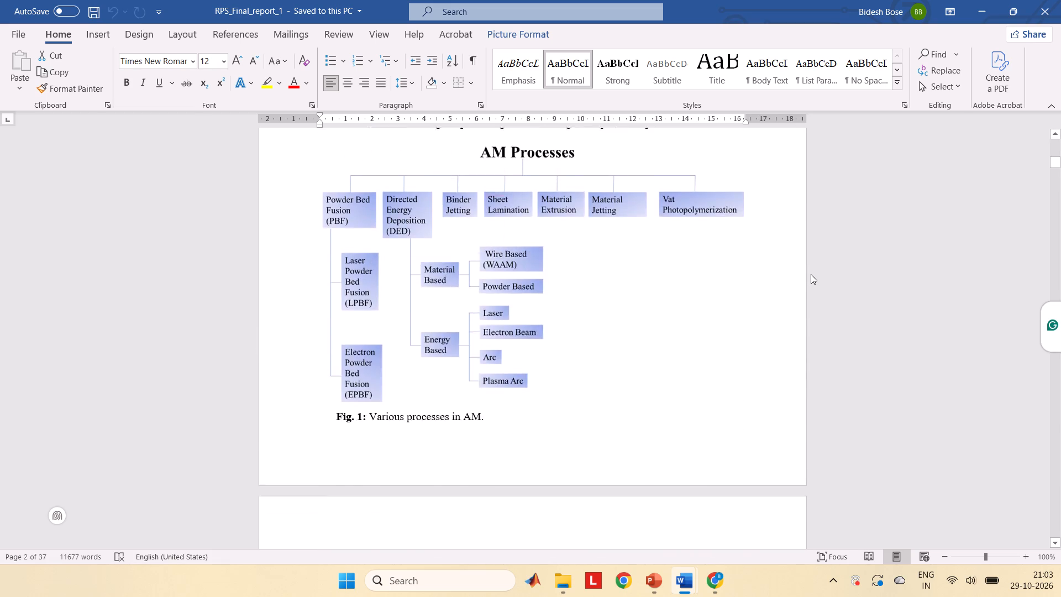
pyautogui.scroll(-5, 811, 274)
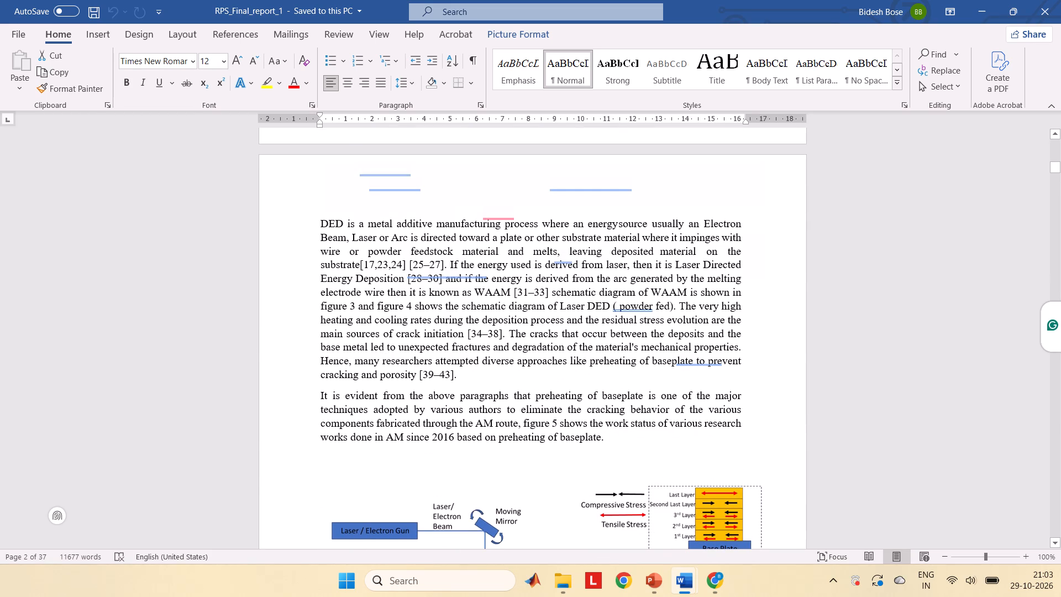
pyautogui.scroll(3, 811, 248)
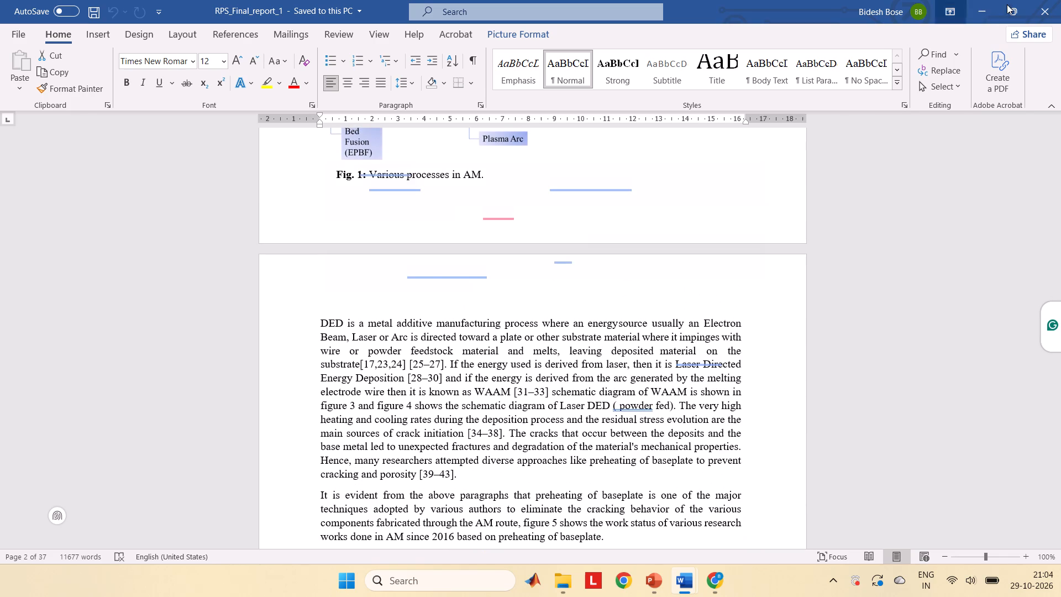
pyautogui.click(986, 6)
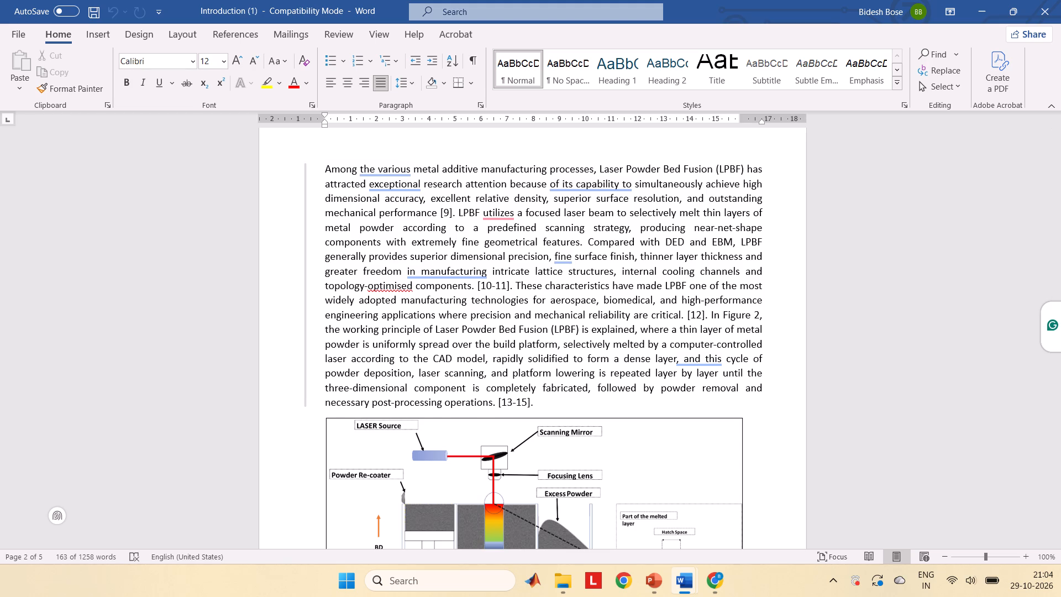
# Examine the Introduction (1) draft from the process comparison ending at citation [8] through the Fig. No. 2 LPBF setup to the engineering materials paragraph.
pyautogui.scroll(10, 879, 284)
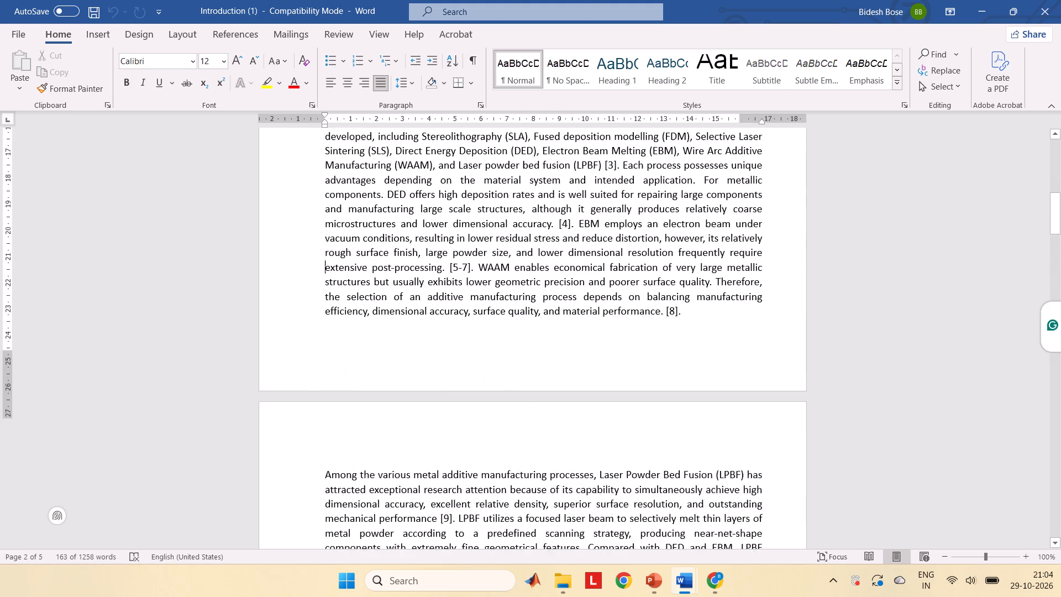
pyautogui.scroll(-18, 878, 284)
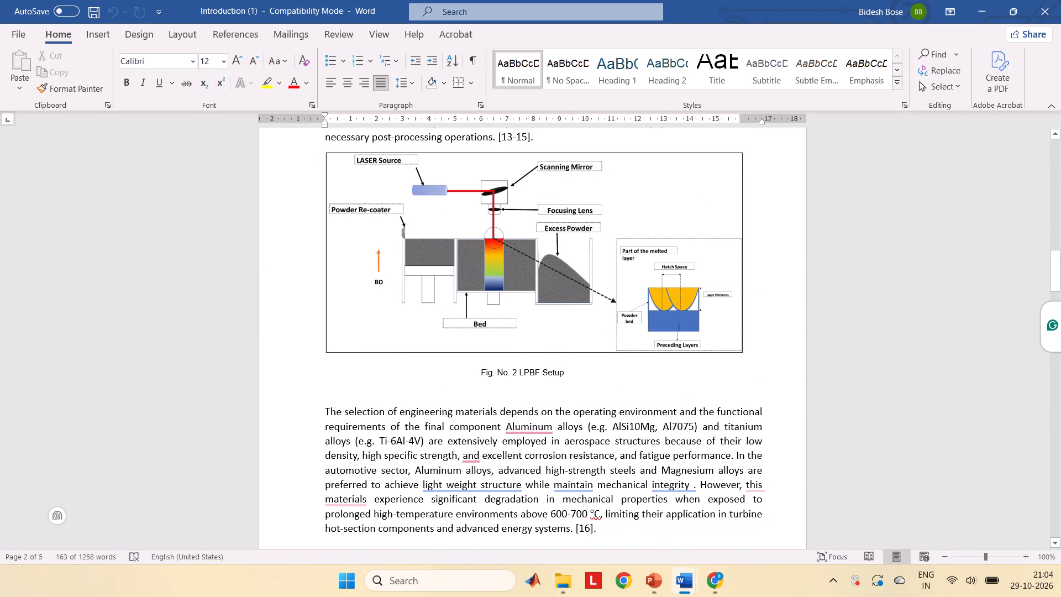
pyautogui.scroll(-6, 850, 297)
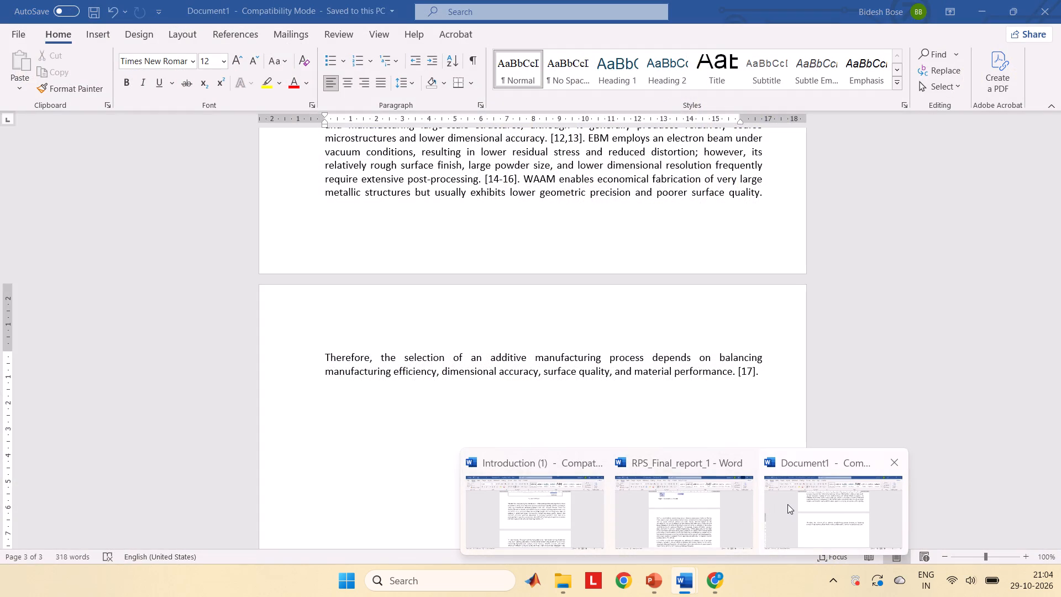
# Switch to Document1 and review the Introduction from its opening paragraph through the process comparison to the closing sentence with citation [17].
pyautogui.click(787, 504)
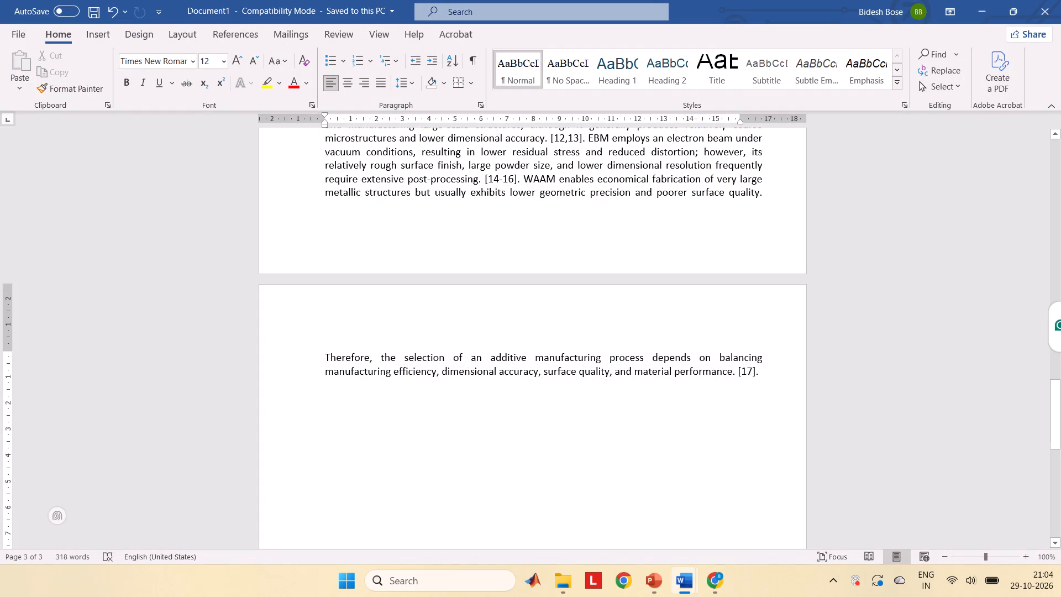
pyautogui.scroll(6, 643, 427)
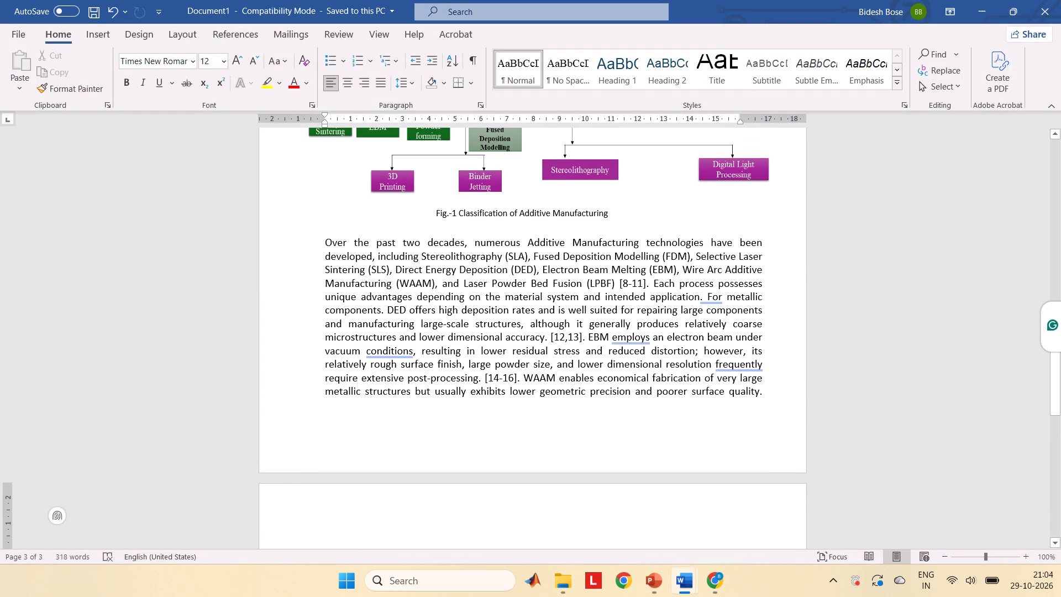
pyautogui.scroll(-5, 643, 427)
pyautogui.scroll(1, 643, 427)
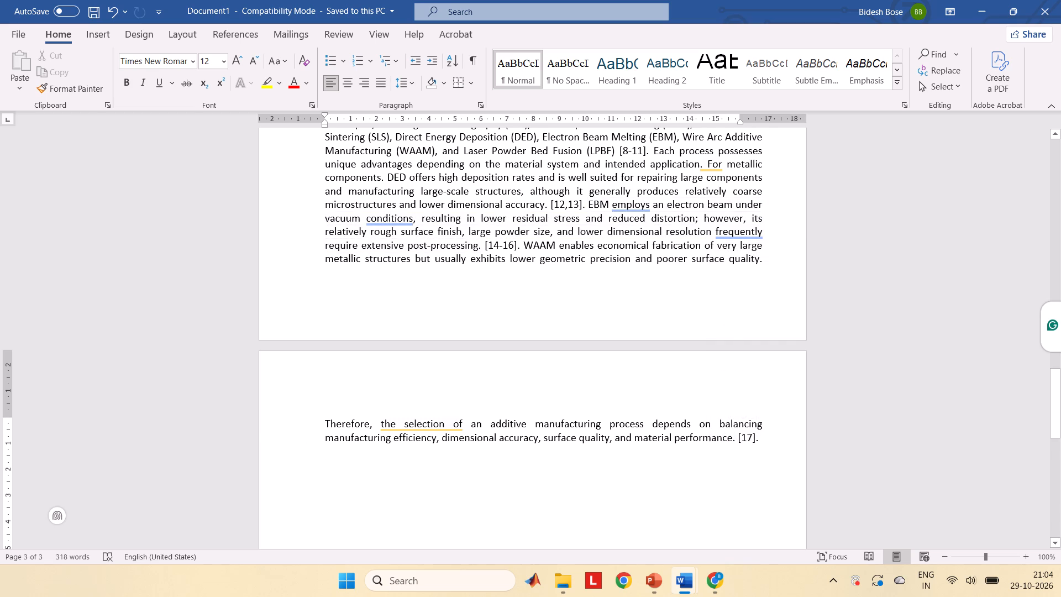
pyautogui.scroll(19, 889, 283)
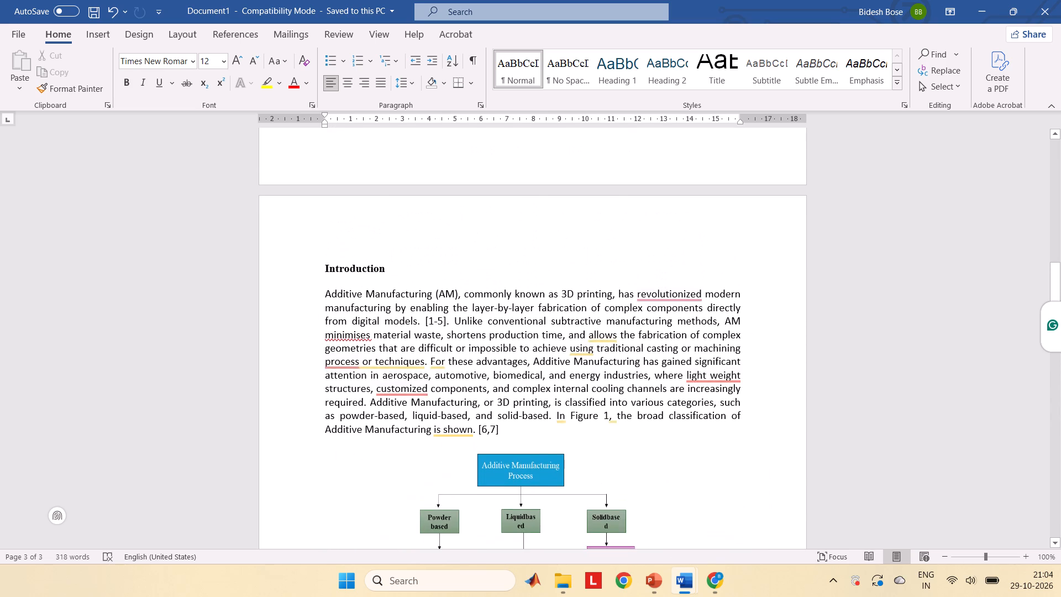
pyautogui.scroll(-19, 888, 284)
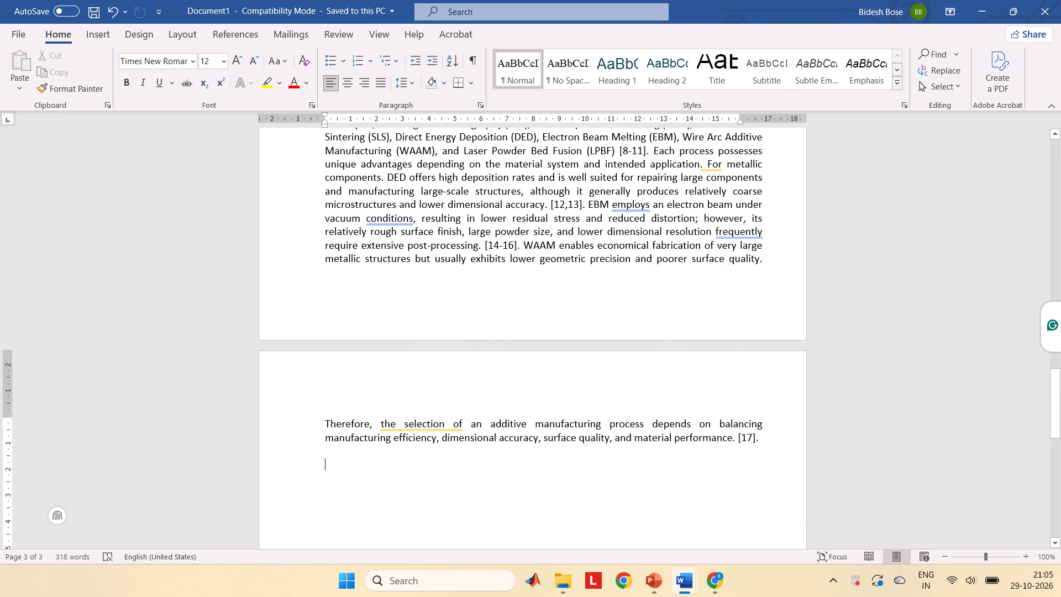
pyautogui.scroll(-5, 887, 284)
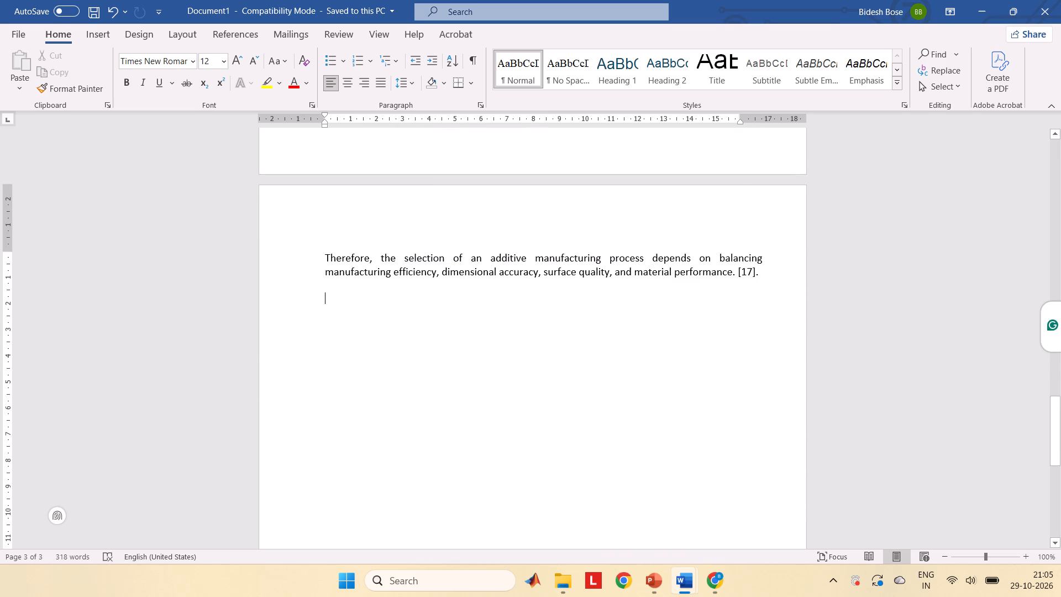
# Go back through Document1 to the cover page and check the research proposal's title, logo, author and supervisor details.
pyautogui.scroll(4, 887, 284)
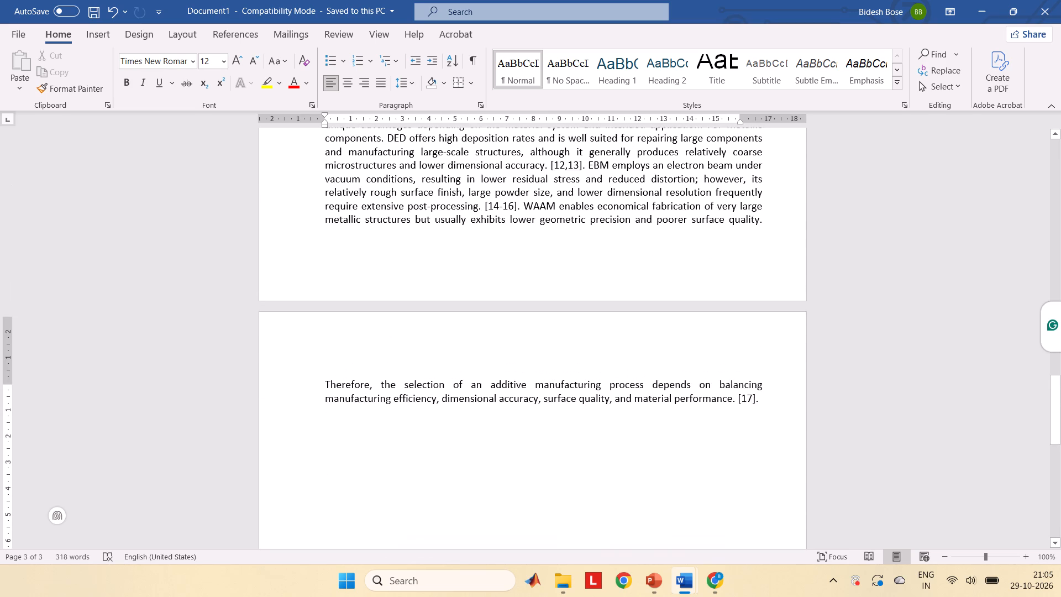
pyautogui.scroll(11, 887, 284)
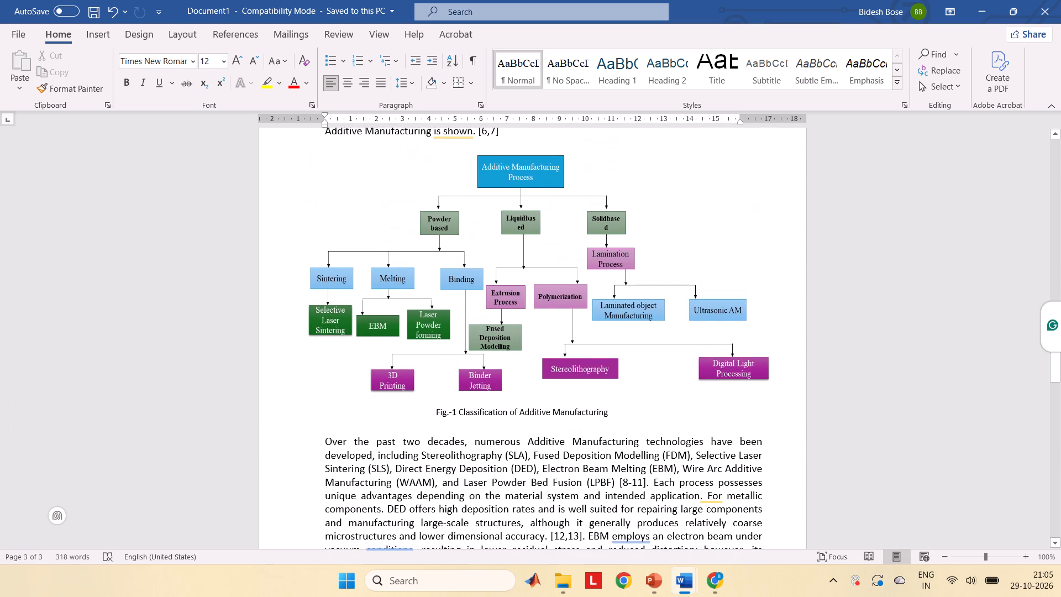
pyautogui.scroll(16, 887, 284)
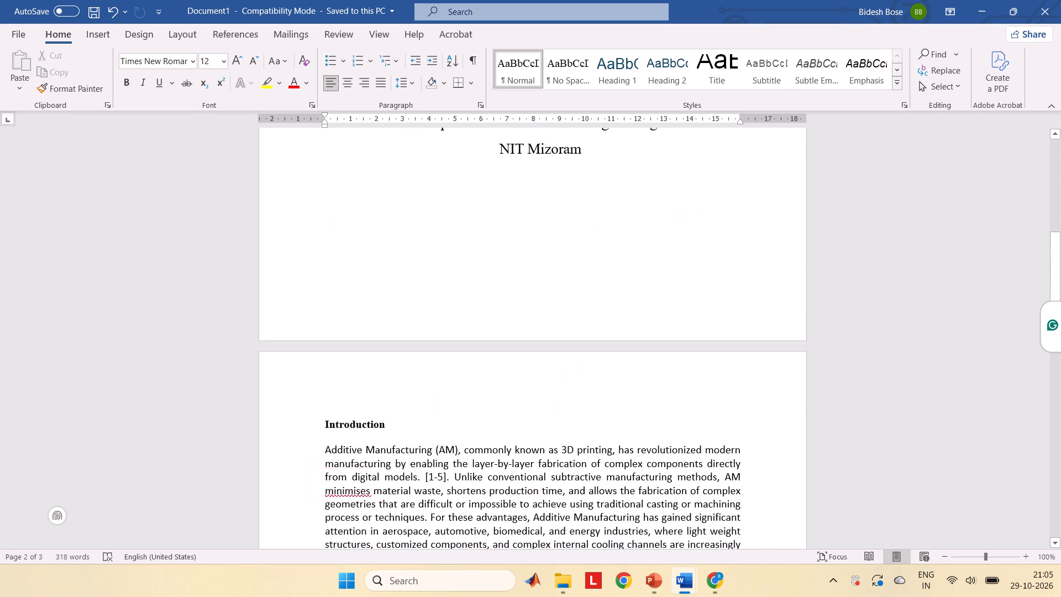
pyautogui.scroll(20, 886, 284)
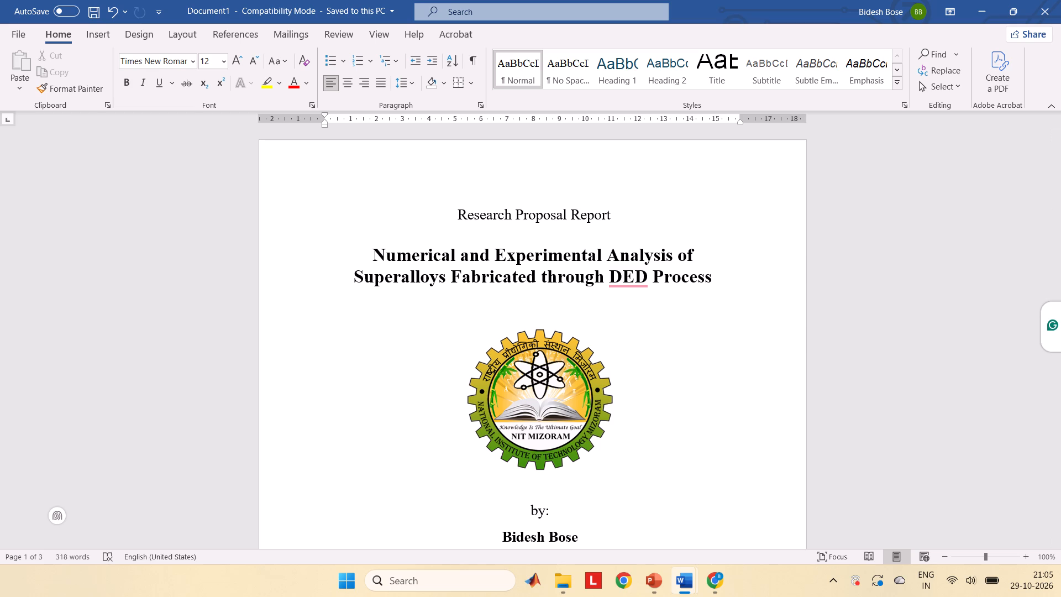
pyautogui.scroll(-9, 885, 284)
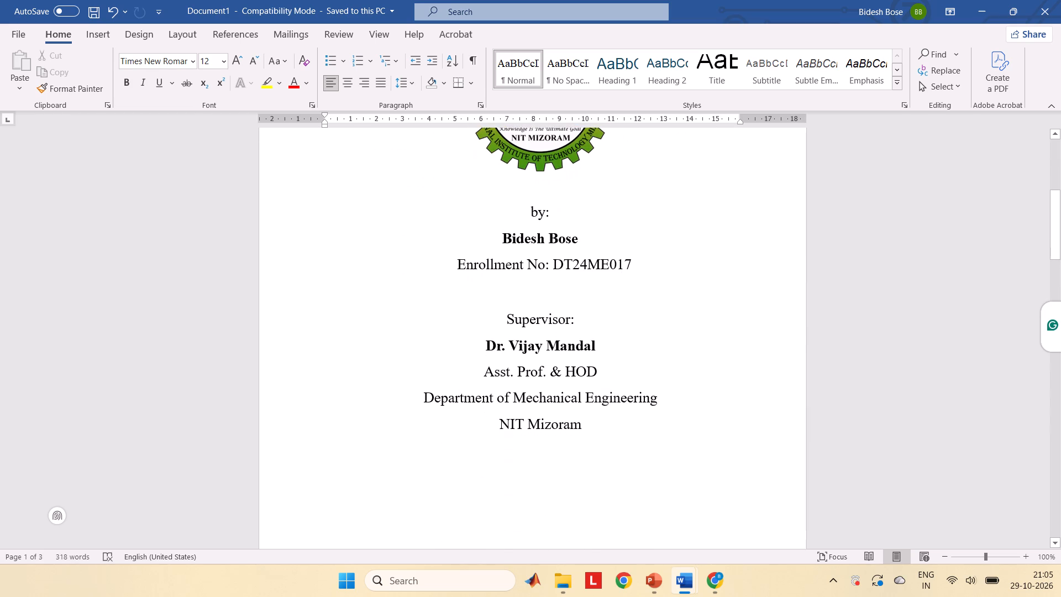
pyautogui.scroll(13, 885, 284)
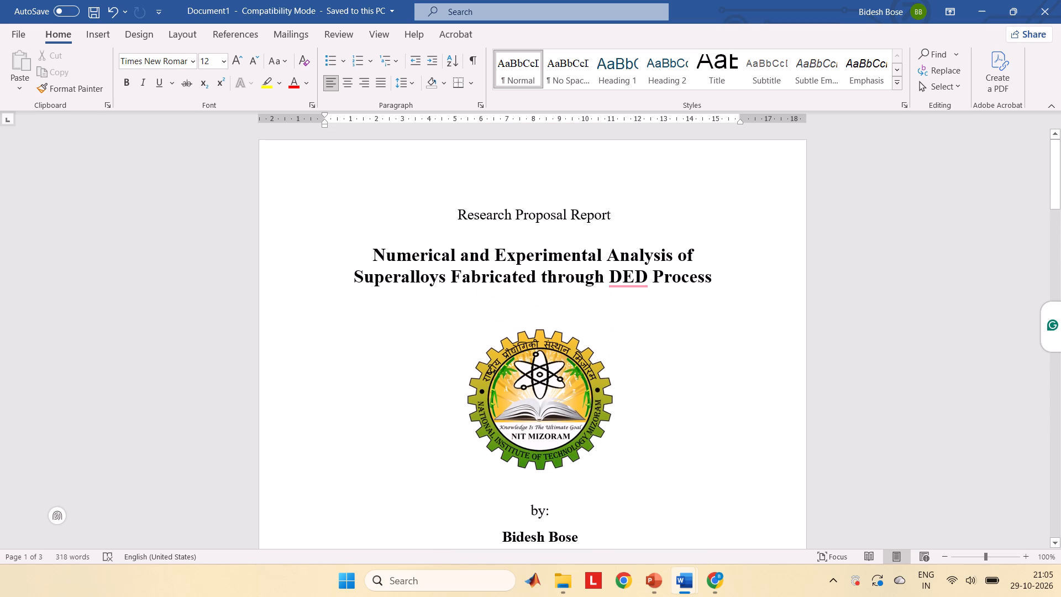
# Read through Document1 from the cover page past the Introduction and Fig.-1 to the closing sentence with citation [17].
pyautogui.scroll(-8, 885, 284)
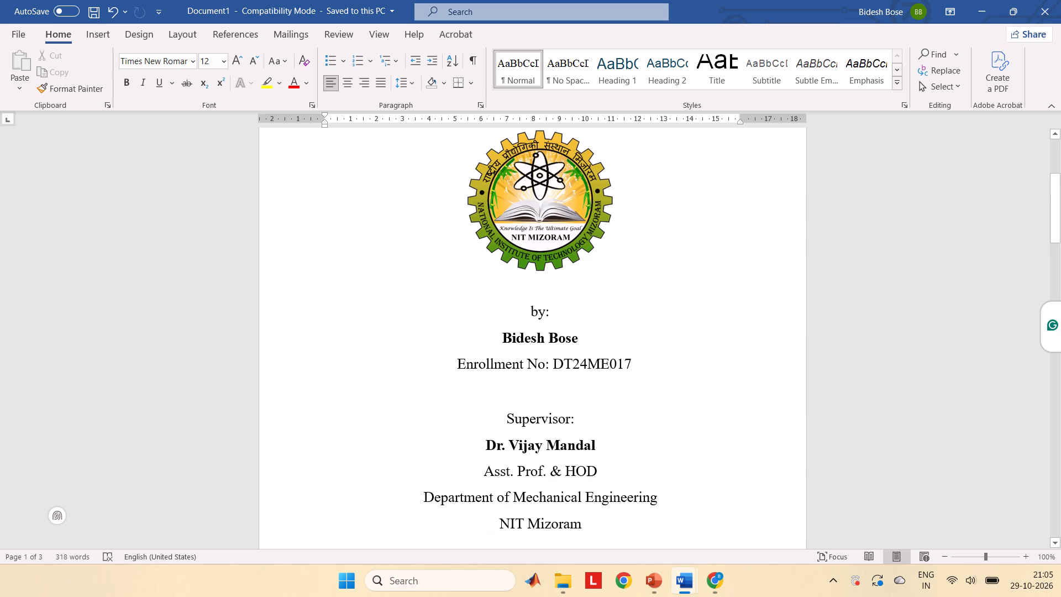
pyautogui.scroll(-20, 885, 284)
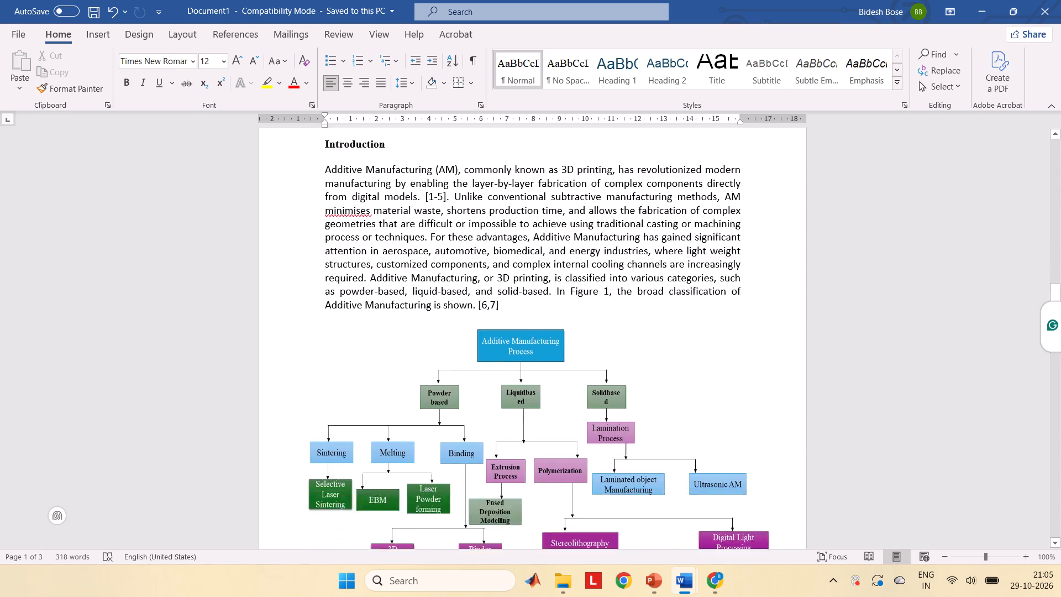
pyautogui.scroll(-18, 885, 284)
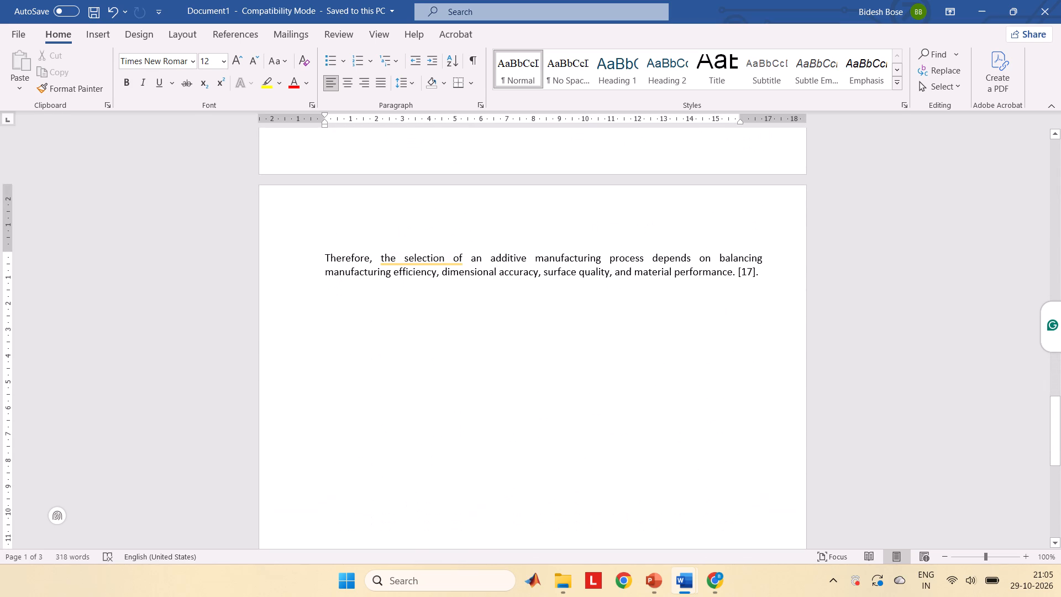
# Examine the Fig.-1 Classification of Additive Manufacturing chart and the paragraph below it in Document1 again.
pyautogui.scroll(4, 885, 284)
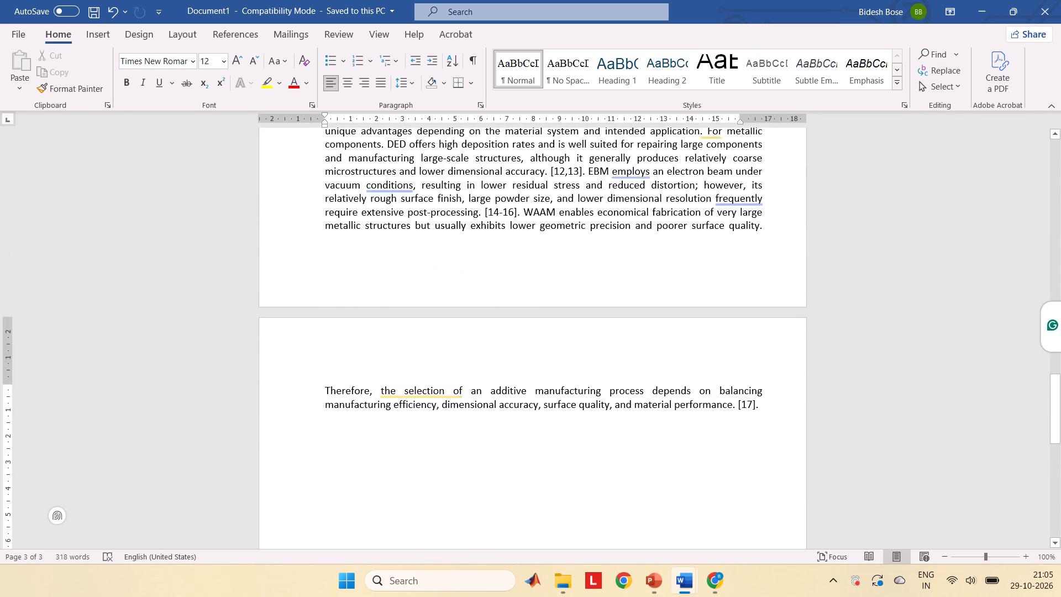
pyautogui.scroll(15, 885, 284)
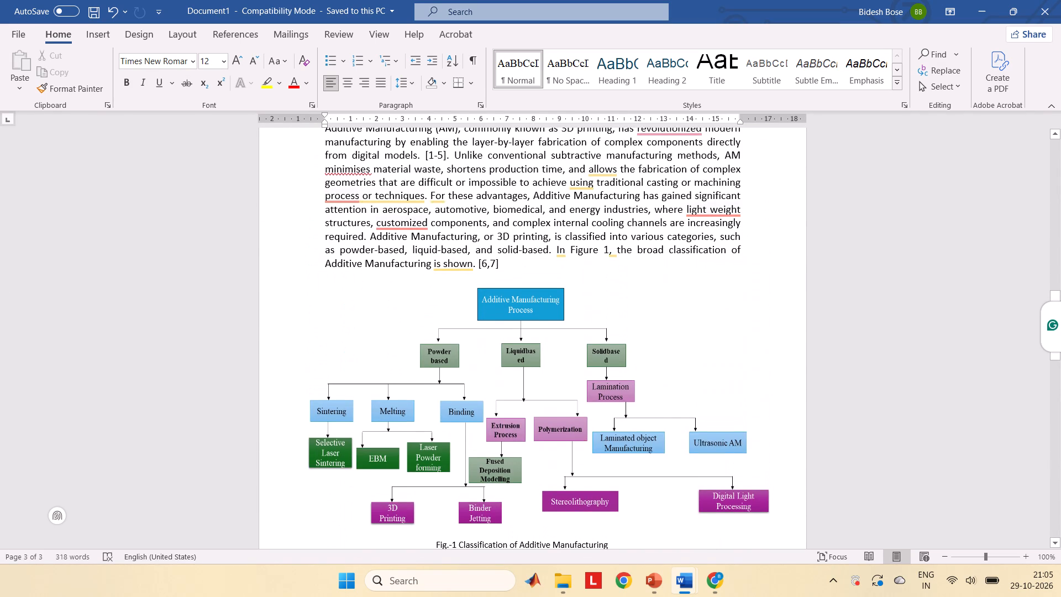
pyautogui.scroll(-11, 885, 284)
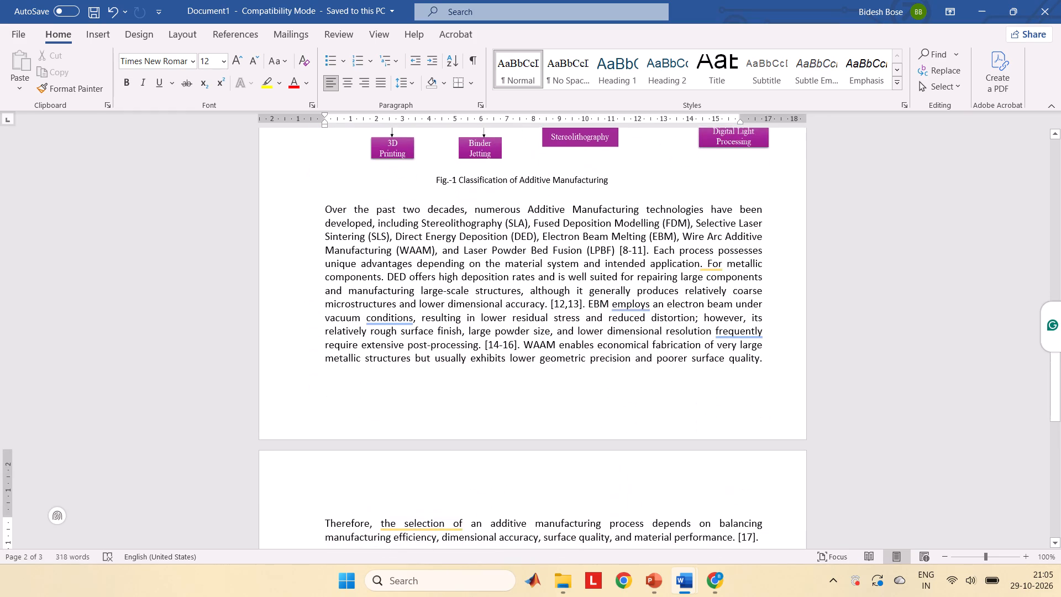
pyautogui.scroll(6, 885, 284)
pyautogui.click(567, 206)
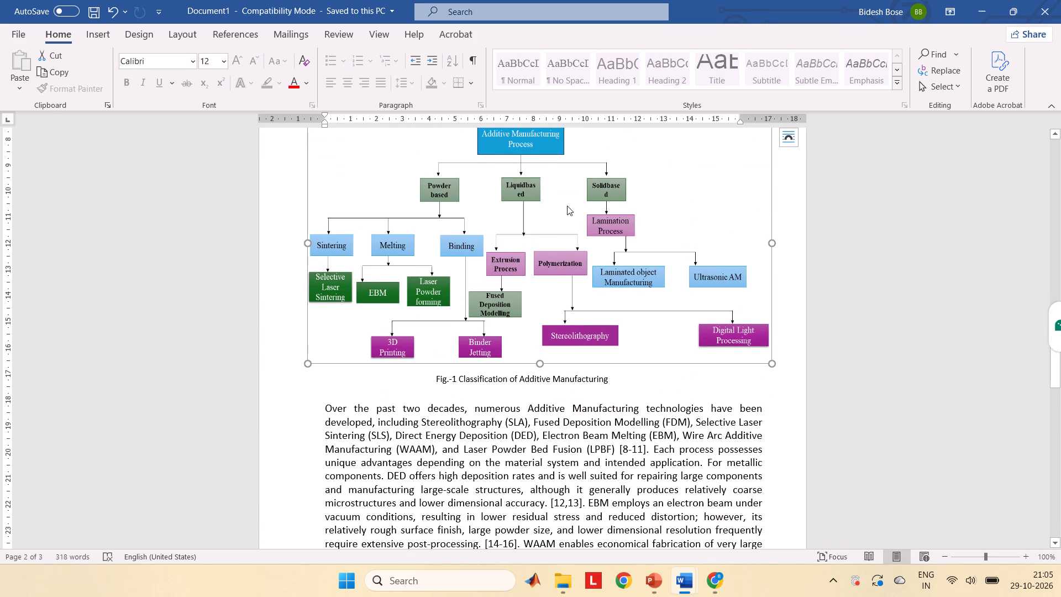
pyautogui.scroll(1, 567, 206)
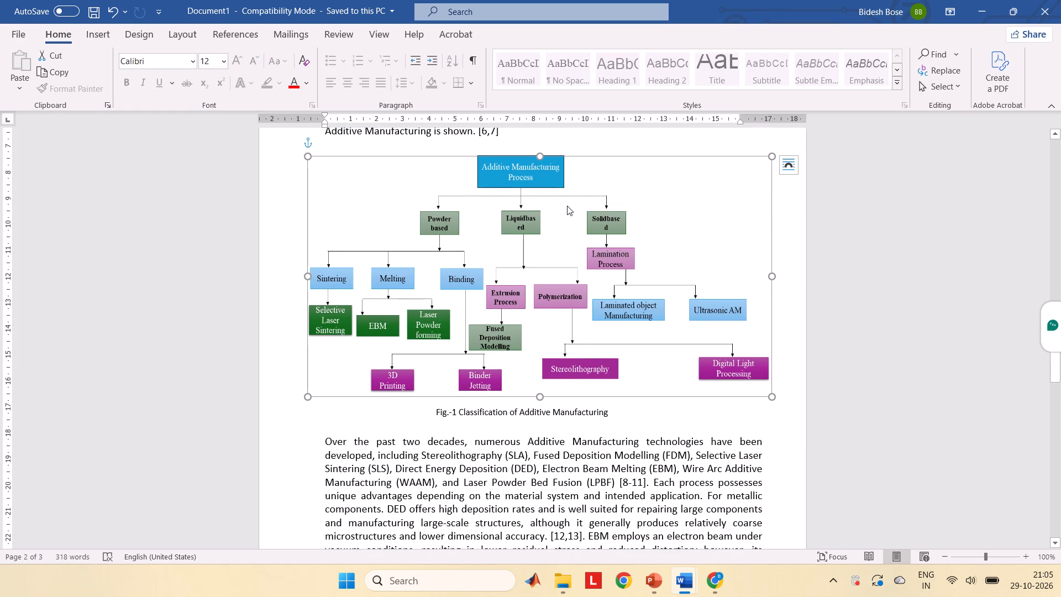
pyautogui.scroll(-1, 567, 206)
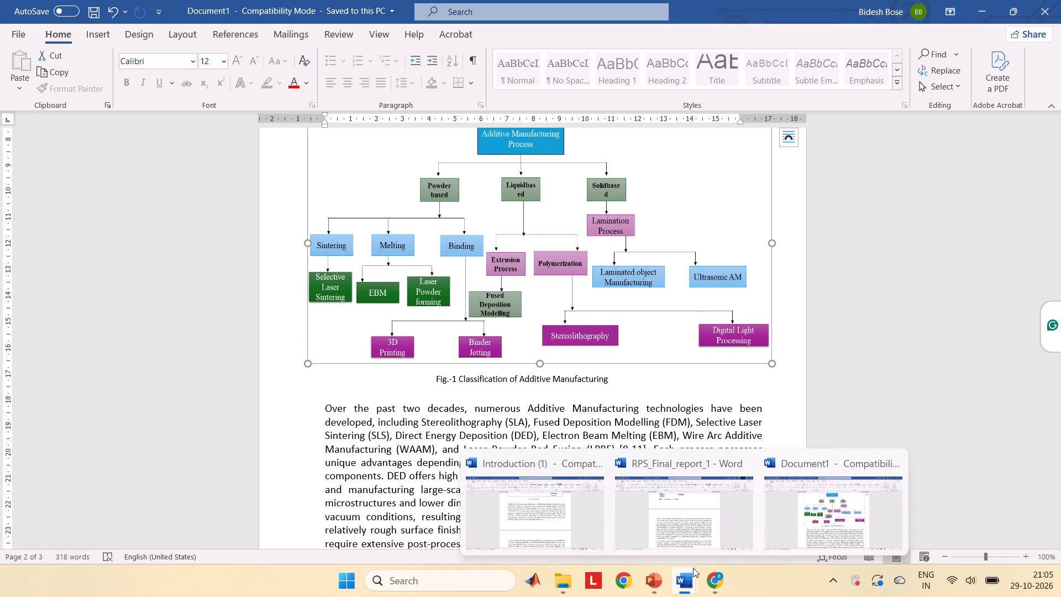
# Switch to Introduction (1), look over the powder morphology section, and inspect the Fig. No. 2 LPBF setup picture.
pyautogui.click(568, 517)
pyautogui.scroll(-17, 691, 346)
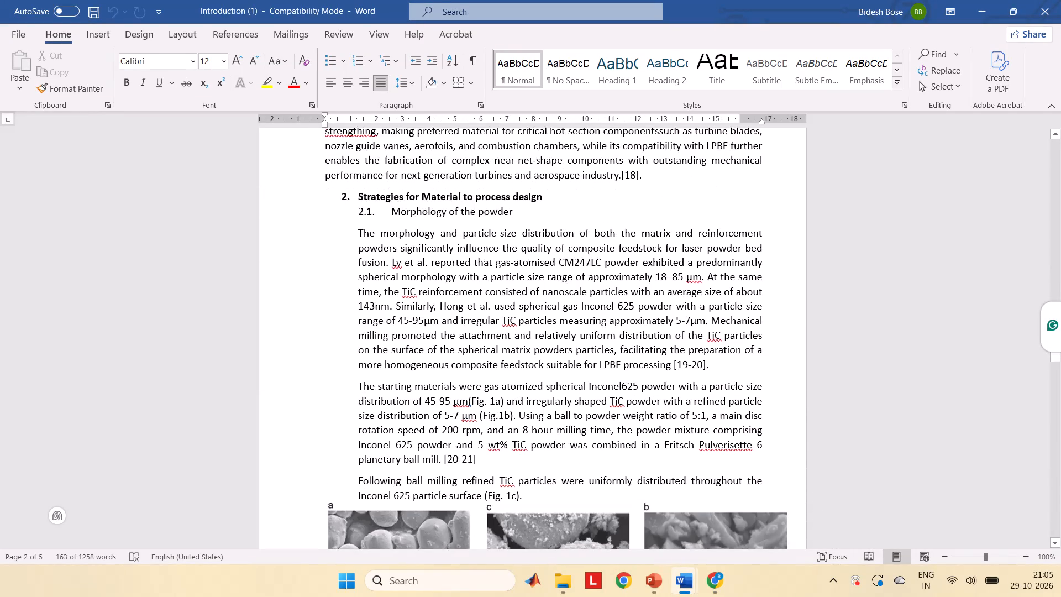
pyautogui.scroll(-5, 691, 346)
pyautogui.scroll(20, 691, 346)
pyautogui.scroll(11, 691, 346)
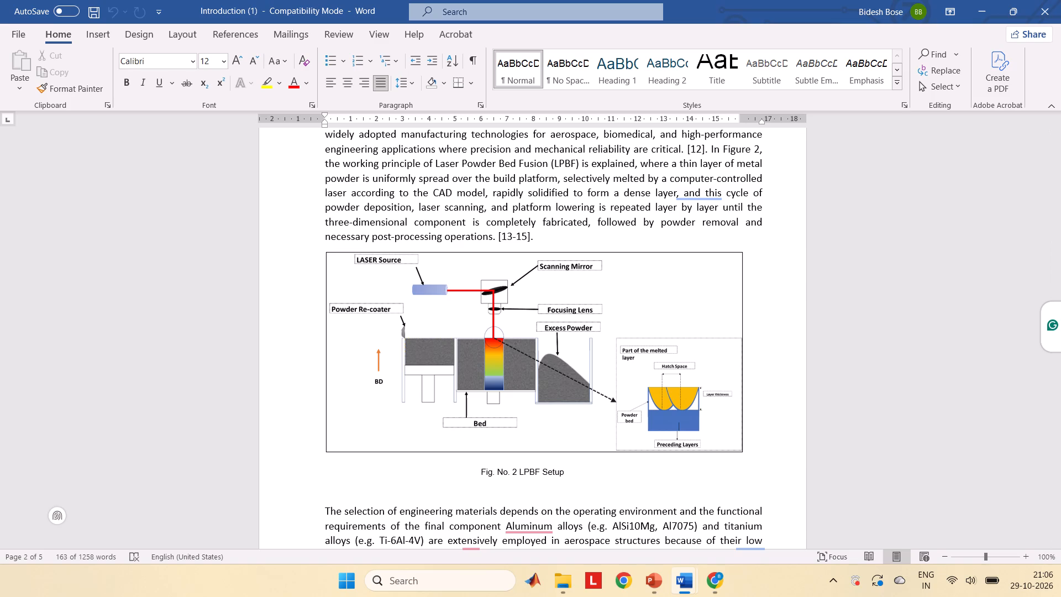
pyautogui.click(491, 349)
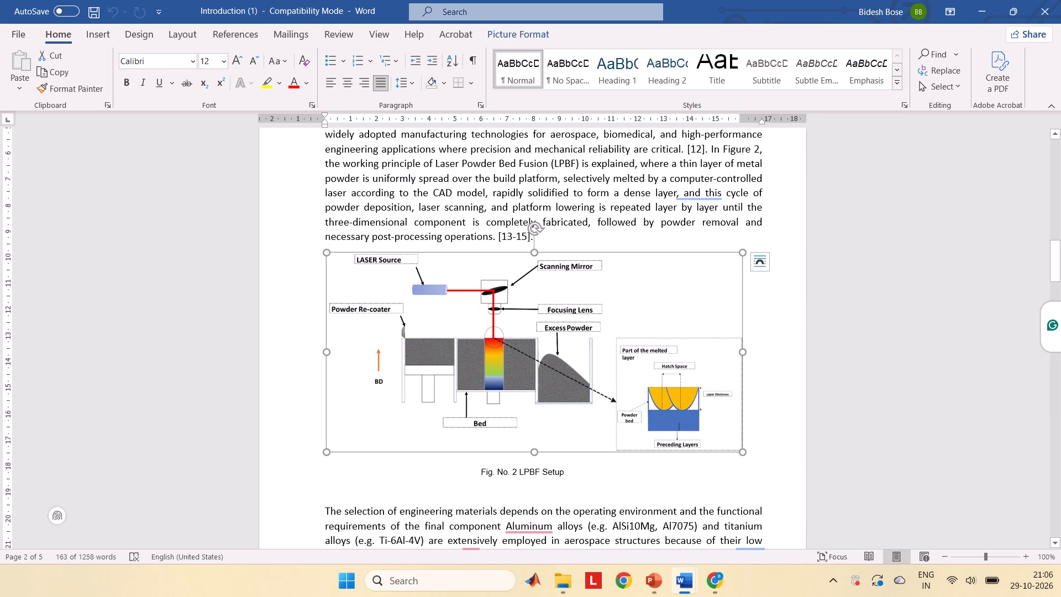
pyautogui.click(535, 374)
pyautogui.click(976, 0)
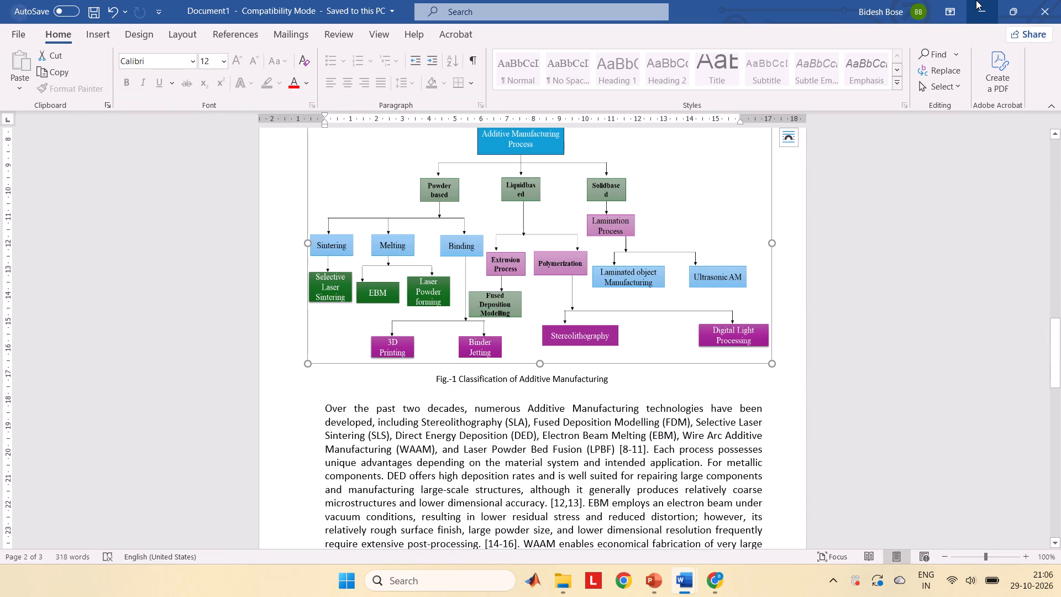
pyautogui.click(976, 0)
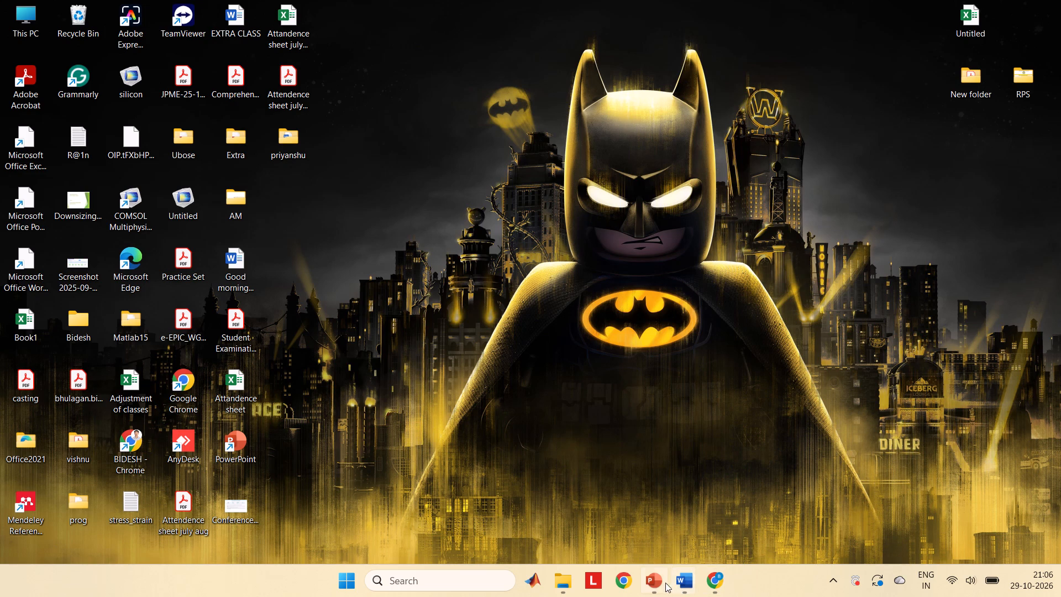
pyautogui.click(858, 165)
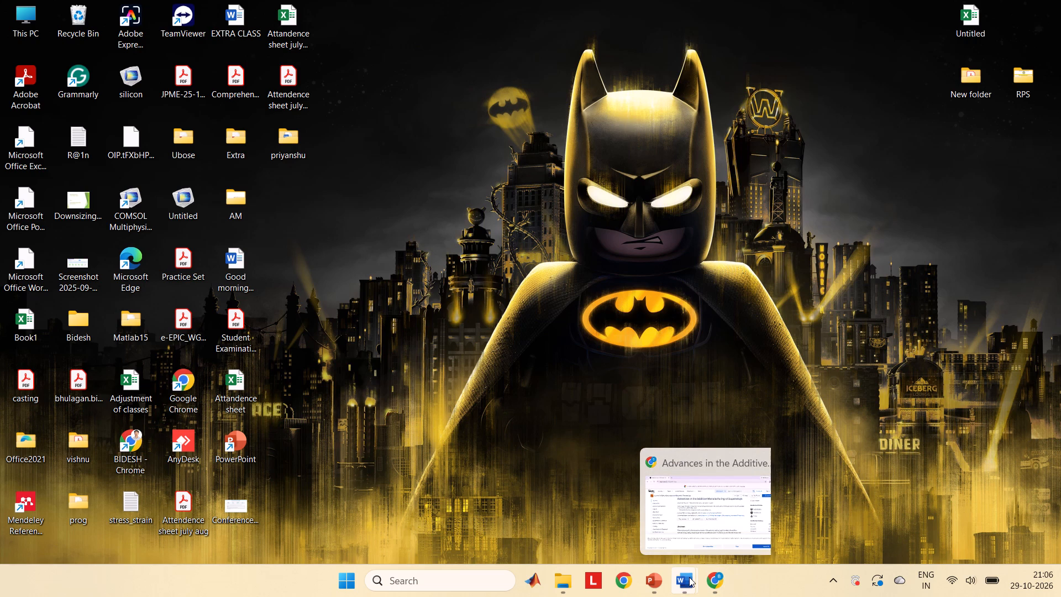
# Switch to RPS_Final_report_1 and examine its Fig. 1 process chart, DED and preheating paragraphs, and the Fig. 2 LPBF / EBAM schematic.
pyautogui.click(552, 497)
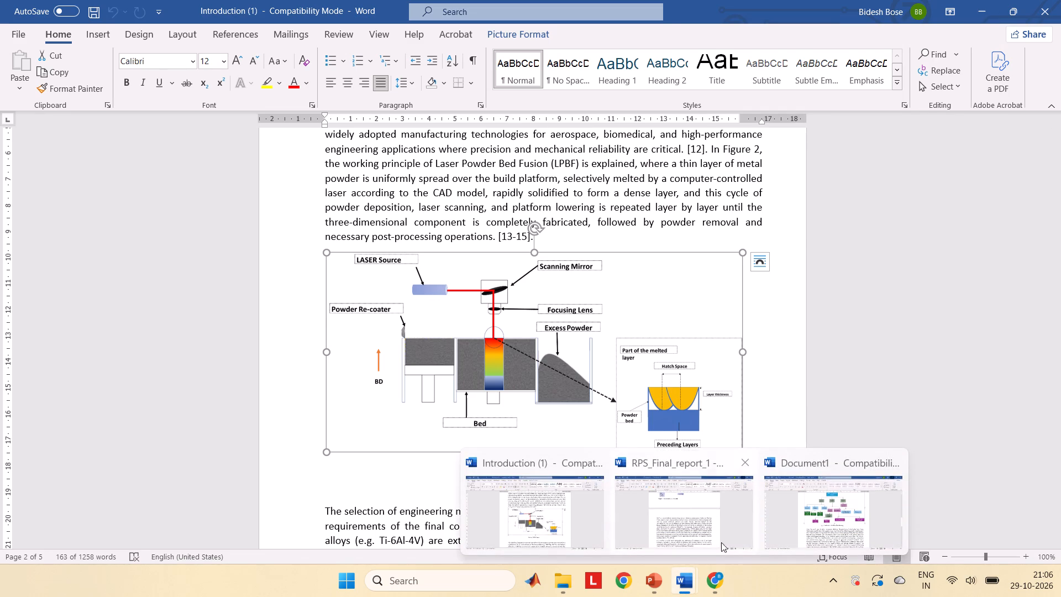
pyautogui.click(669, 485)
pyautogui.scroll(6, 758, 391)
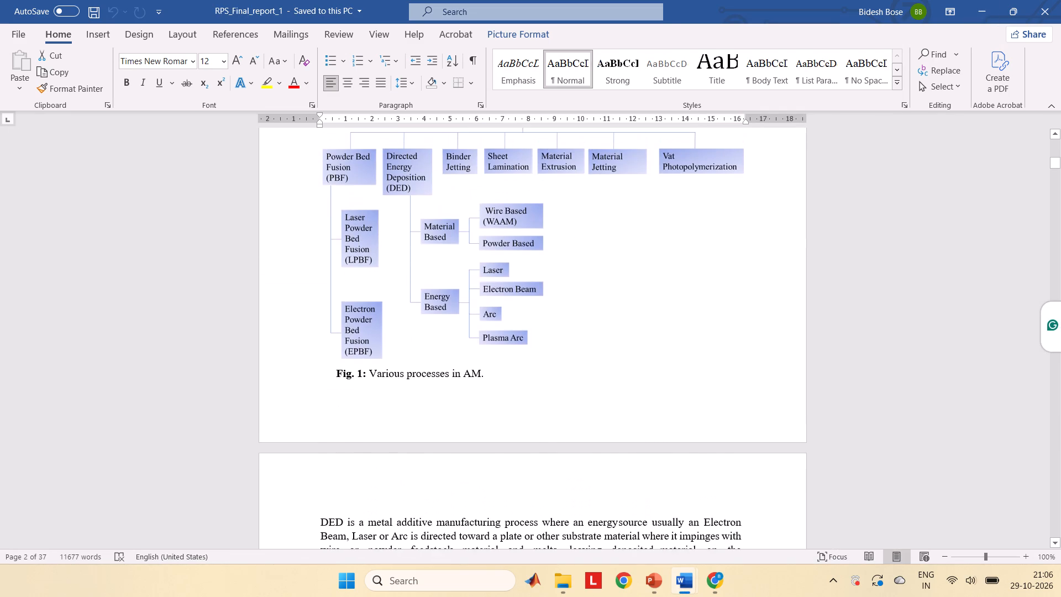
pyautogui.scroll(-6, 758, 391)
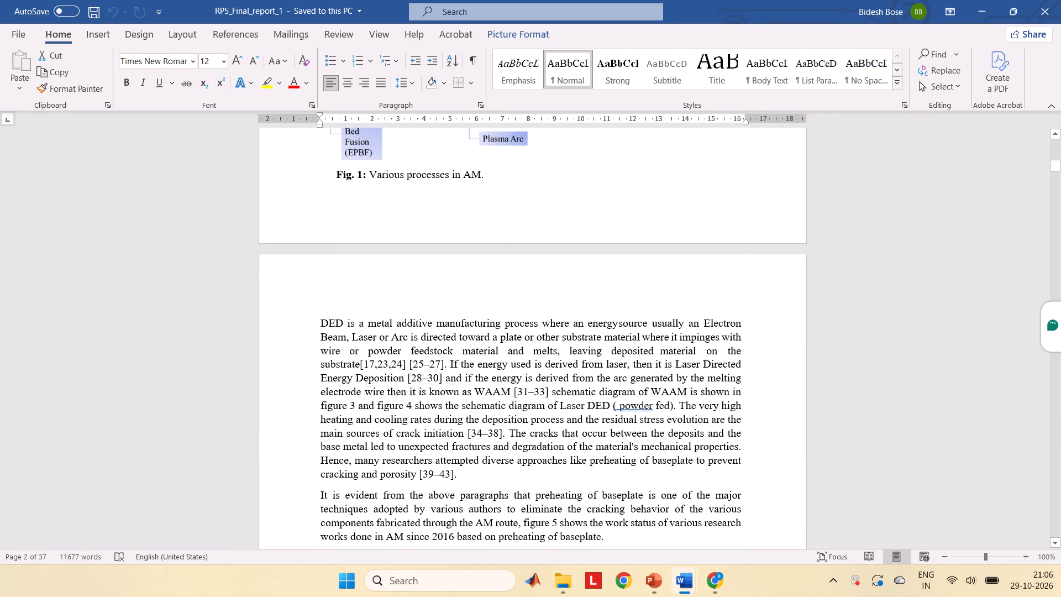
pyautogui.scroll(11, 758, 391)
pyautogui.scroll(-7, 758, 391)
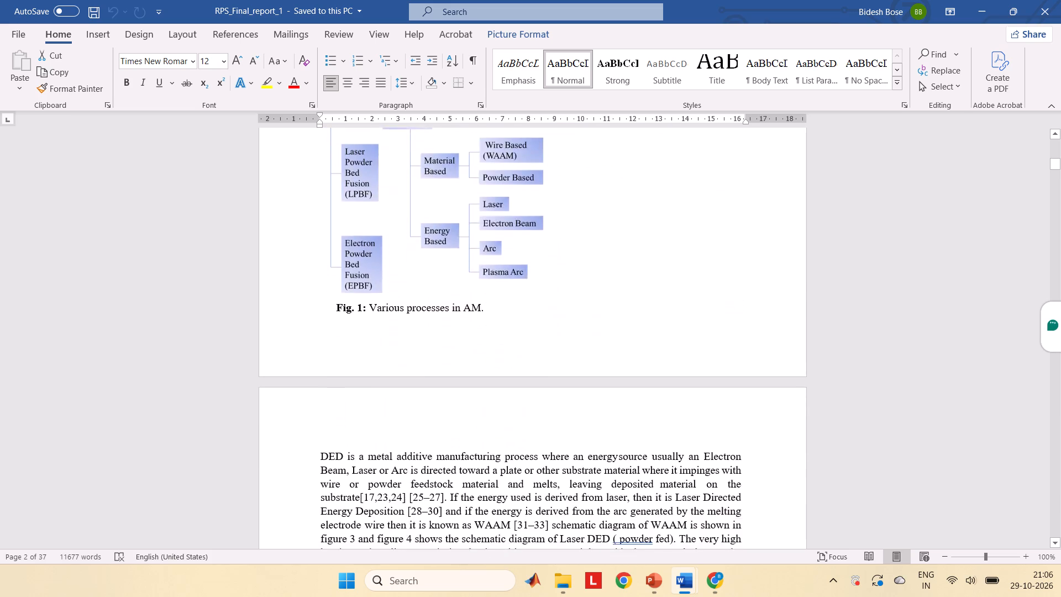
pyautogui.scroll(-10, 758, 391)
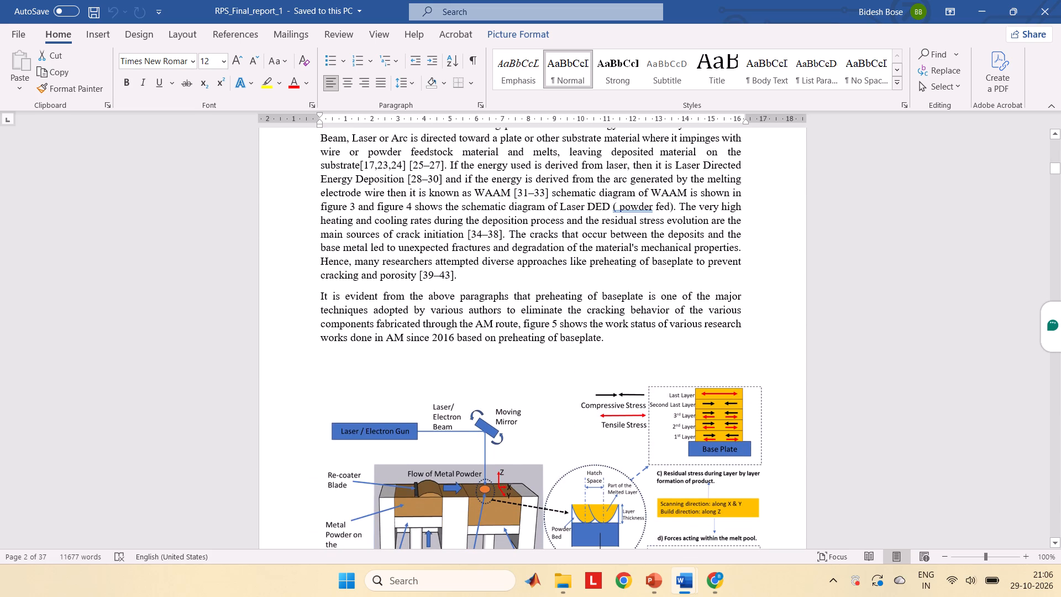
pyautogui.scroll(-5, 758, 391)
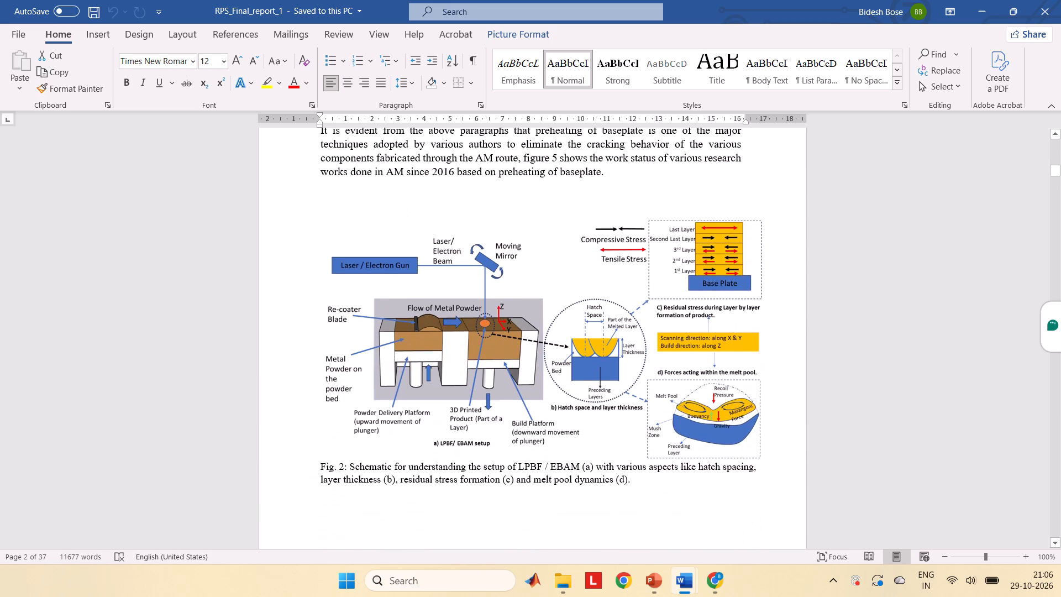
pyautogui.scroll(-4, 842, 380)
pyautogui.scroll(6, 842, 380)
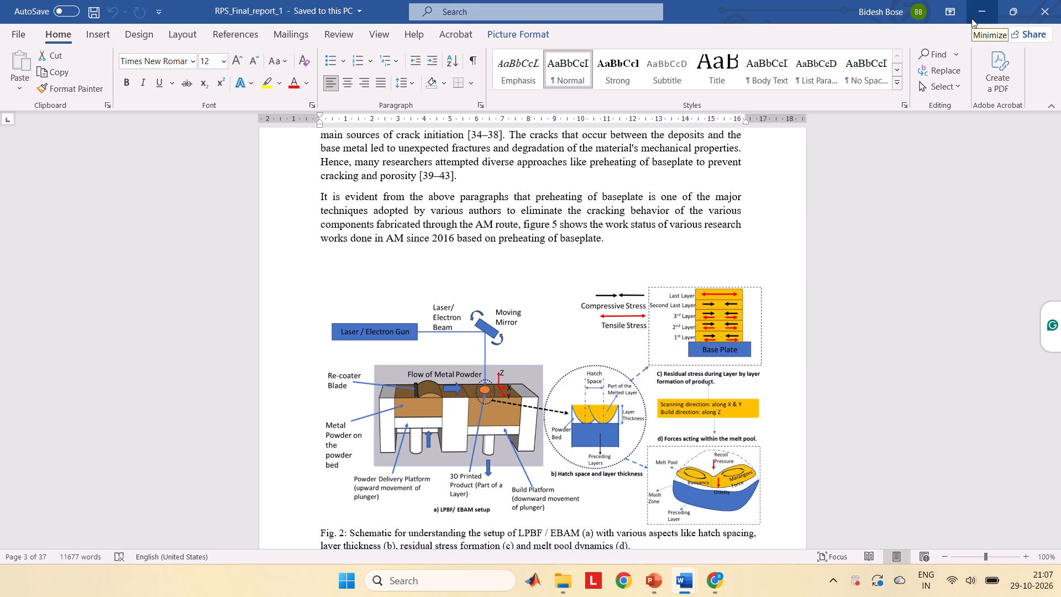
# Reread the earlier report's DED paragraph with citations [17,23,24] to [39–43] and the baseplate preheating paragraph below it.
pyautogui.scroll(1, 920, 357)
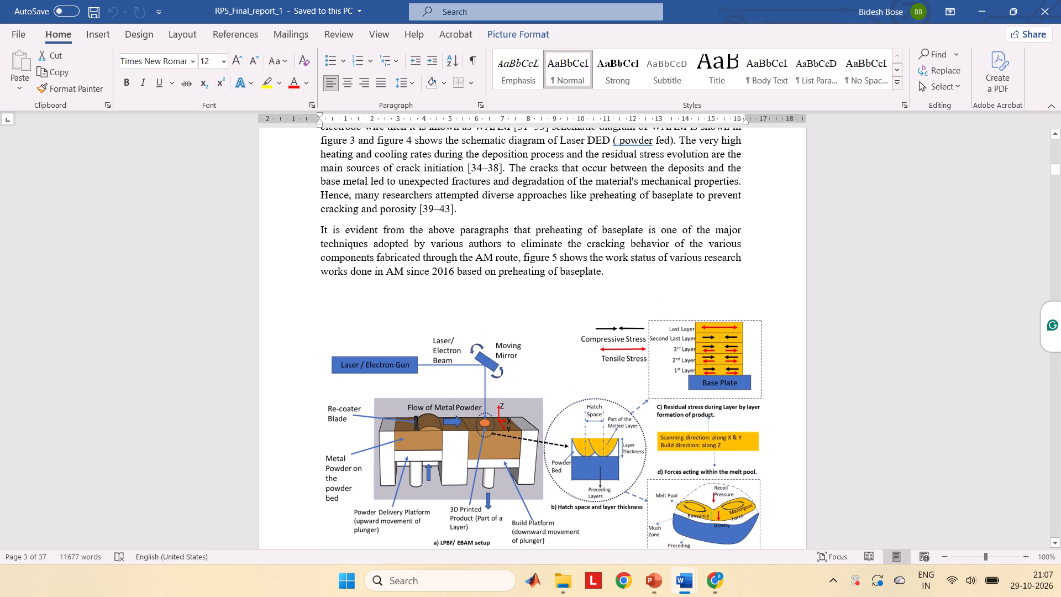
pyautogui.scroll(7, 916, 356)
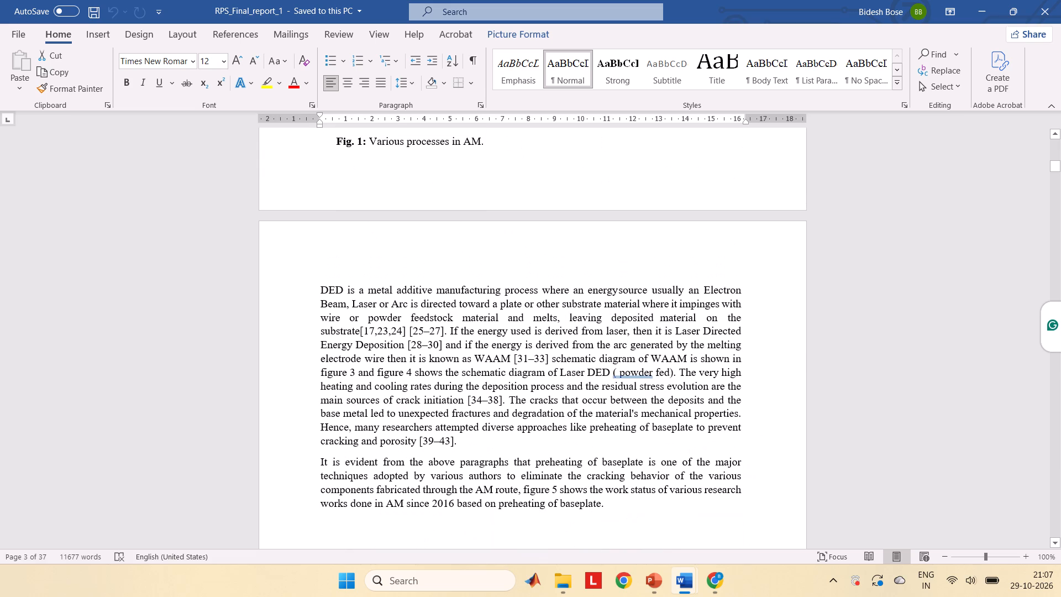
pyautogui.scroll(3, 916, 356)
pyautogui.scroll(-7, 916, 356)
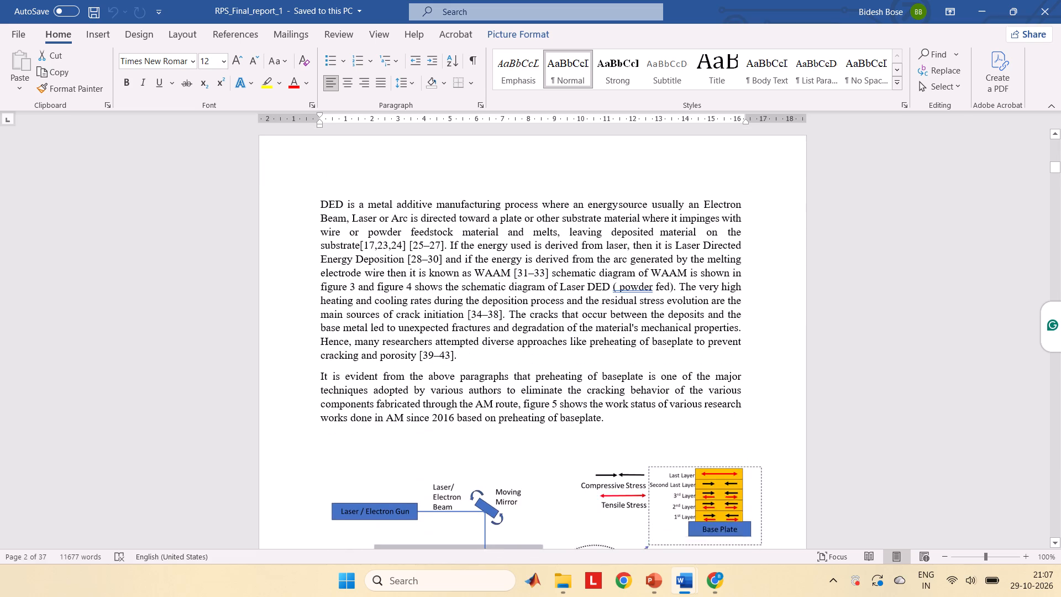
pyautogui.scroll(1, 916, 356)
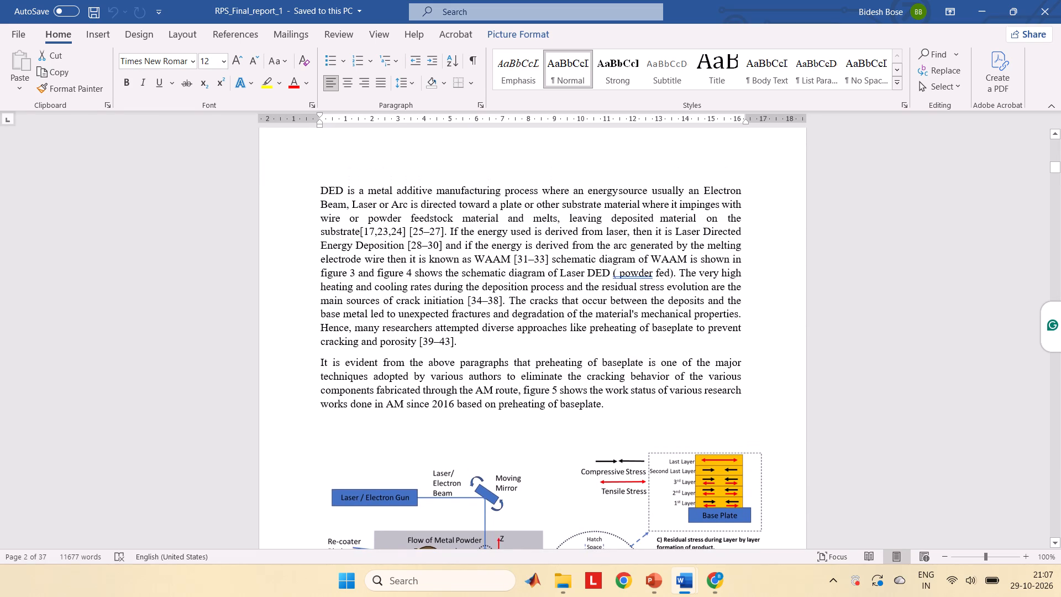
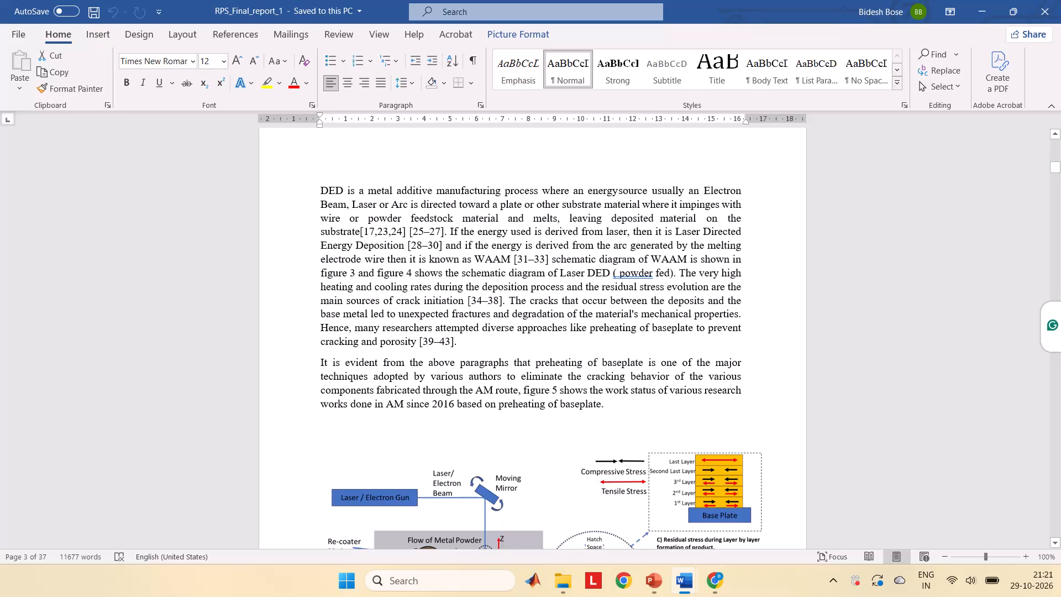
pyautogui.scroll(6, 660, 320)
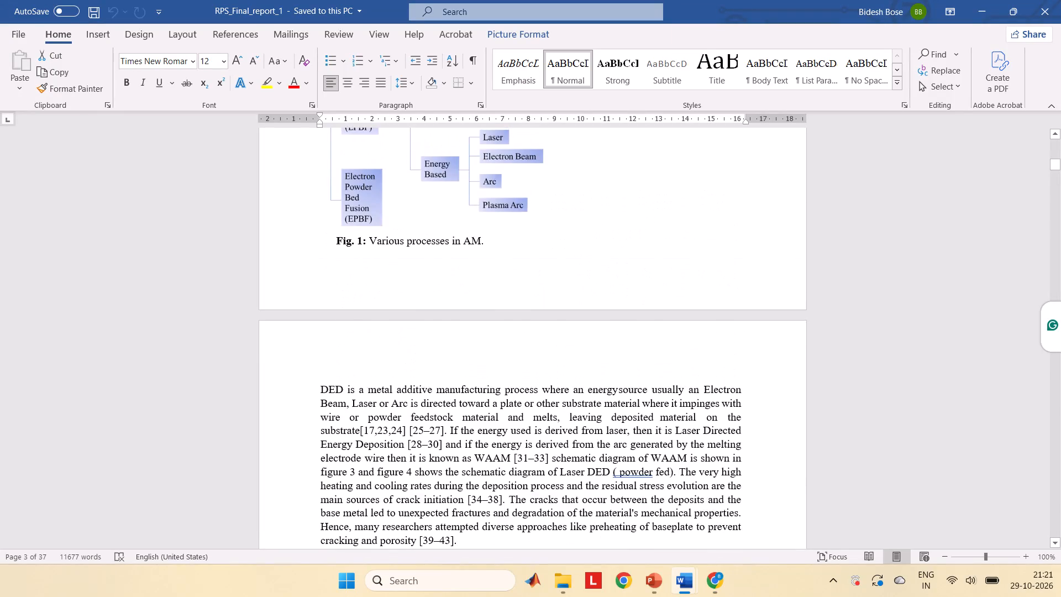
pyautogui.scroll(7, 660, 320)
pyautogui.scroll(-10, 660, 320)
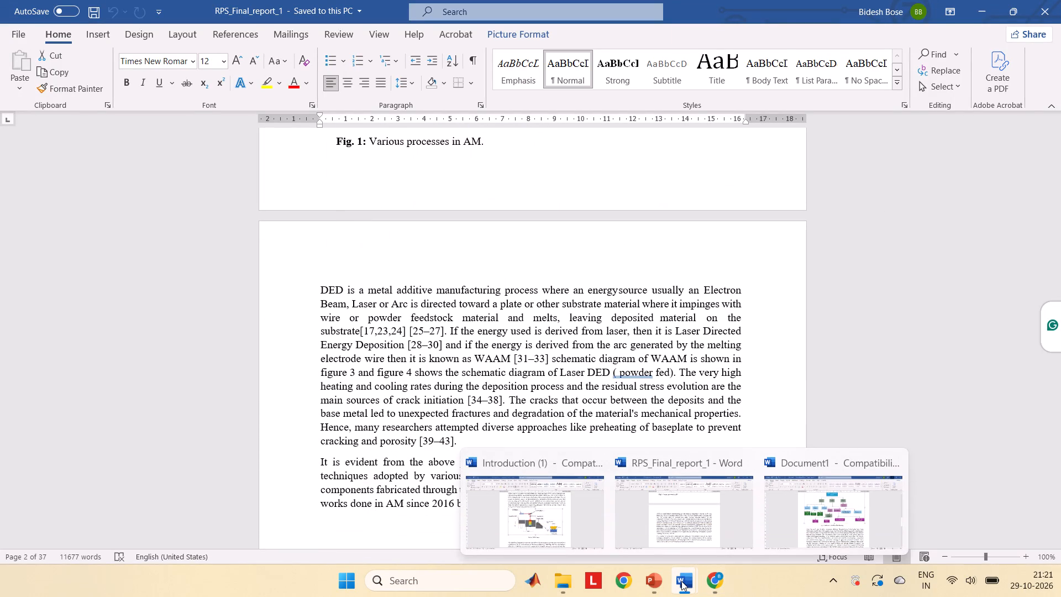
# In Introduction (1), copy the LPBF sentences from "Laser Powder Bed Fusion (LPBF) has attracted" through "extremely fine geometrical features.".
pyautogui.click(565, 517)
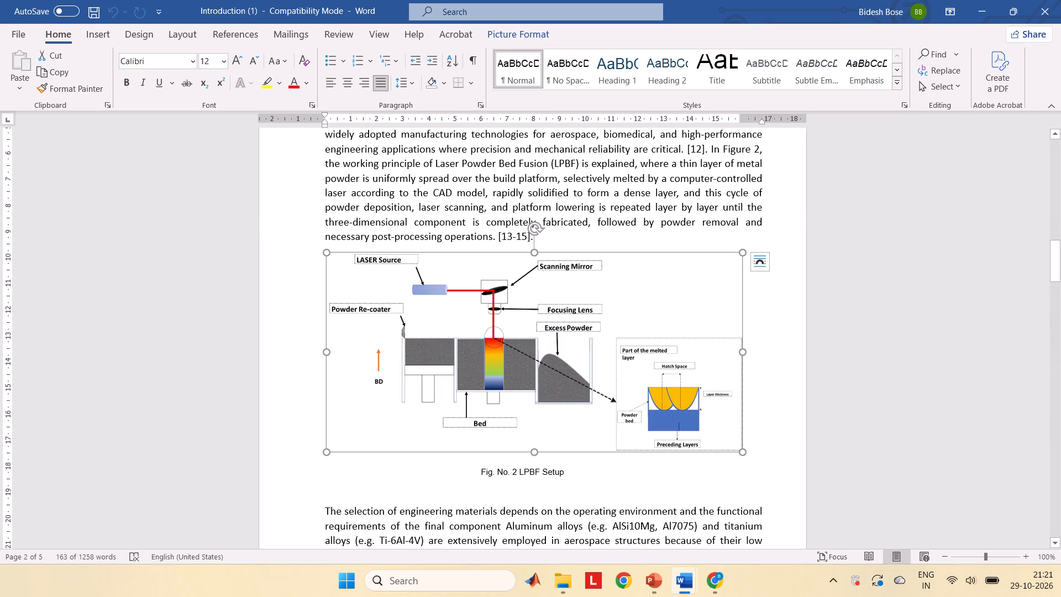
pyautogui.click(930, 327)
pyautogui.scroll(8, 822, 326)
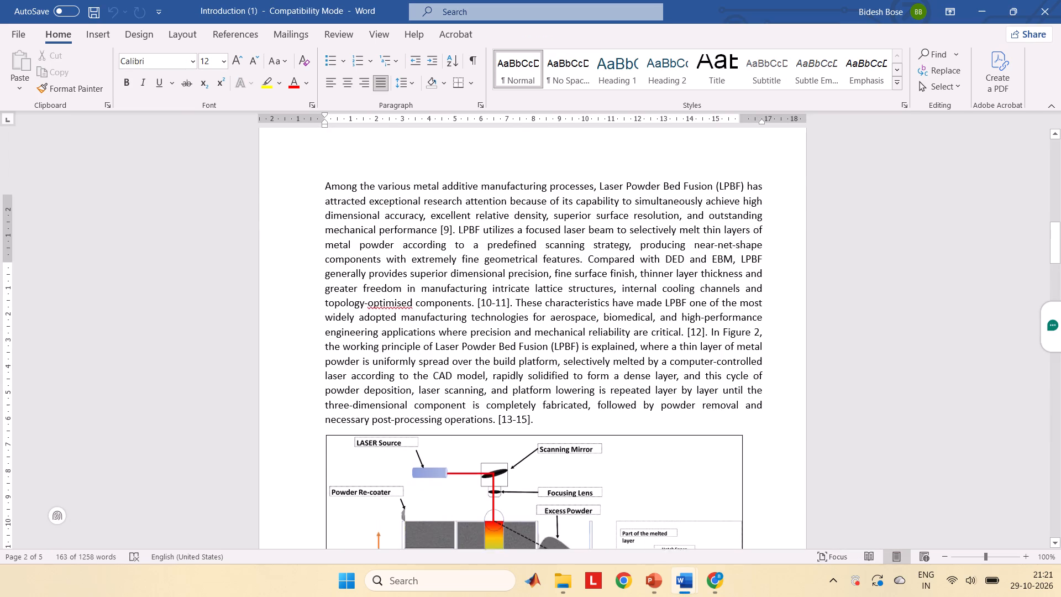
pyautogui.scroll(2, 822, 326)
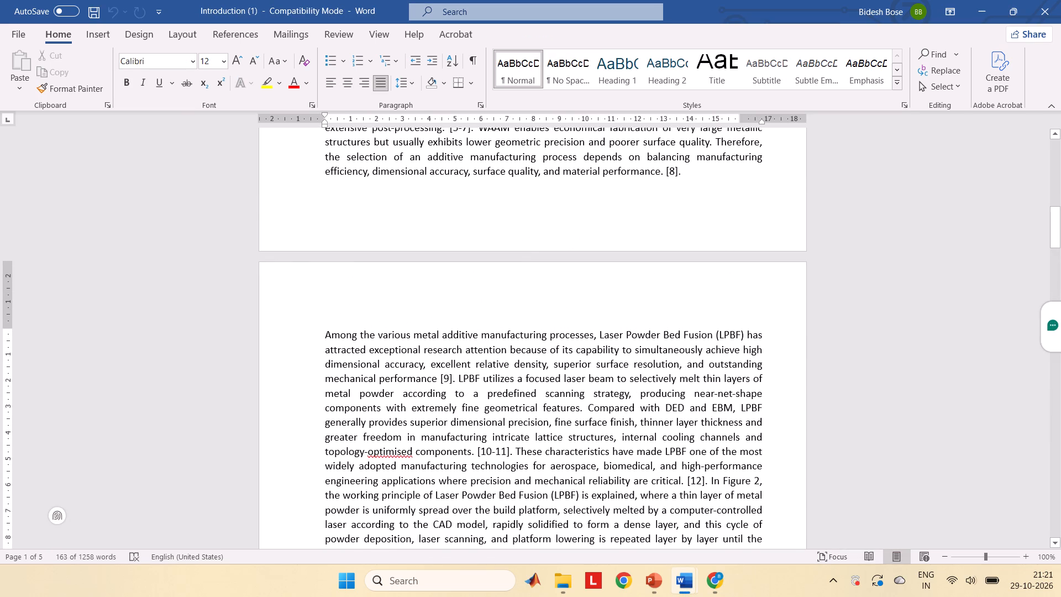
pyautogui.scroll(-1, 822, 326)
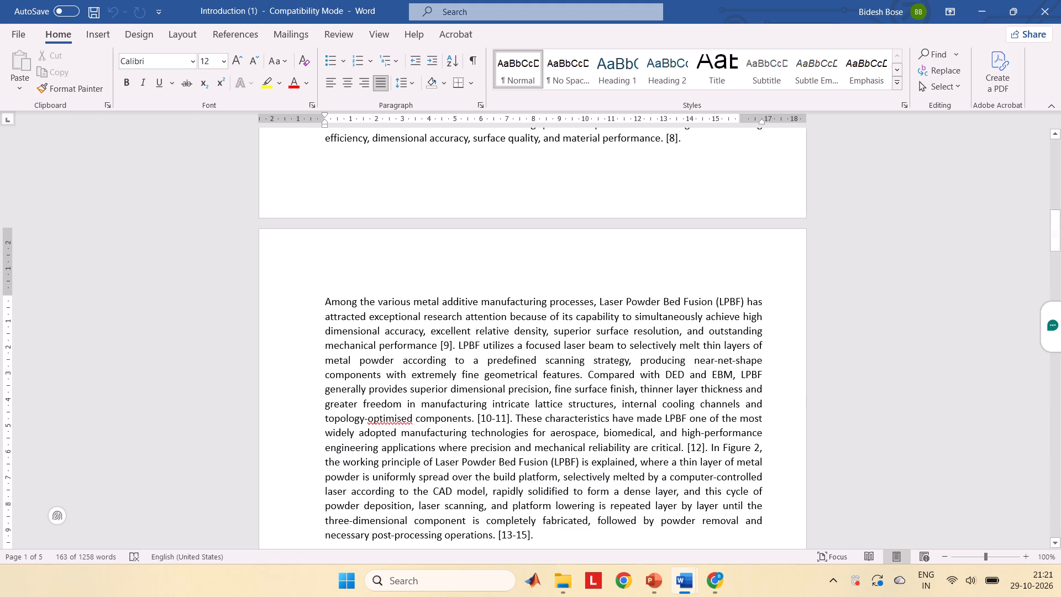
pyautogui.click(600, 301)
pyautogui.moveTo(600, 301); pyautogui.dragTo(601, 301)
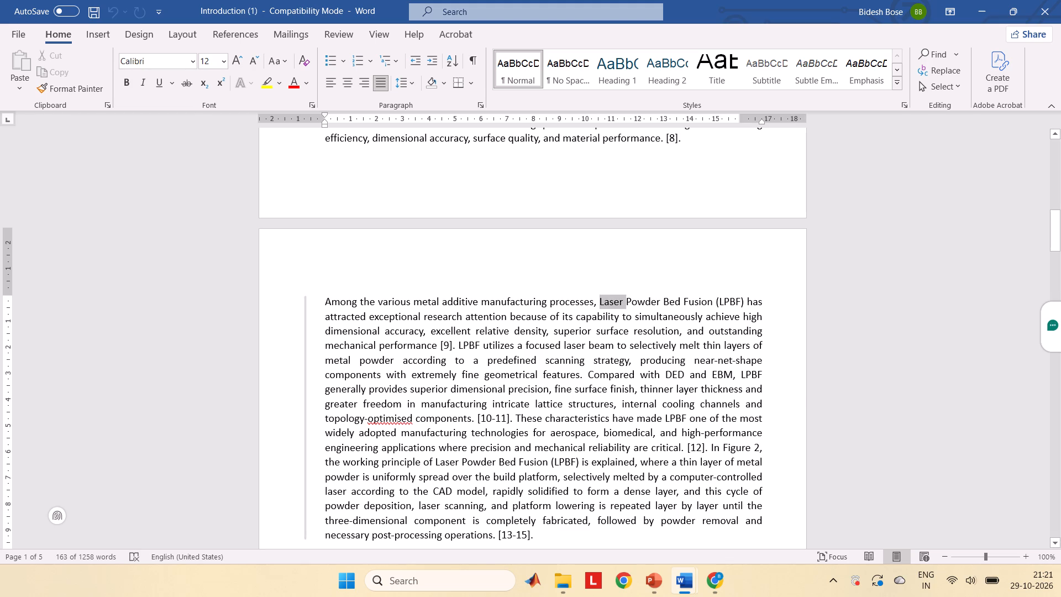
pyautogui.moveTo(601, 301); pyautogui.dragTo(580, 358)
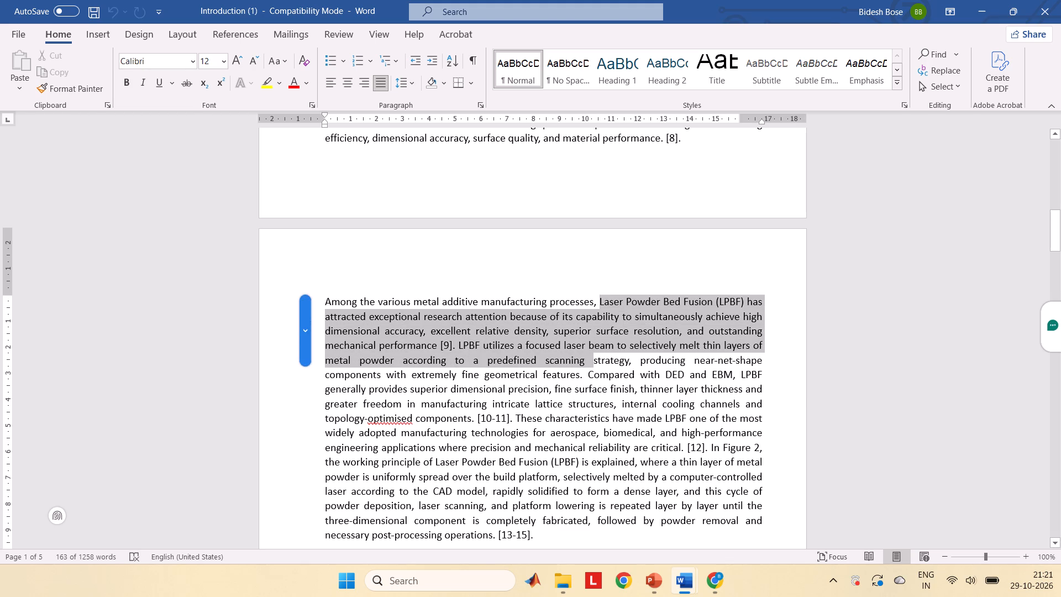
pyautogui.moveTo(580, 358); pyautogui.dragTo(582, 369)
pyautogui.hotkey('ctrl', 'c')
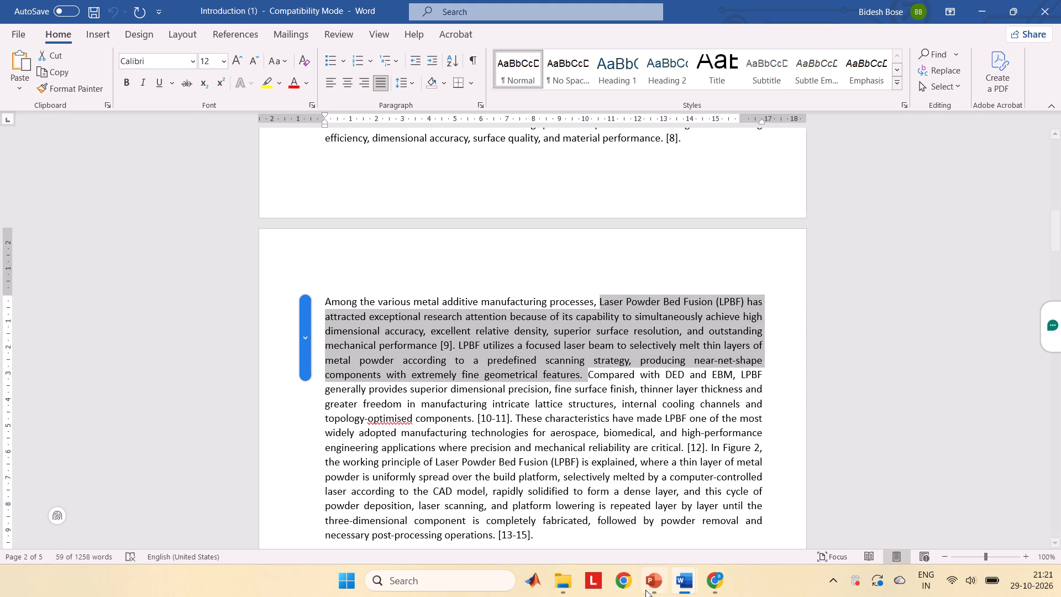
# Switch to Document1 and paste the copied LPBF passage as a new paragraph after the closing sentence with citation [17].
pyautogui.click(677, 587)
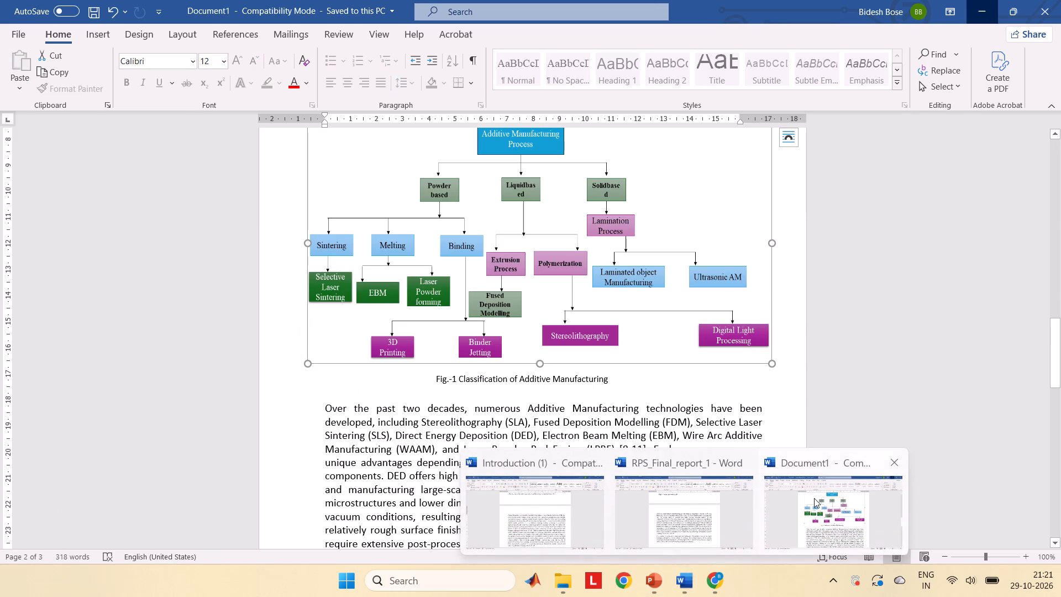
pyautogui.click(814, 498)
pyautogui.scroll(-12, 519, 439)
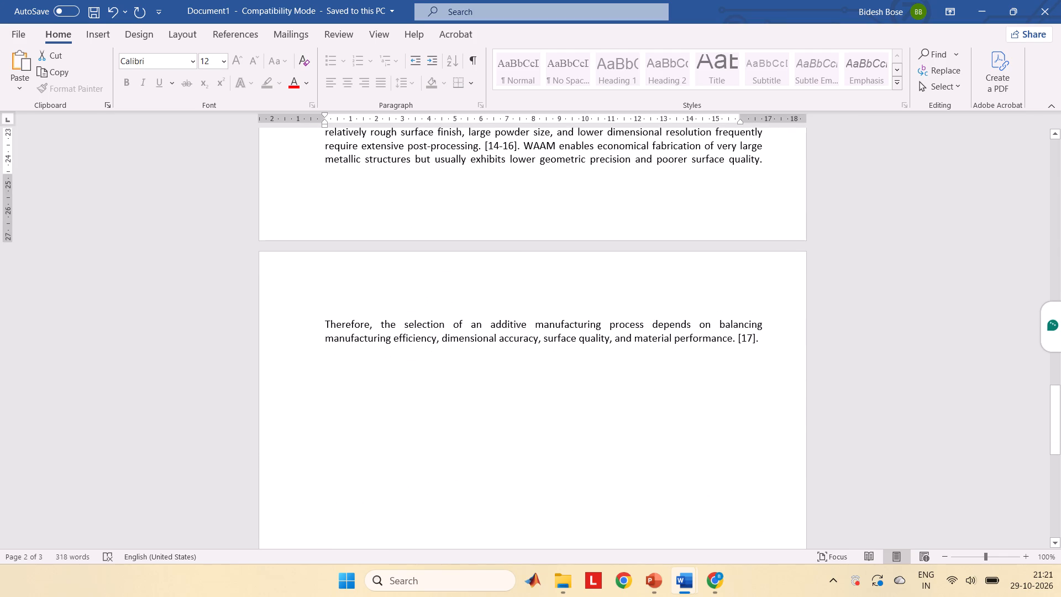
pyautogui.click(761, 341)
pyautogui.press('Return')
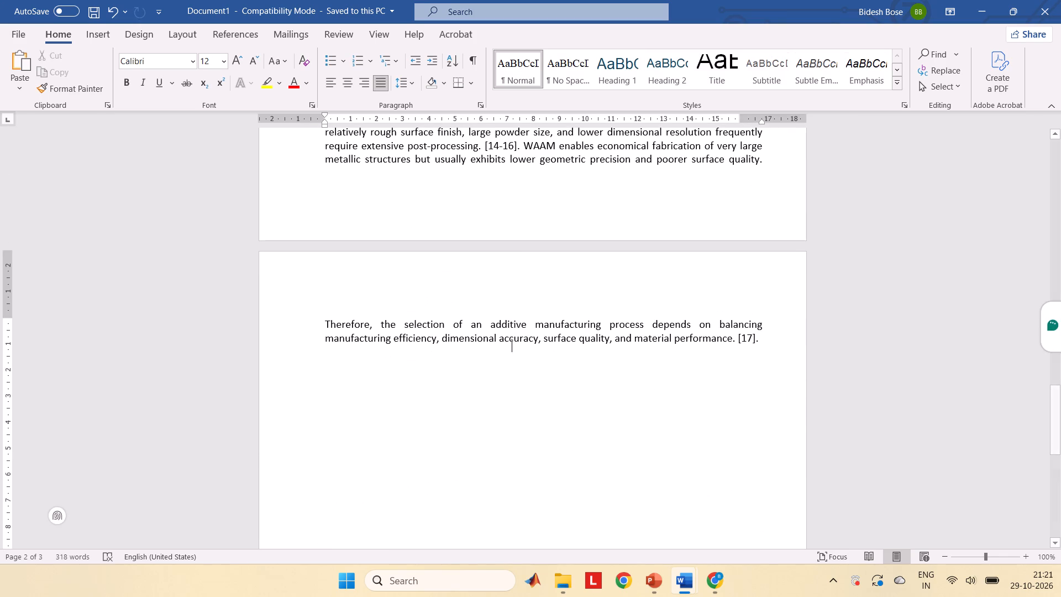
pyautogui.hotkey('ctrl', 'v')
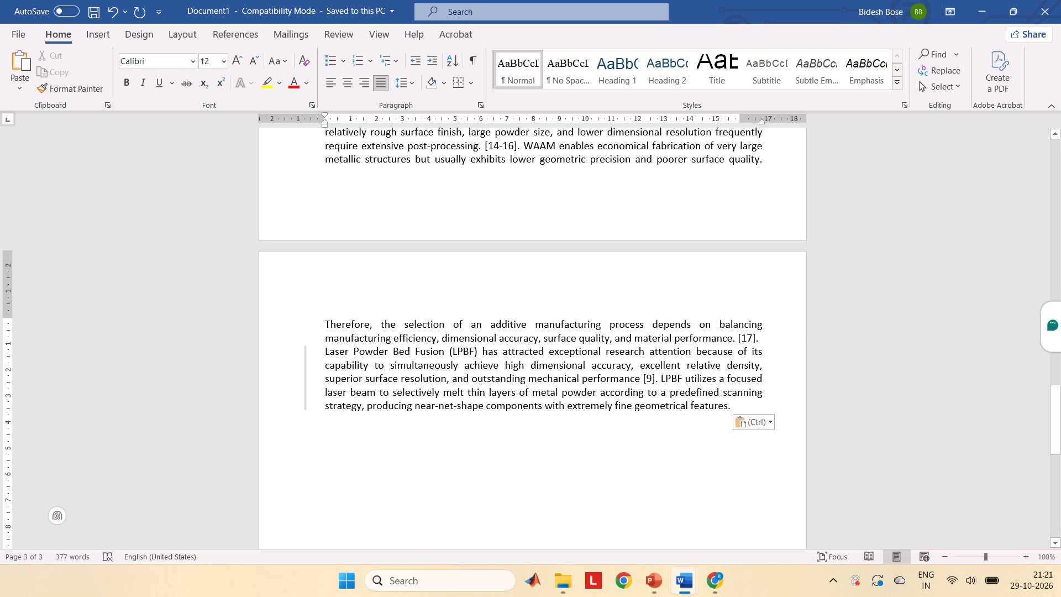
# Renumber the citation after "outstanding mechanical performance" in the pasted LPBF paragraph as [18].
pyautogui.click(650, 375)
pyautogui.press('BackSpace')
pyautogui.write('18')
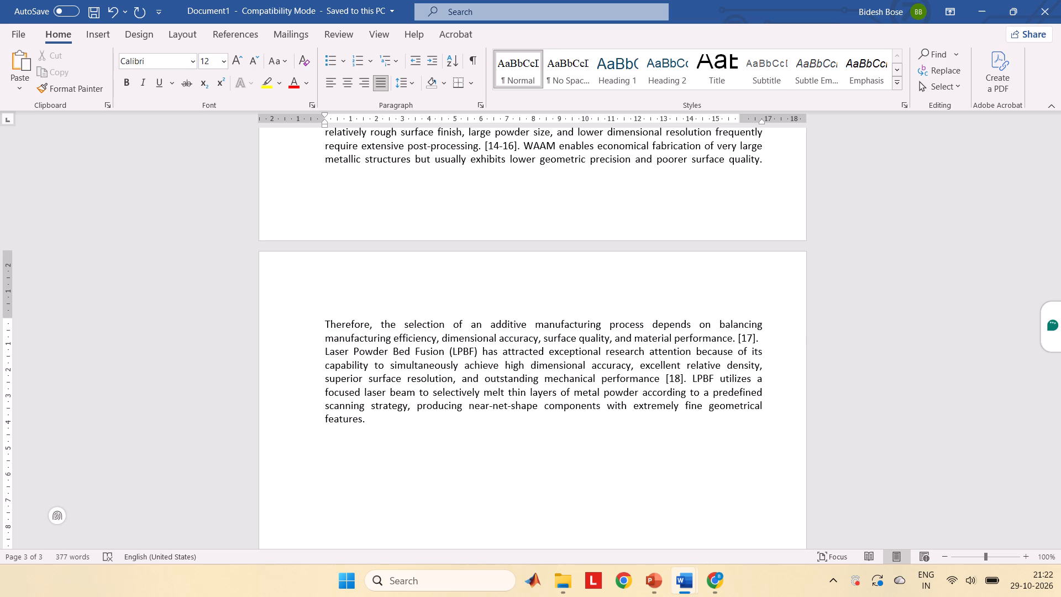
# End the LPBF paragraph with the citation [19,20,21] and a period, removing the period directly after "features".
pyautogui.click(375, 422)
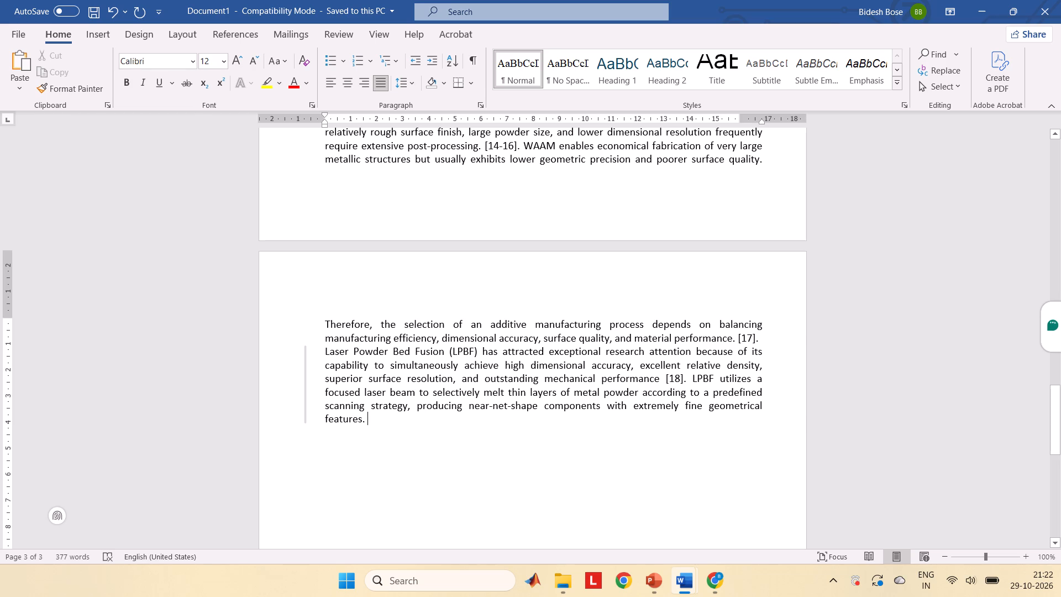
pyautogui.press('[')
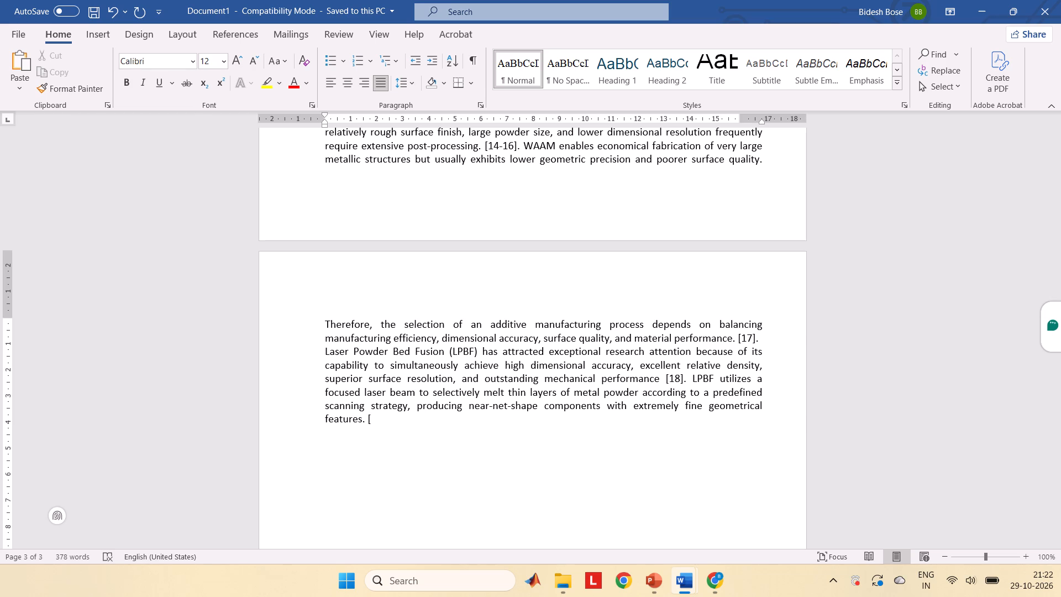
pyautogui.write('19,20,')
pyautogui.write('21')
pyautogui.press(']')
pyautogui.write('.')
pyautogui.press('space')
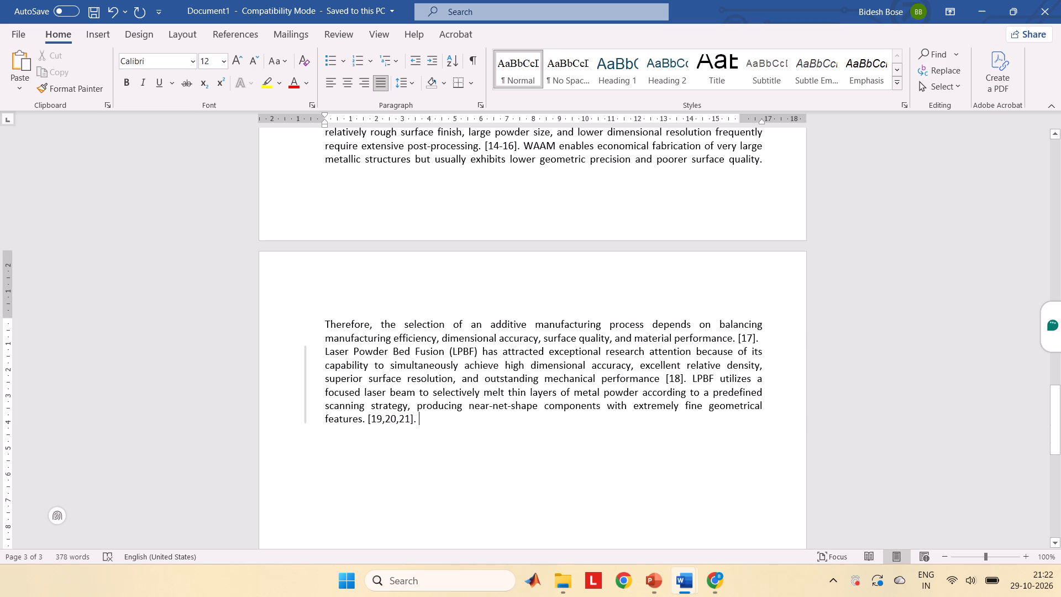
pyautogui.click(363, 421)
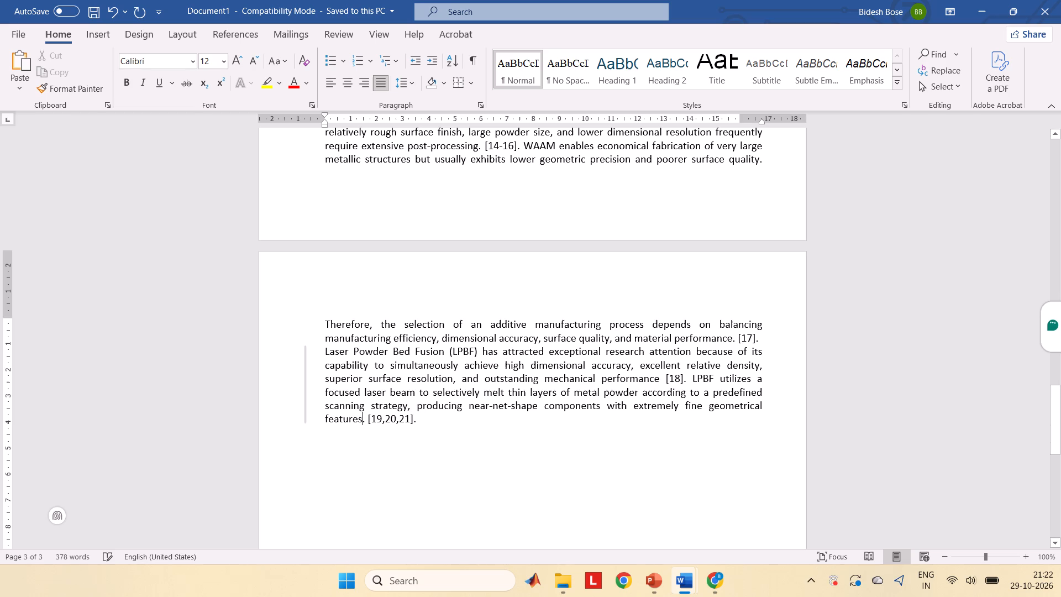
pyautogui.press('Right')
pyautogui.press('BackSpace')
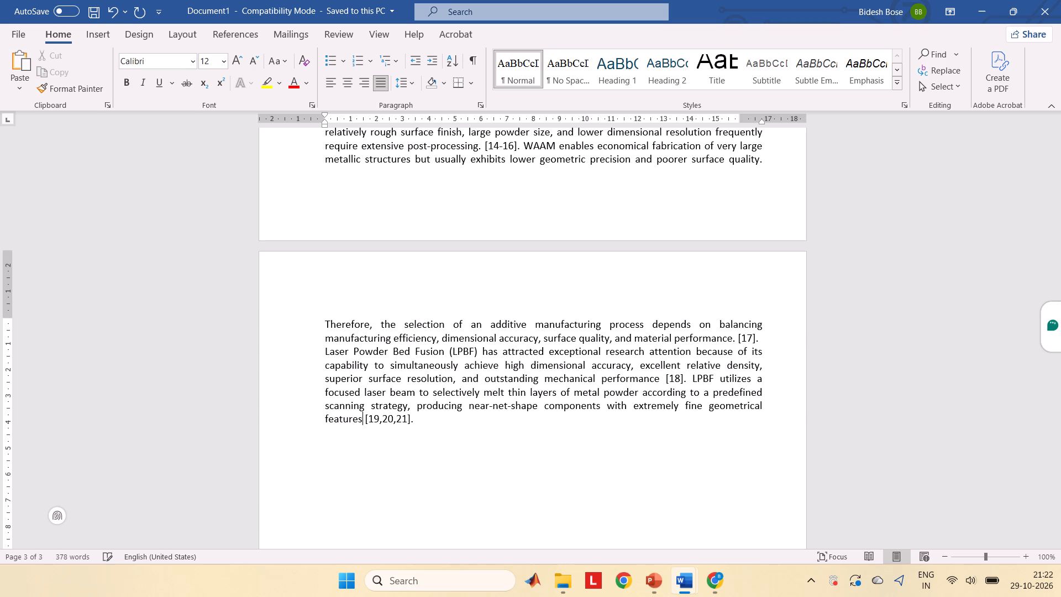
# Switch to RPS_Final_report_1 and look over its Fig. 1 process chart, DED and preheating paragraphs, Fig. 2 schematic and Fig 3 WAAM diagram.
pyautogui.click(682, 590)
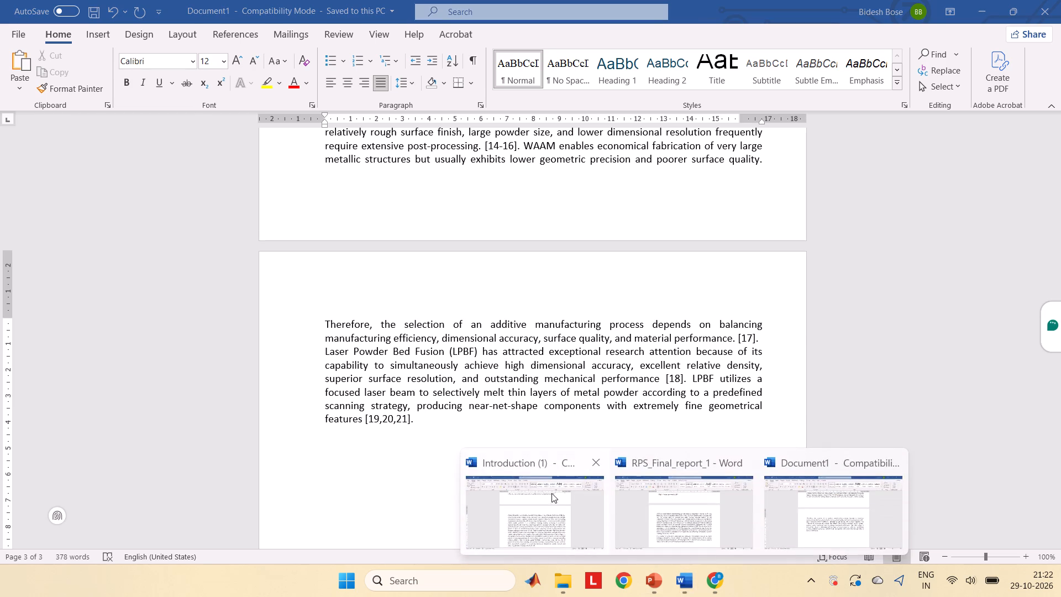
pyautogui.click(666, 506)
pyautogui.scroll(-3, 797, 327)
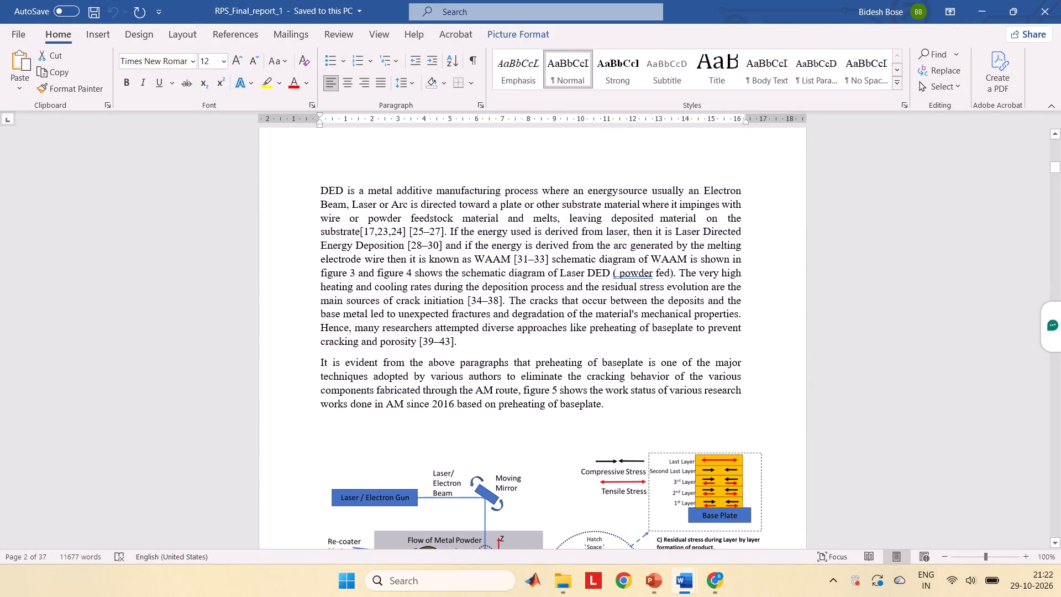
pyautogui.scroll(-15, 797, 327)
pyautogui.scroll(-7, 796, 326)
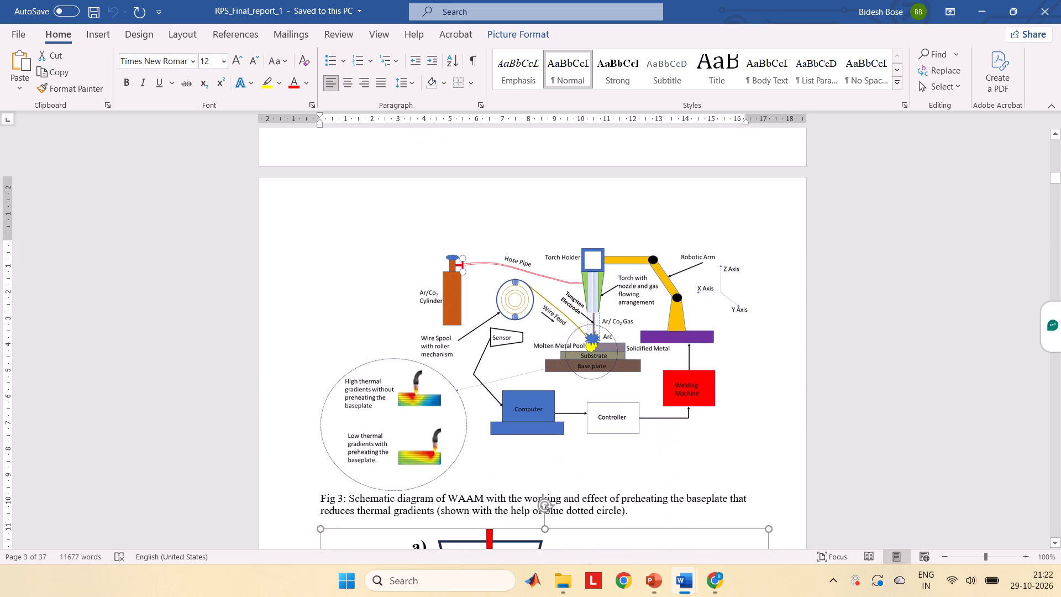
pyautogui.scroll(-6, 796, 326)
pyautogui.scroll(15, 796, 326)
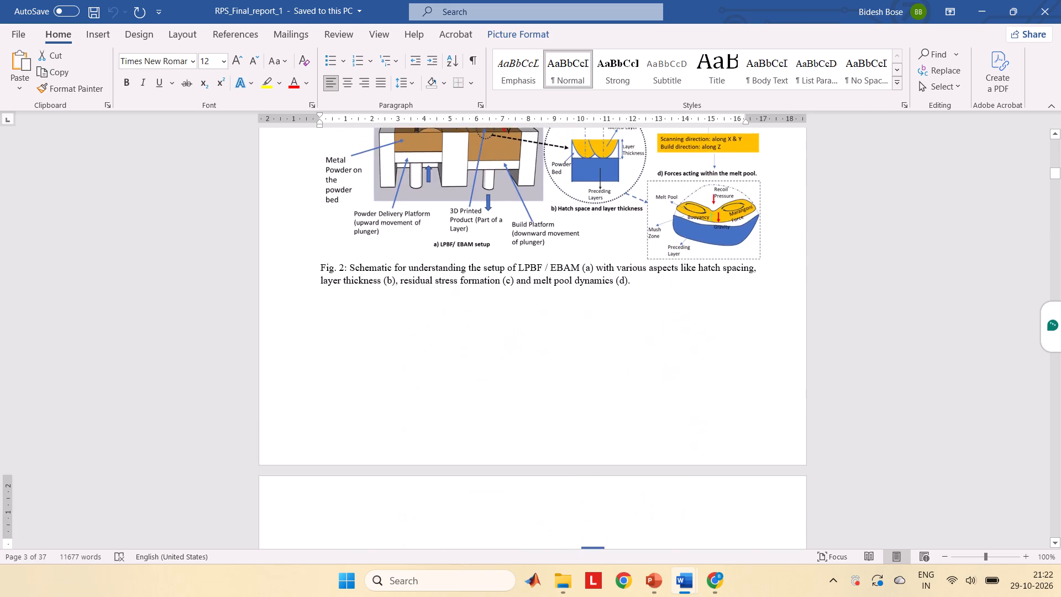
pyautogui.scroll(17, 791, 321)
pyautogui.scroll(6, 787, 321)
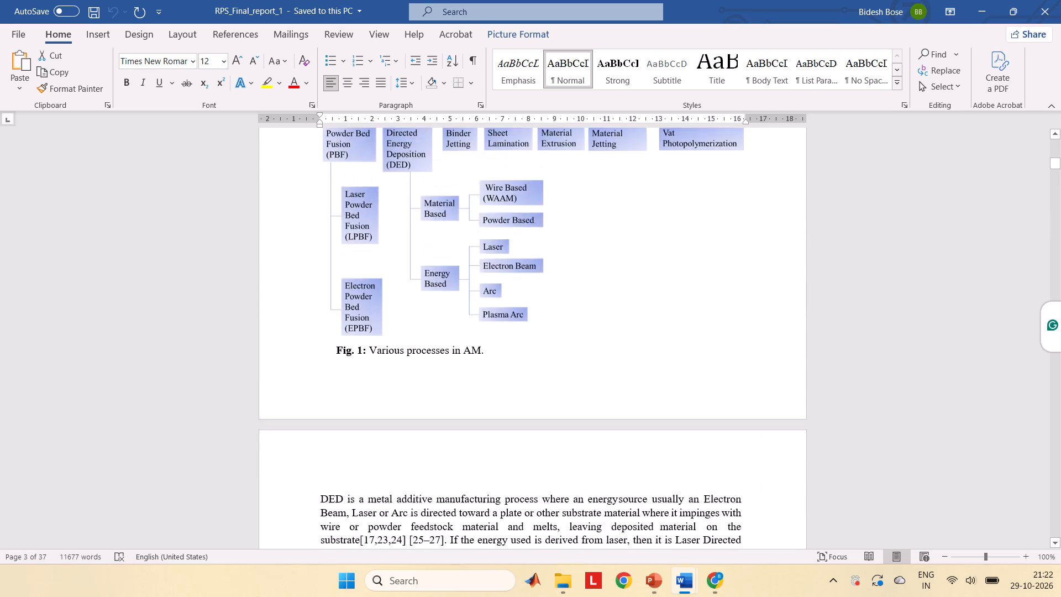
pyautogui.scroll(-12, 787, 321)
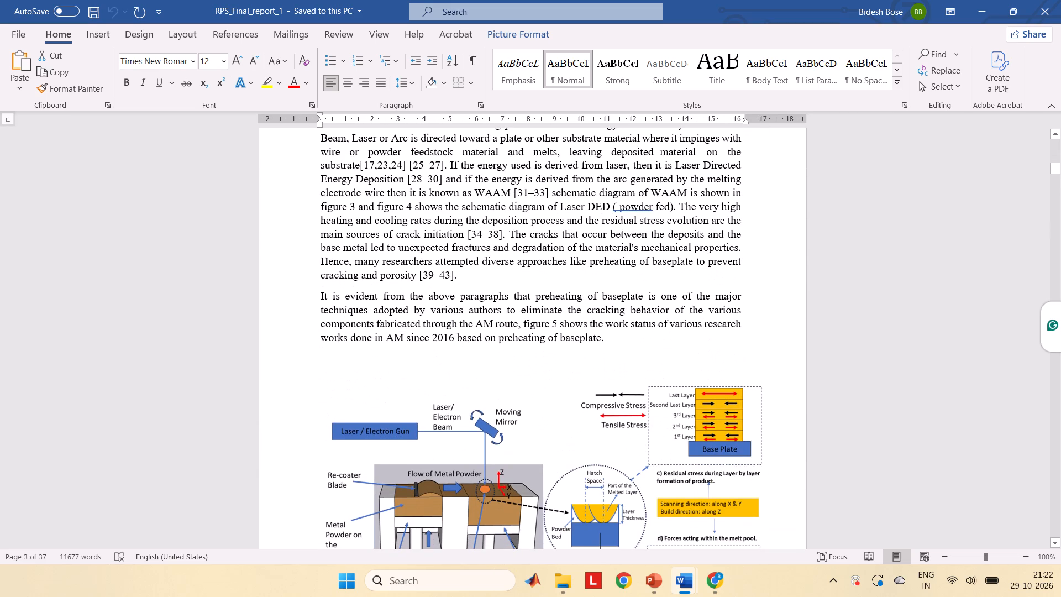
pyautogui.scroll(2, 787, 321)
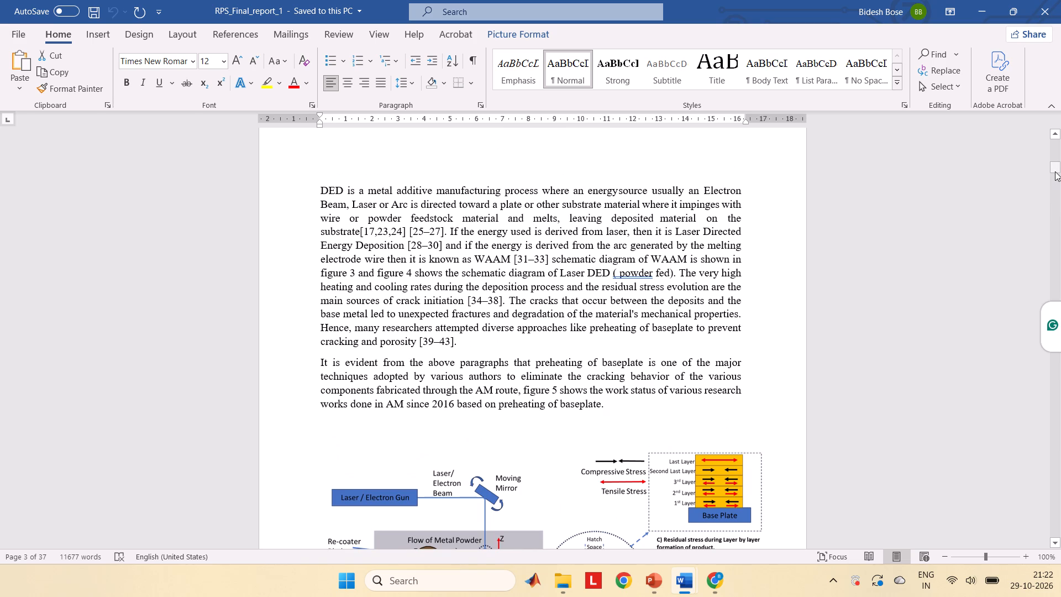
# Look through the numbered reference list at the end of RPS_Final_report_1, around entries [18] to [37].
pyautogui.moveTo(1055, 171); pyautogui.dragTo(1025, 409)
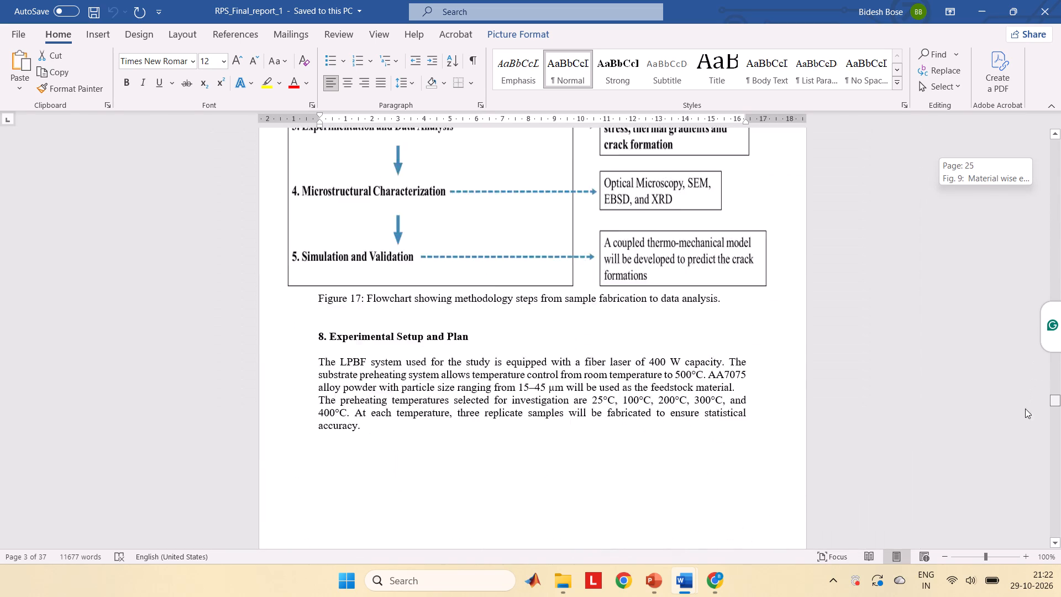
pyautogui.moveTo(1025, 409); pyautogui.dragTo(1018, 446)
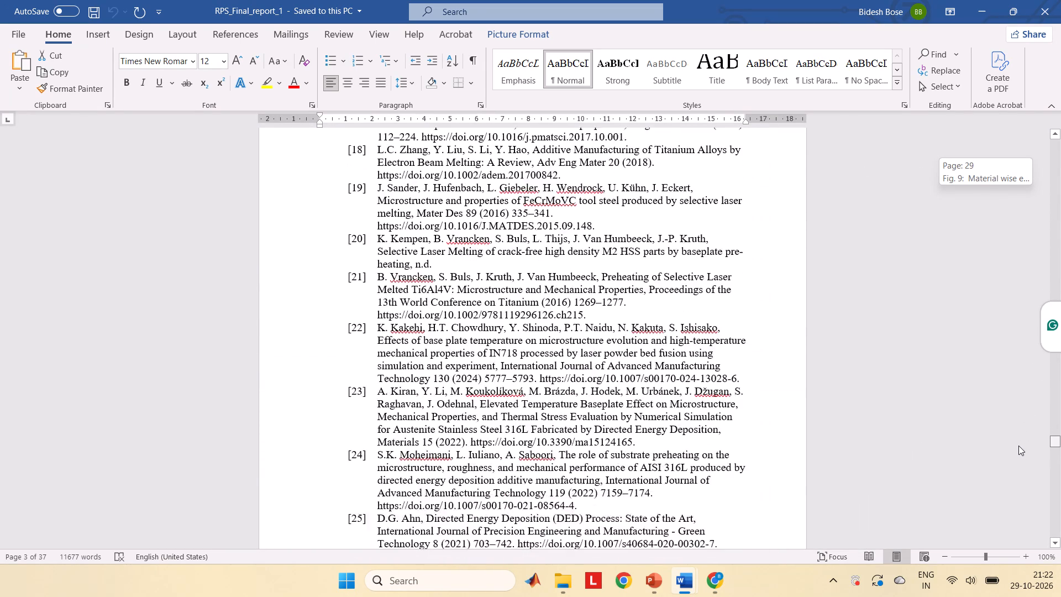
pyautogui.moveTo(1018, 446); pyautogui.dragTo(1017, 455)
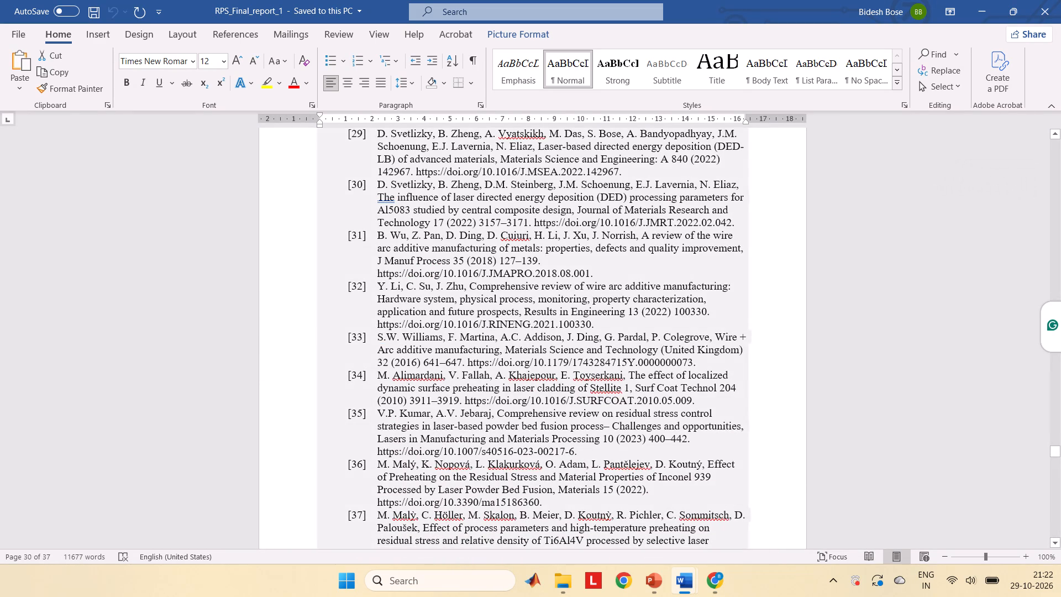
pyautogui.click(857, 312)
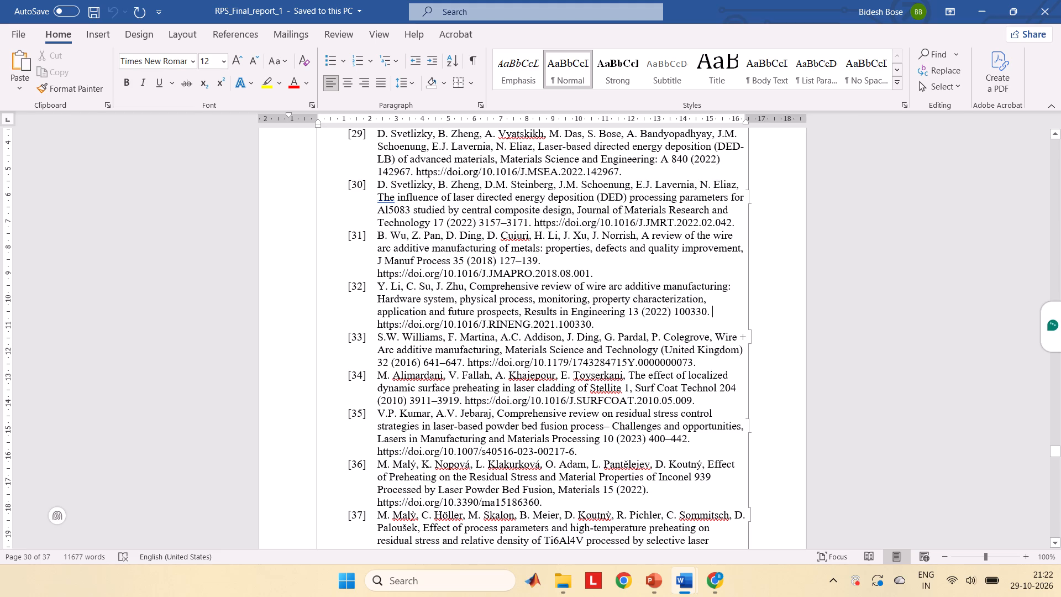
pyautogui.click(881, 284)
pyautogui.click(779, 267)
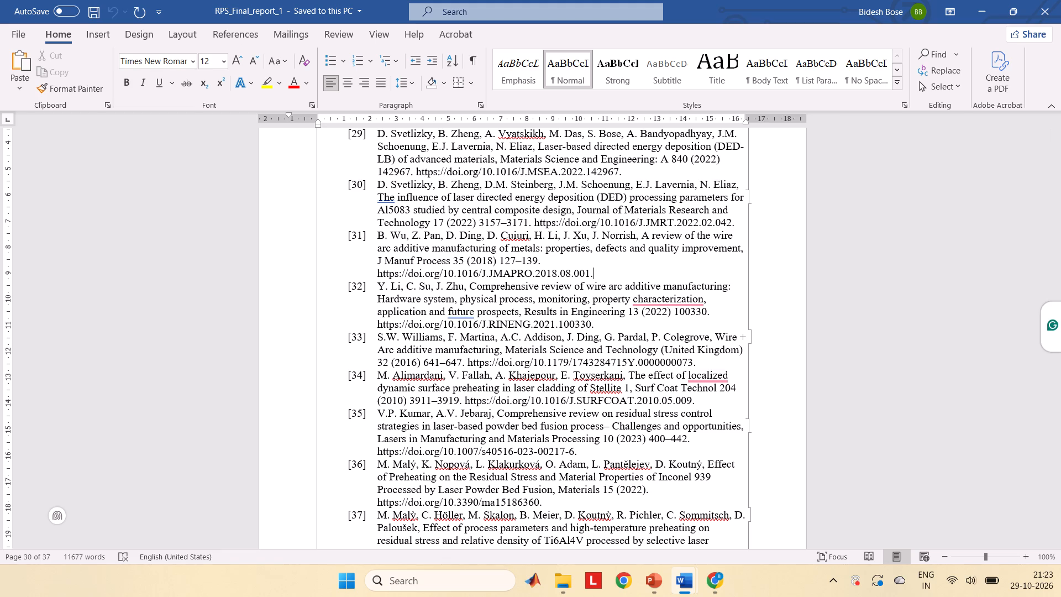
pyautogui.scroll(2, 779, 267)
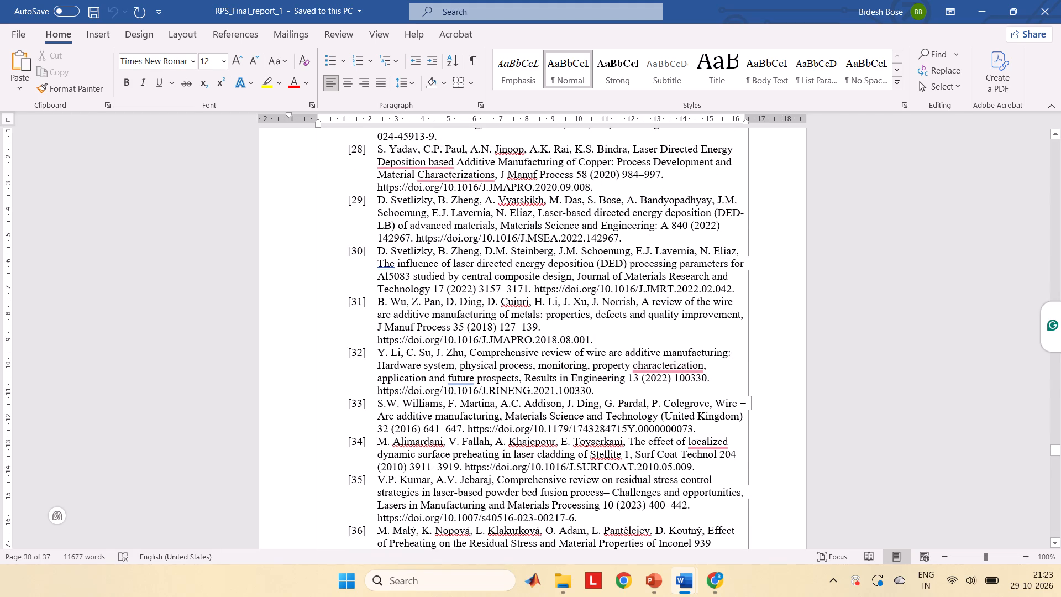
pyautogui.click(1048, 453)
# Look over RPS_Final_report_1 from the title page through the Introduction and its figures to the Fig. 5 pie chart and Materials section.
pyautogui.moveTo(1056, 451); pyautogui.dragTo(1059, 399)
pyautogui.moveTo(1060, 382); pyautogui.dragTo(1060, 195)
pyautogui.moveTo(1060, 185); pyautogui.dragTo(1060, 177)
pyautogui.click(1060, 177)
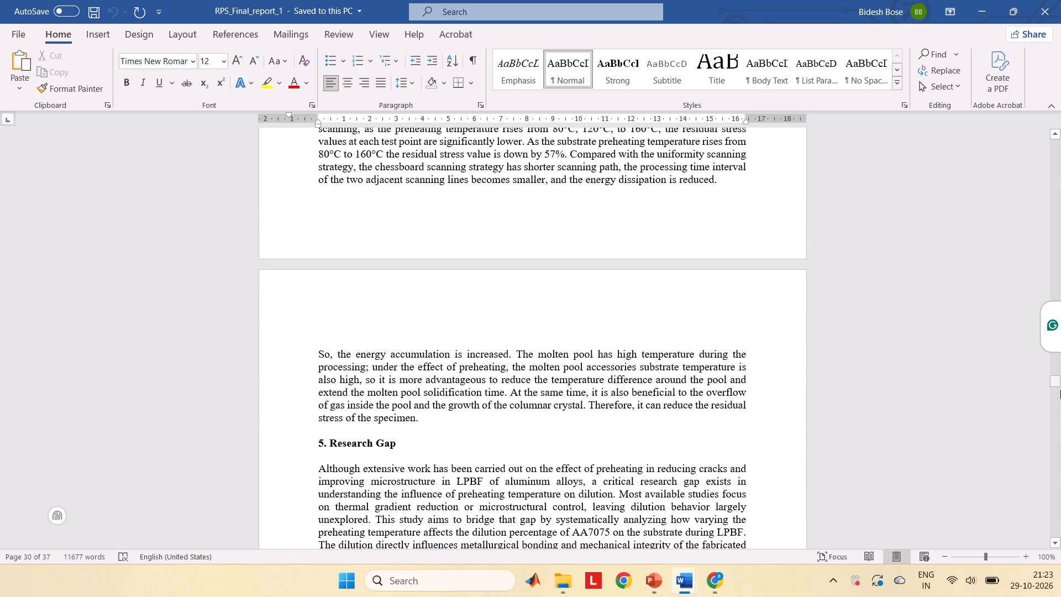
pyautogui.moveTo(1060, 378); pyautogui.dragTo(1060, 138)
pyautogui.click(1060, 138)
pyautogui.scroll(-2, 749, 328)
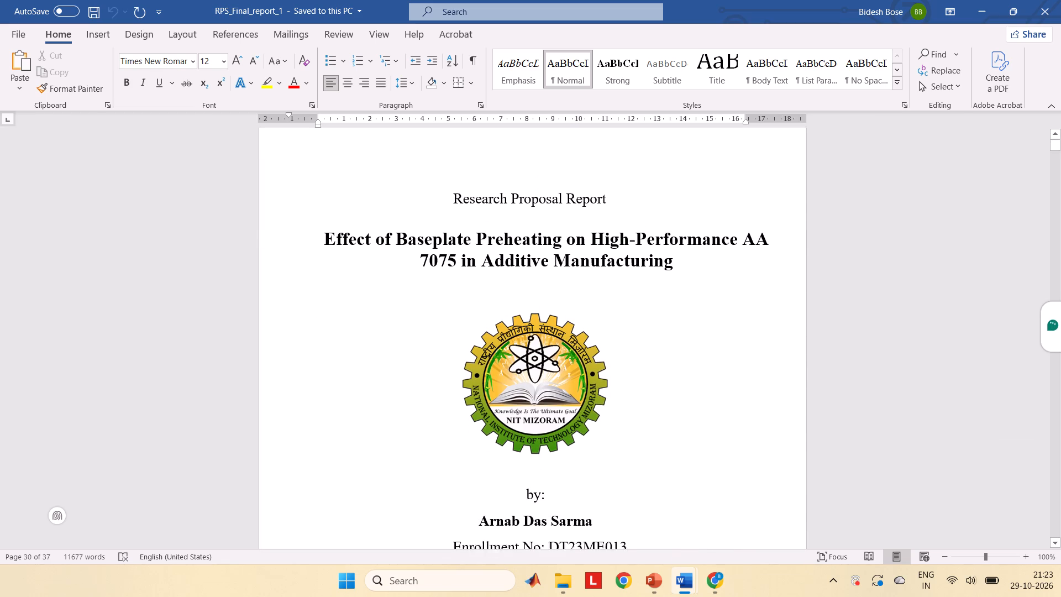
pyautogui.scroll(-20, 749, 328)
pyautogui.scroll(-11, 749, 328)
pyautogui.scroll(4, 749, 327)
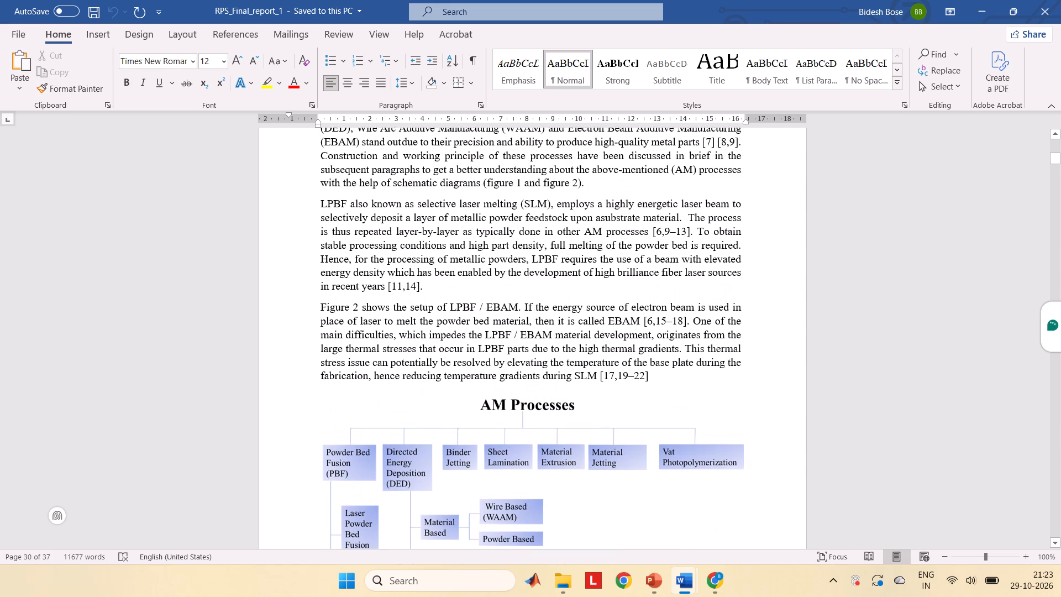
pyautogui.scroll(-14, 749, 327)
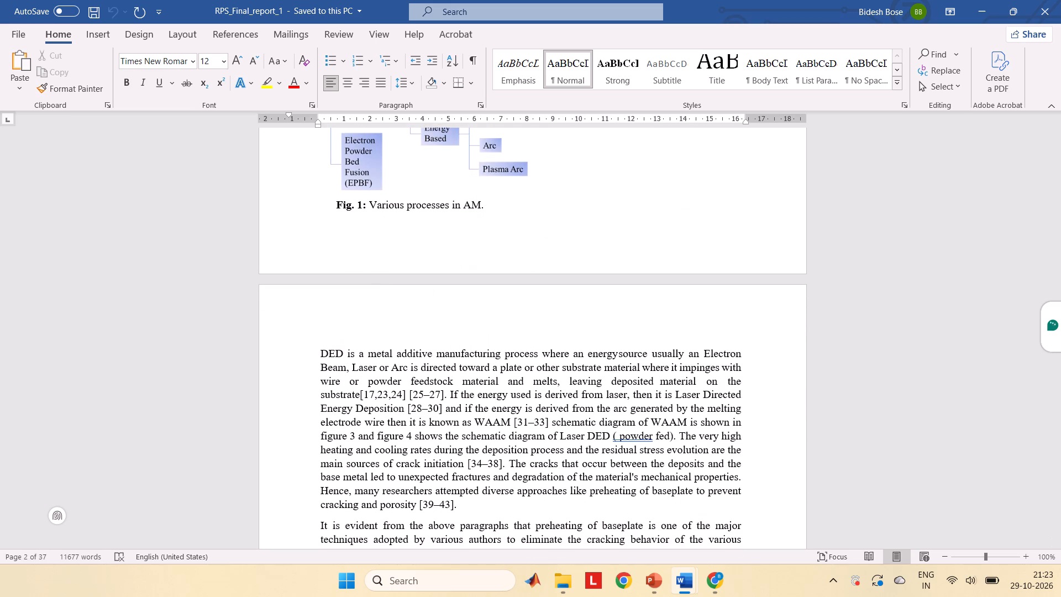
pyautogui.scroll(-16, 749, 327)
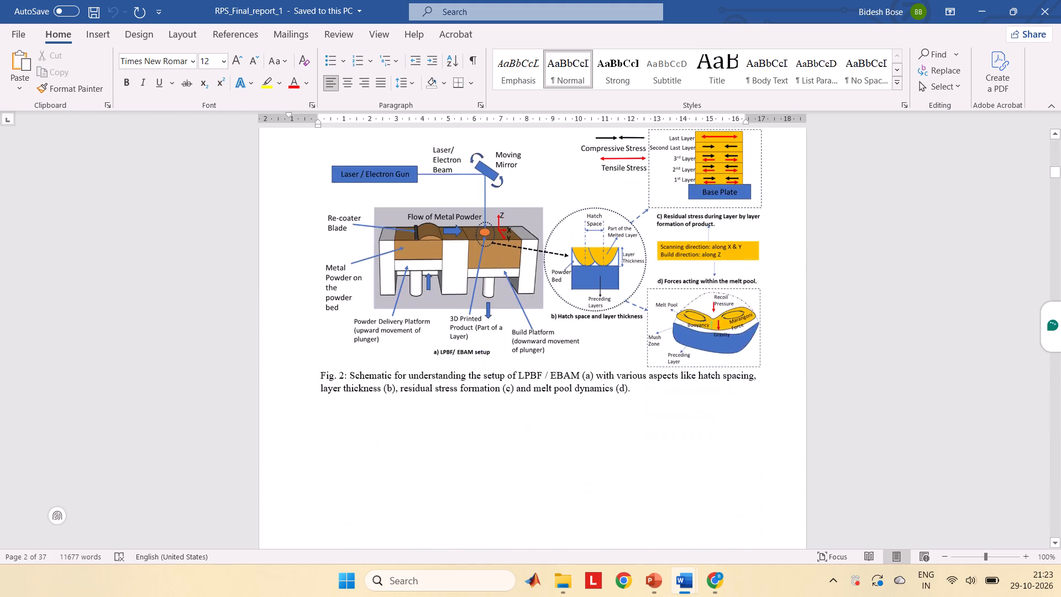
pyautogui.scroll(-20, 749, 327)
pyautogui.scroll(-13, 749, 327)
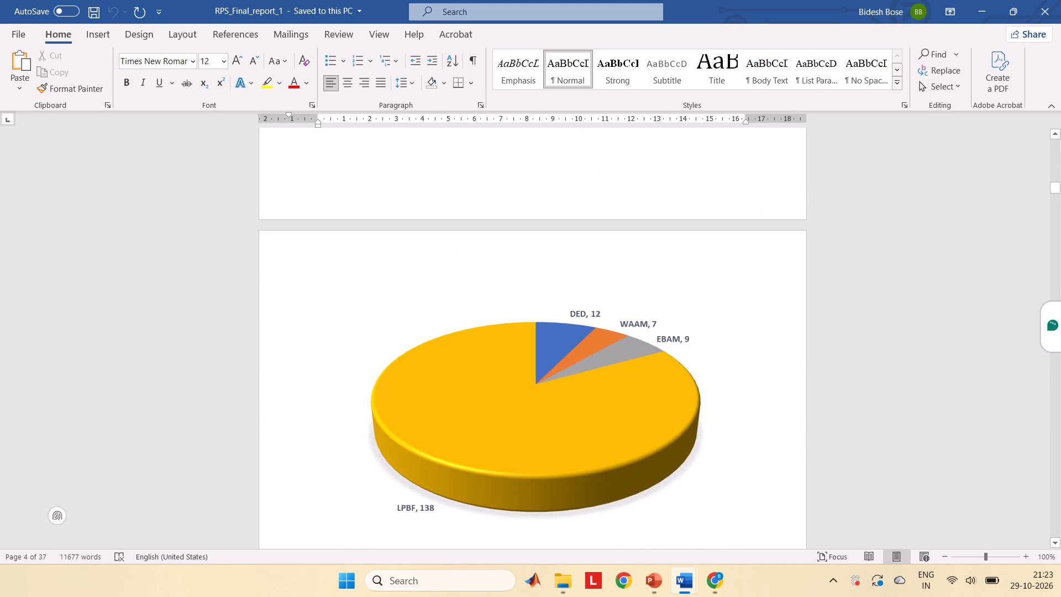
pyautogui.scroll(-5, 749, 327)
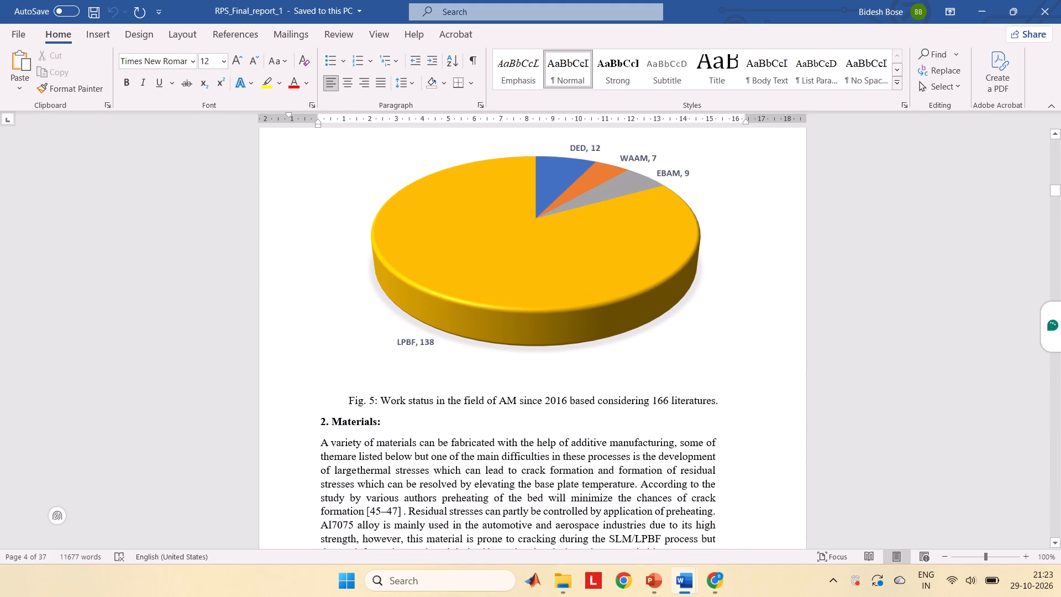
pyautogui.scroll(1, 749, 327)
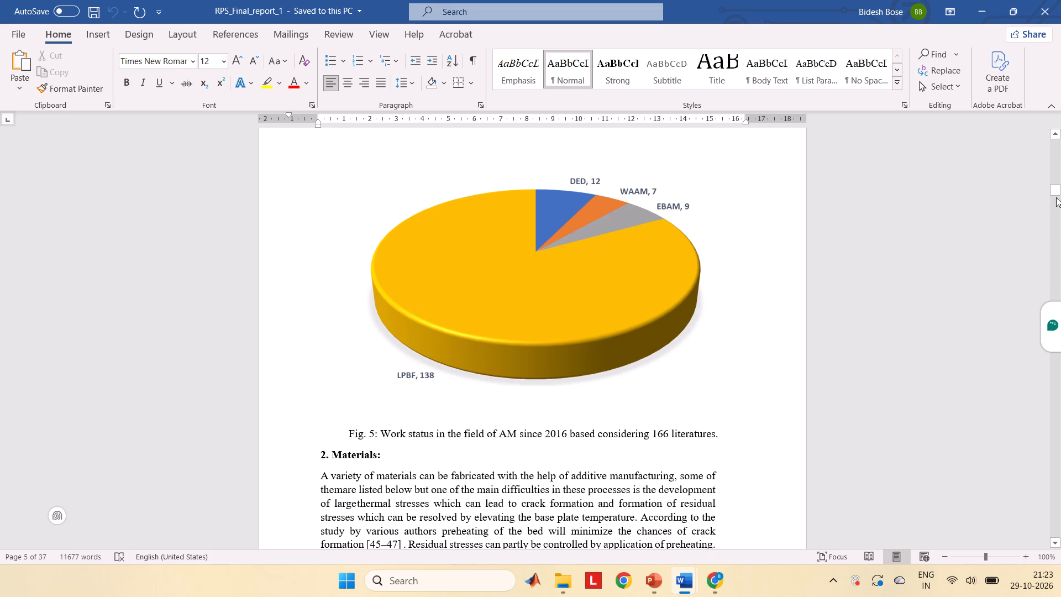
pyautogui.moveTo(1056, 187); pyautogui.dragTo(1051, 143)
pyautogui.click(1051, 143)
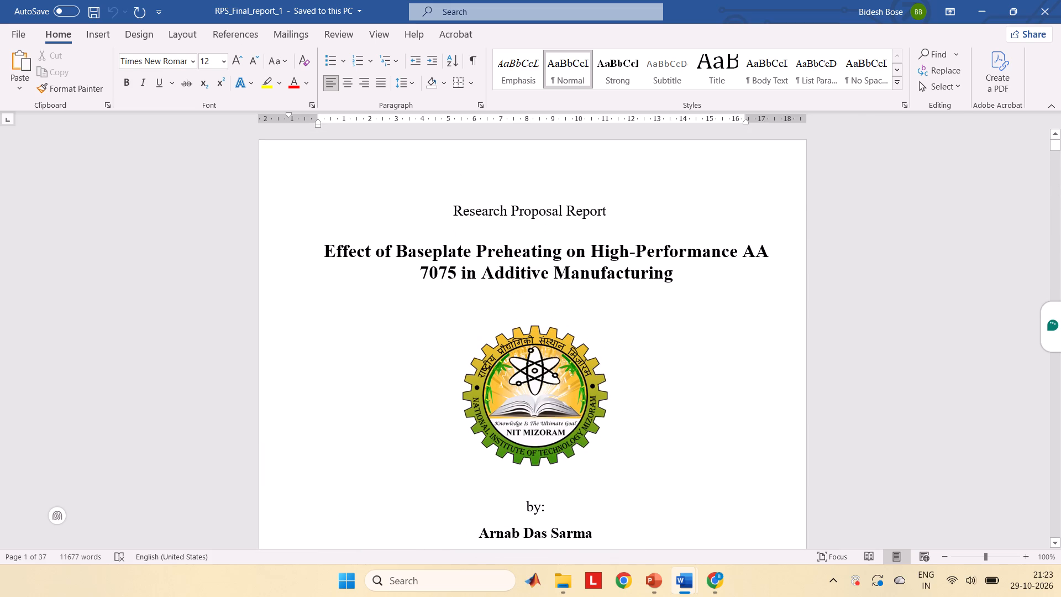
pyautogui.scroll(-5, 870, 234)
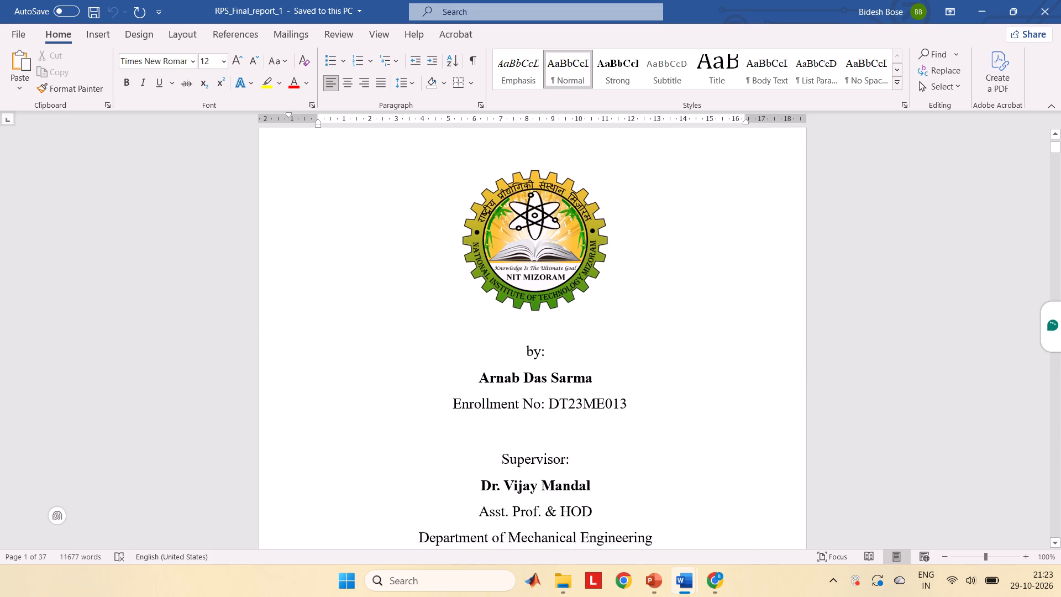
pyautogui.scroll(-17, 870, 234)
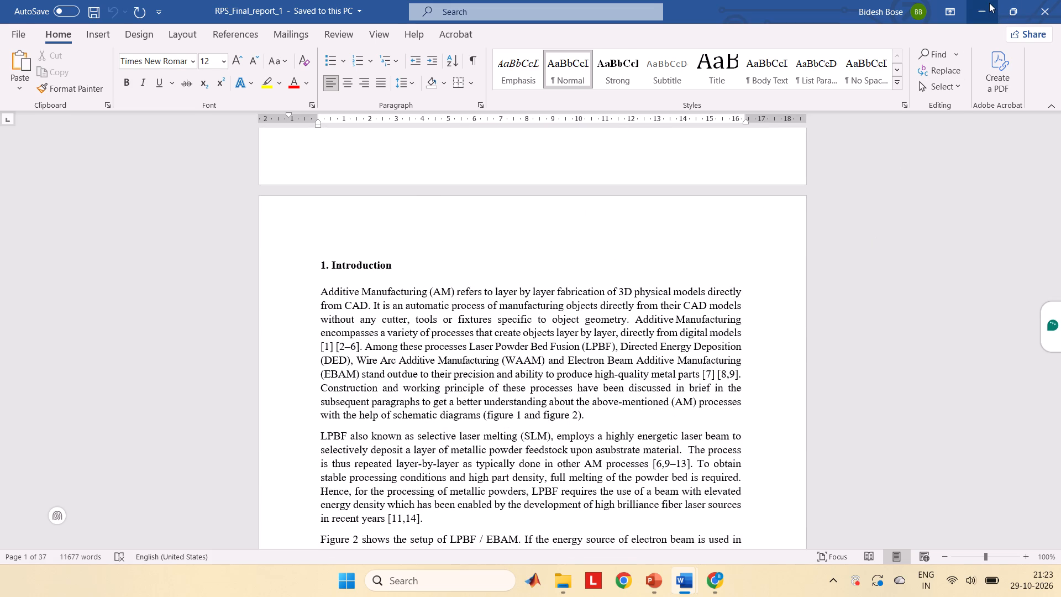
# Return to Document1, change "utilizes" to "utilises" in the LPBF paragraph, and place the cursor after the citation [19,20,21].
pyautogui.click(989, 3)
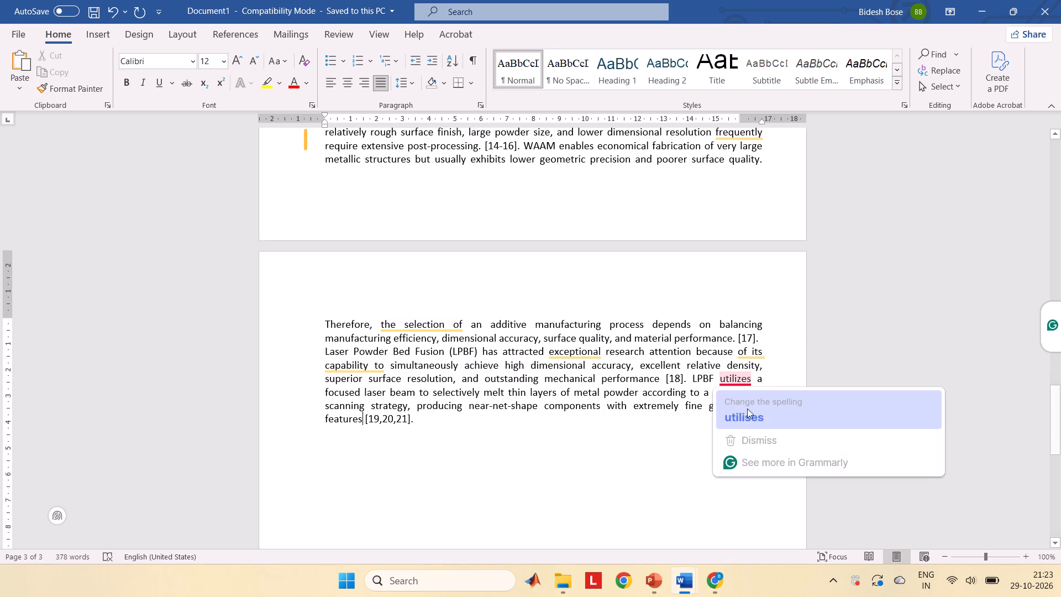
pyautogui.click(754, 425)
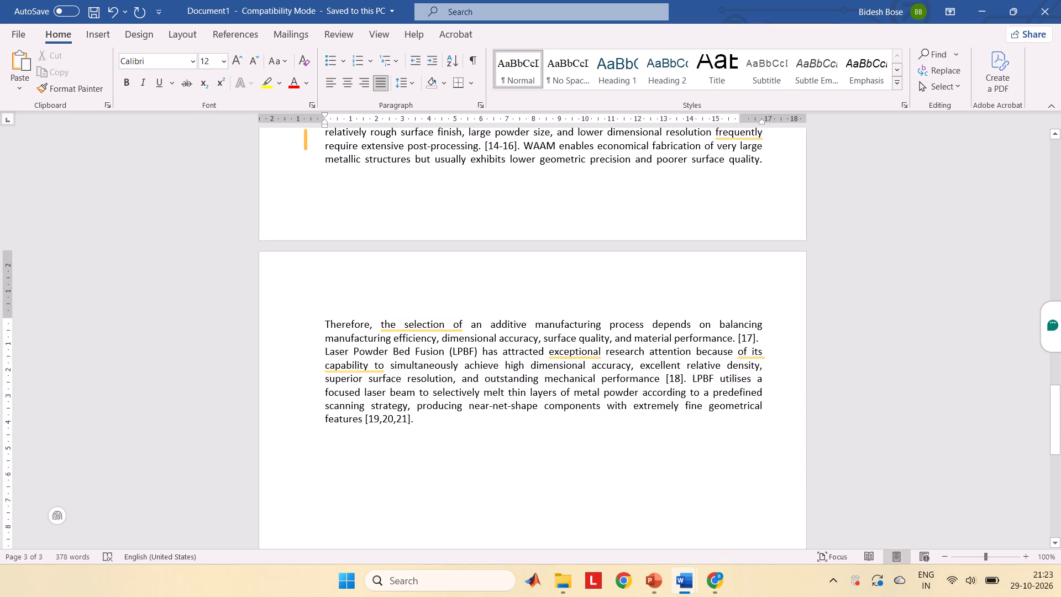
pyautogui.click(428, 426)
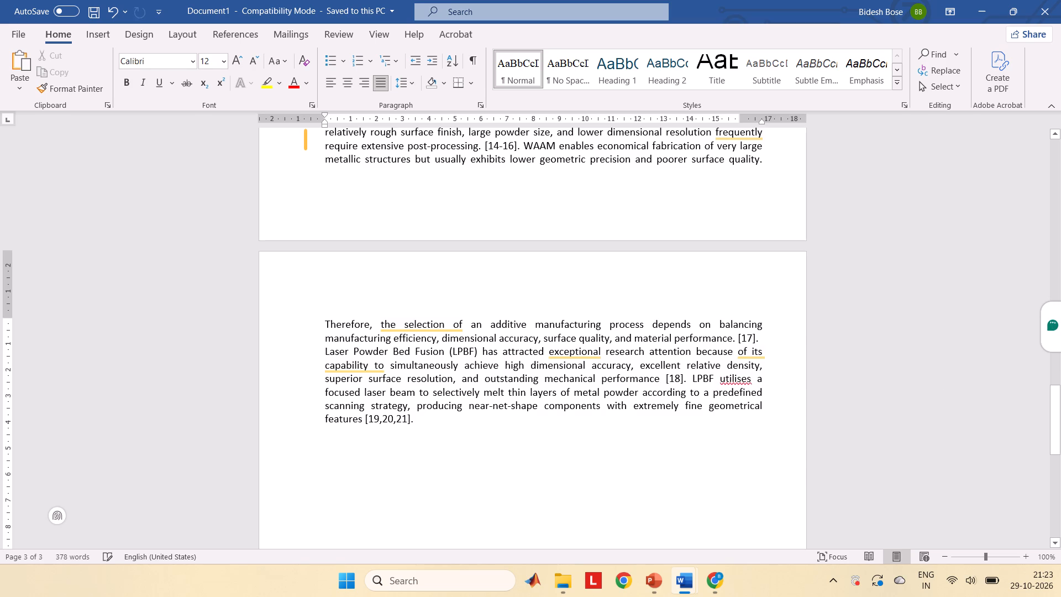
pyautogui.click(428, 420)
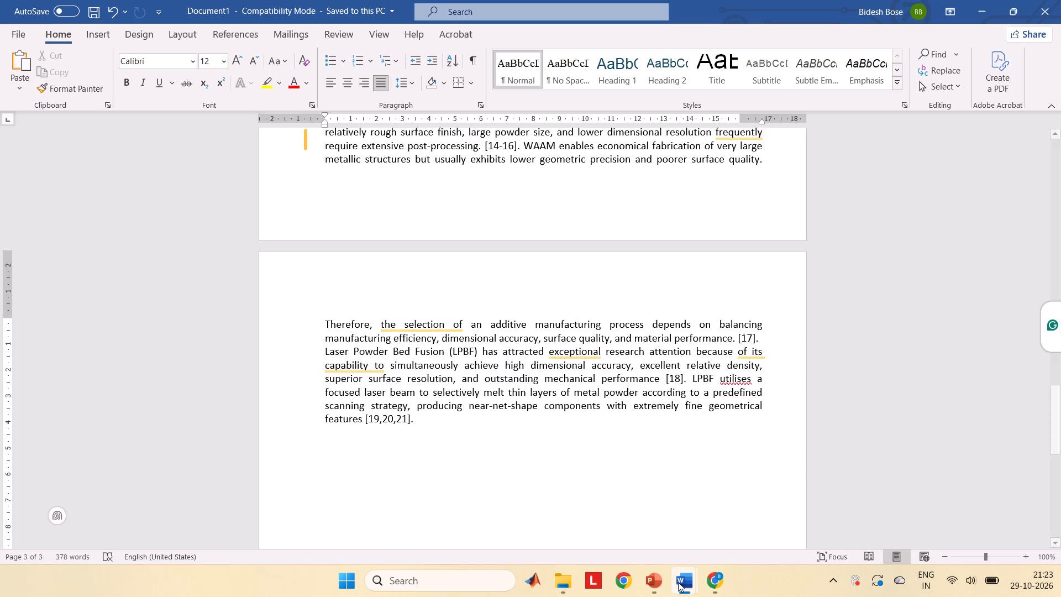
# Switch to RPS_Final_report_1 and examine the Introduction's LPBF, DED and preheating paragraphs with the Fig. 1 process chart and Fig. 2 schematic.
pyautogui.click(678, 583)
pyautogui.click(674, 503)
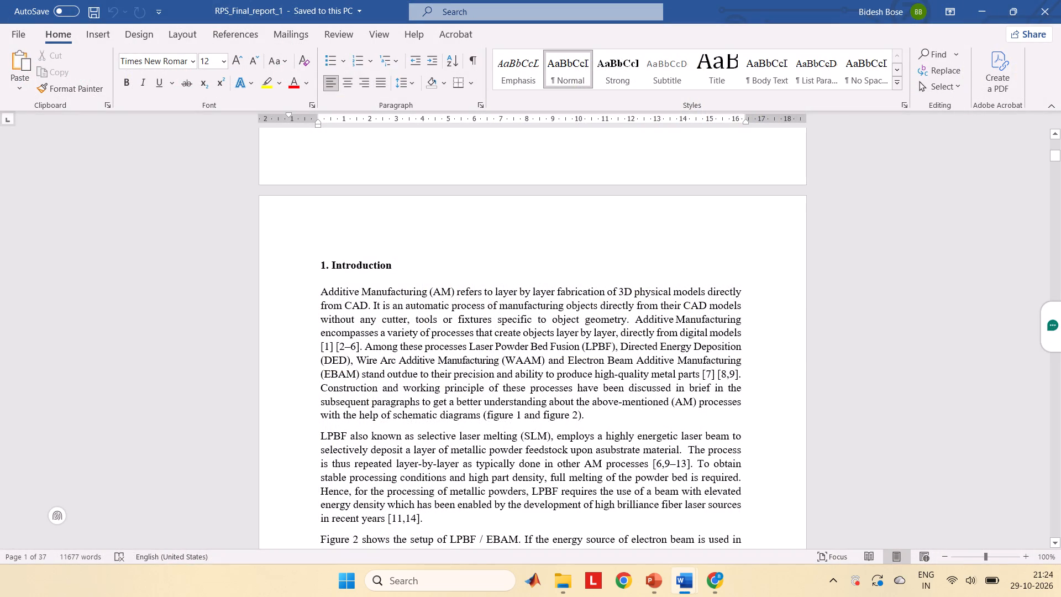
pyautogui.scroll(-3, 809, 349)
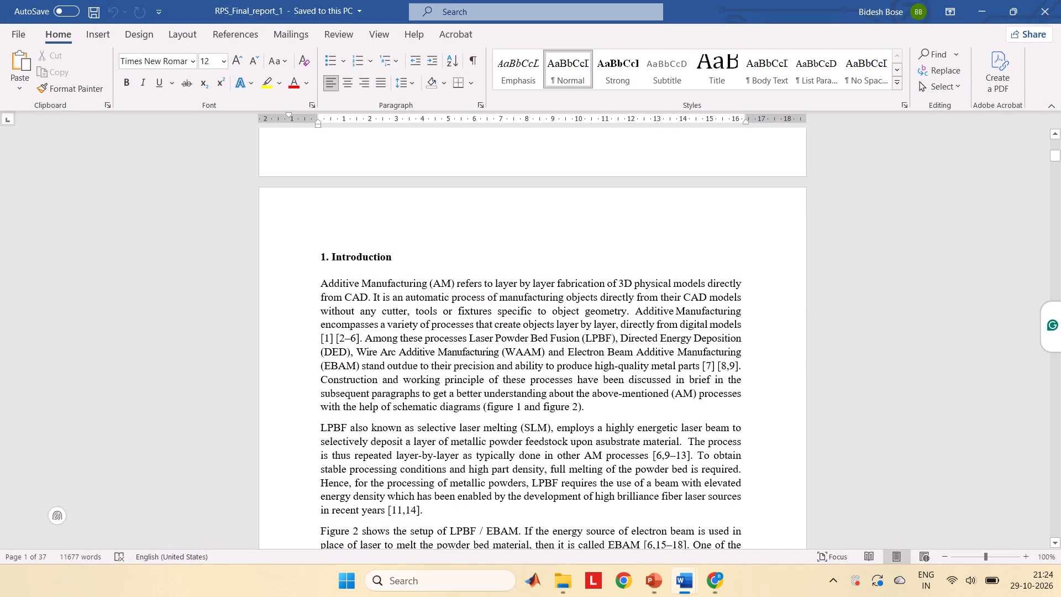
pyautogui.scroll(-20, 809, 349)
pyautogui.scroll(-14, 809, 349)
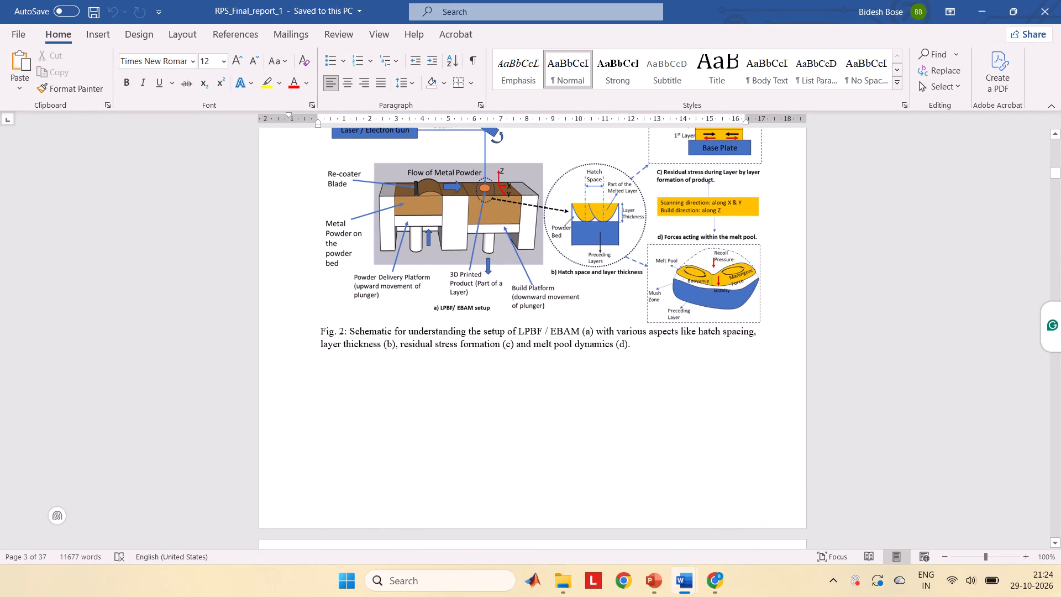
pyautogui.scroll(11, 809, 349)
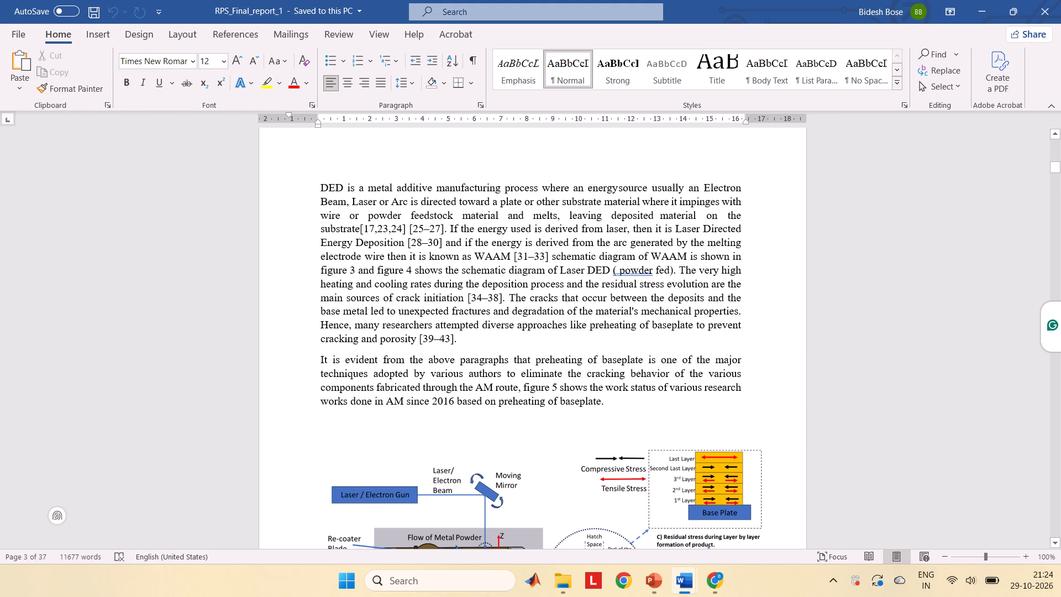
pyautogui.scroll(9, 809, 349)
pyautogui.scroll(-6, 810, 349)
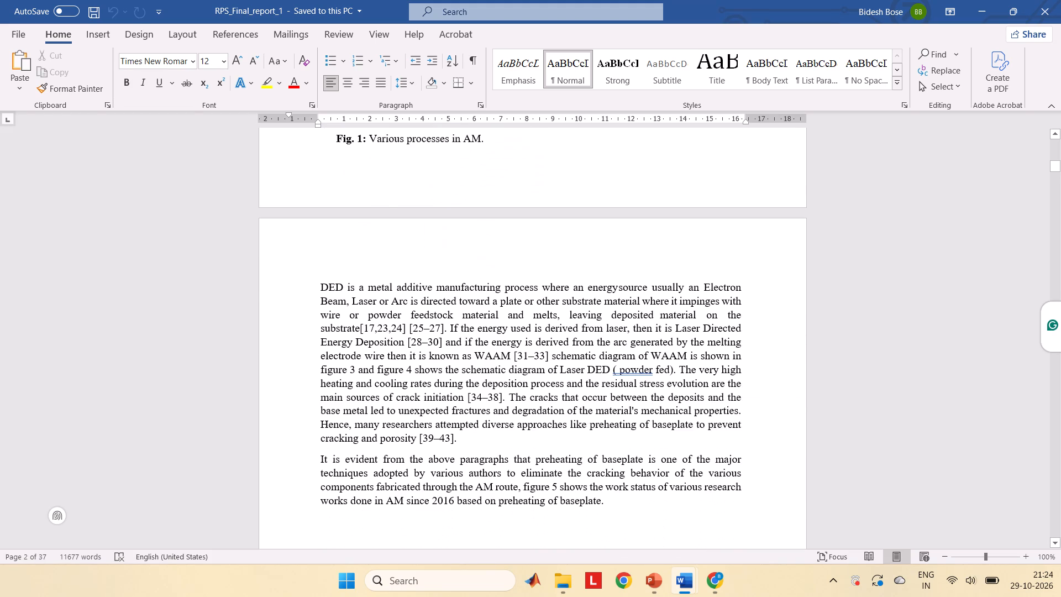
pyautogui.scroll(-2, 810, 349)
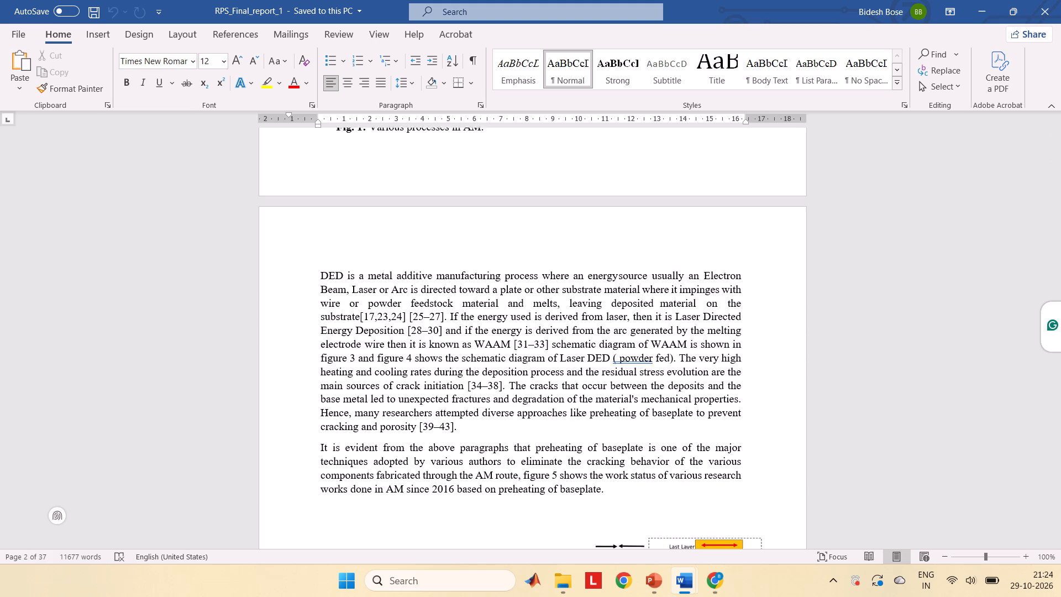
pyautogui.scroll(-7, 810, 349)
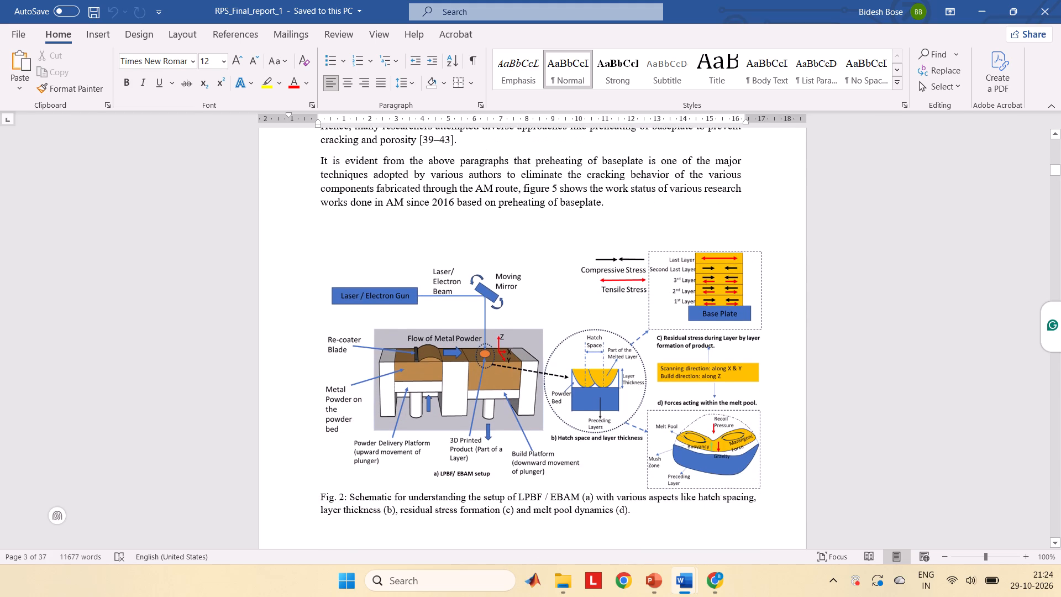
pyautogui.scroll(3, 810, 349)
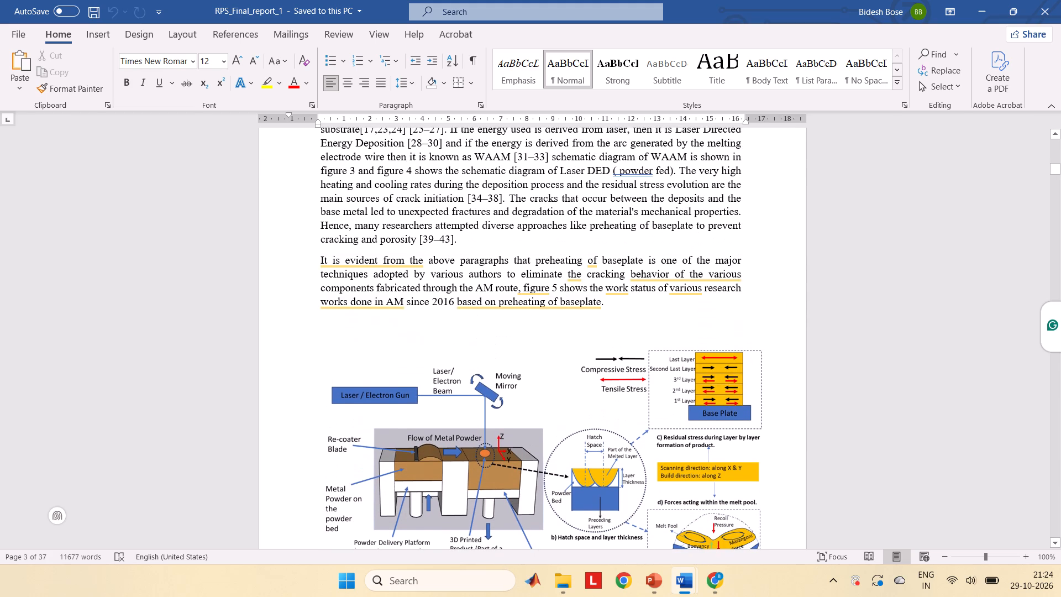
pyautogui.scroll(2, 810, 349)
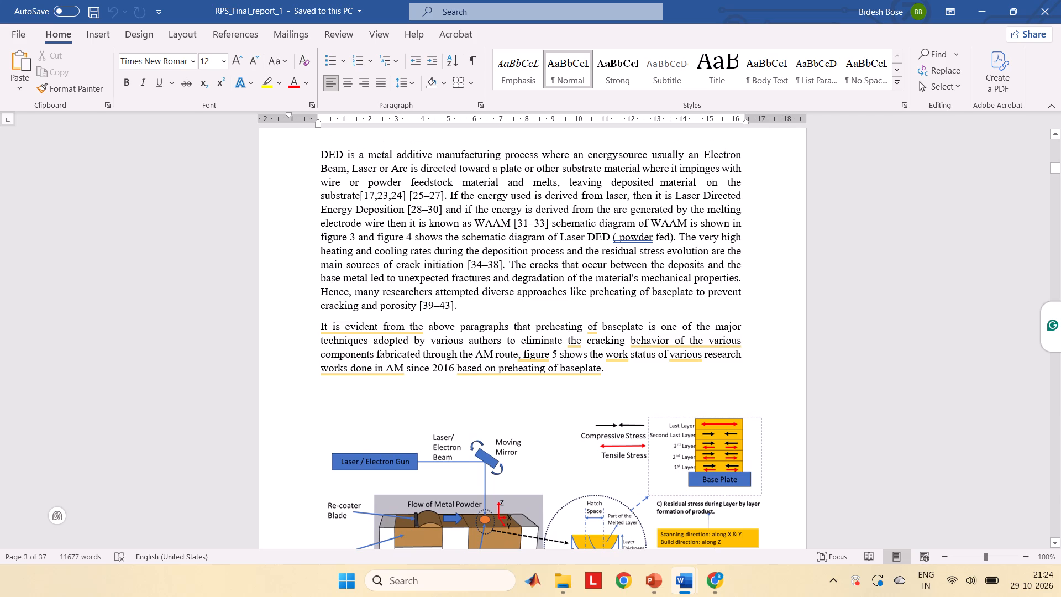
pyautogui.scroll(6, 809, 349)
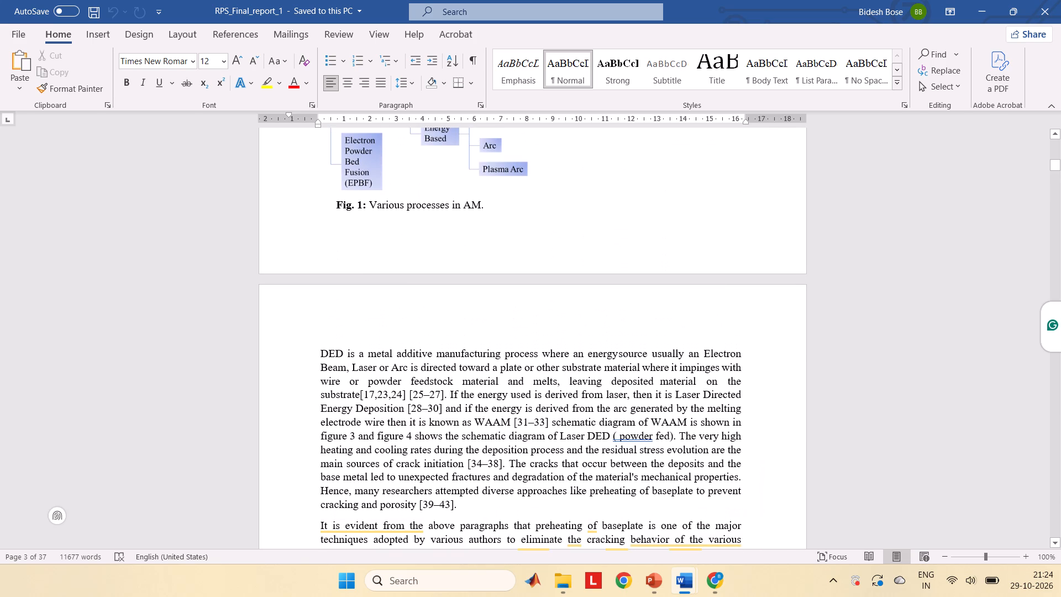
pyautogui.scroll(14, 808, 349)
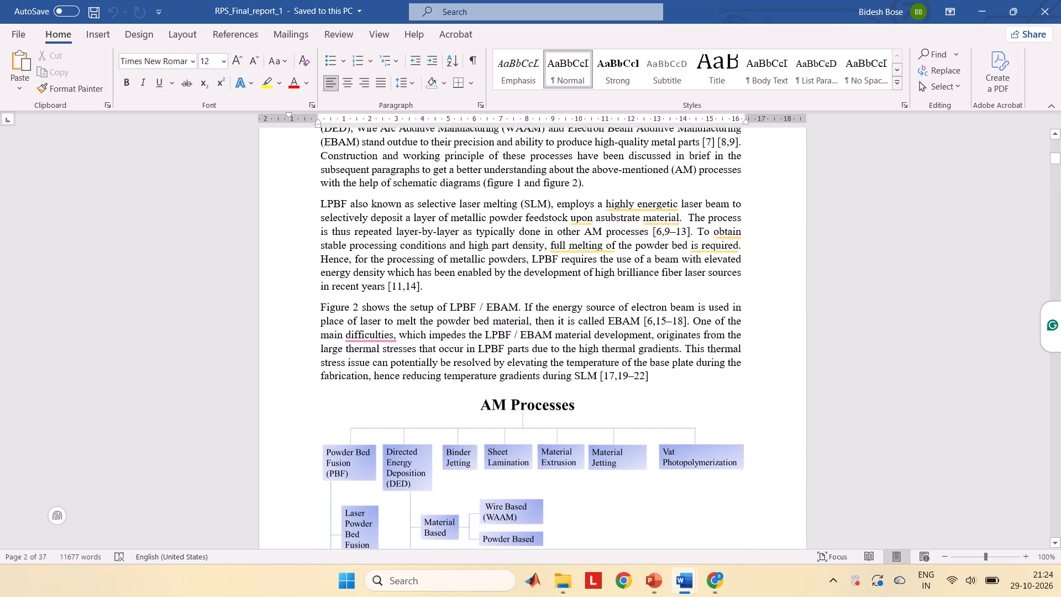
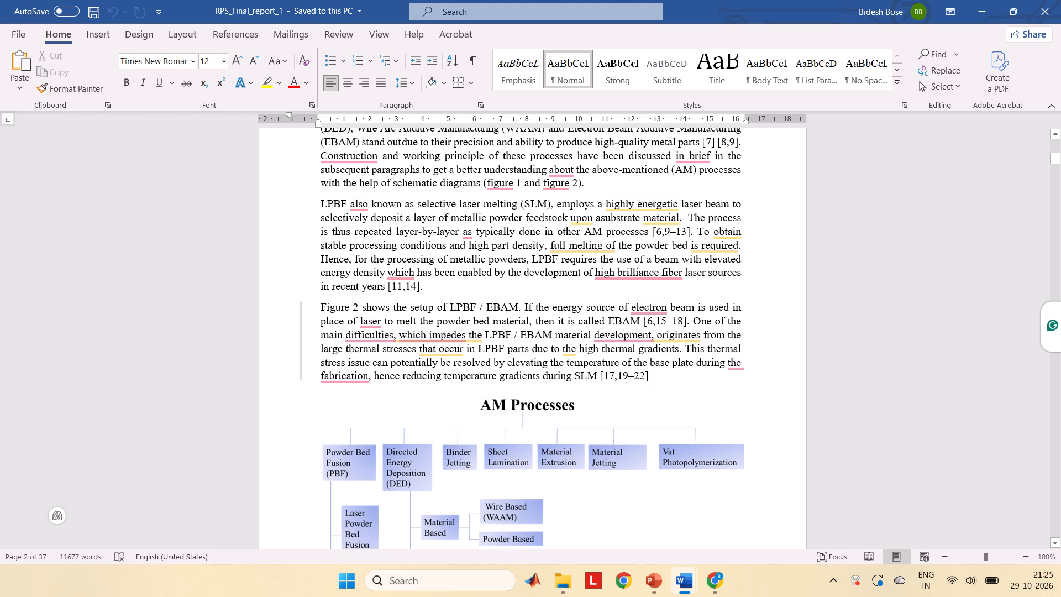
# Copy the "Figure 2 shows the setup of LPBF / EBAM" paragraph from RPS_Final_report_1 and paste it into Document1 after the citation [19,20,21].
pyautogui.moveTo(321, 303); pyautogui.dragTo(500, 358)
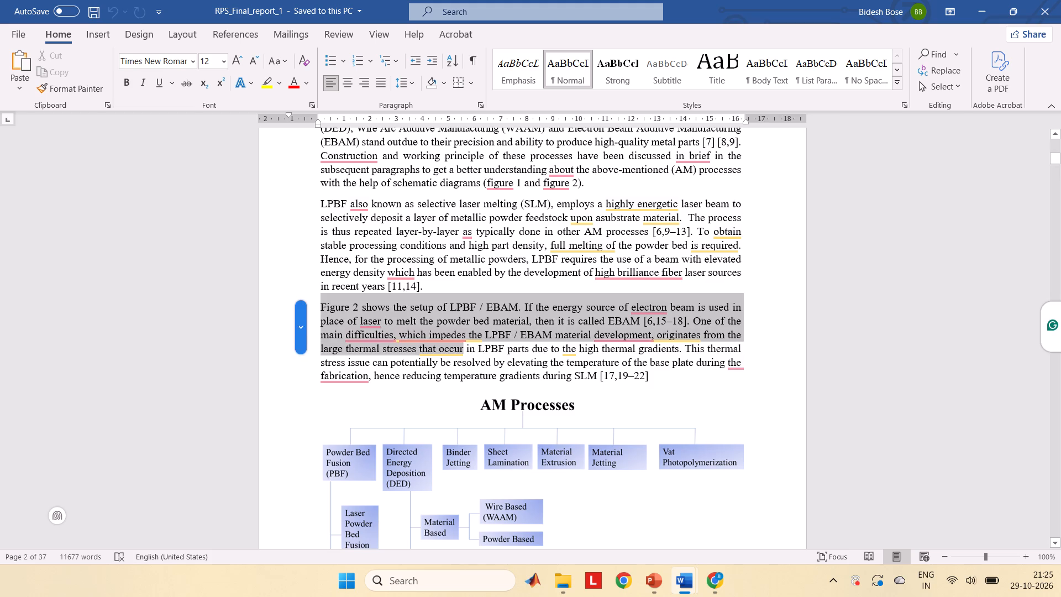
pyautogui.moveTo(500, 358); pyautogui.dragTo(638, 383)
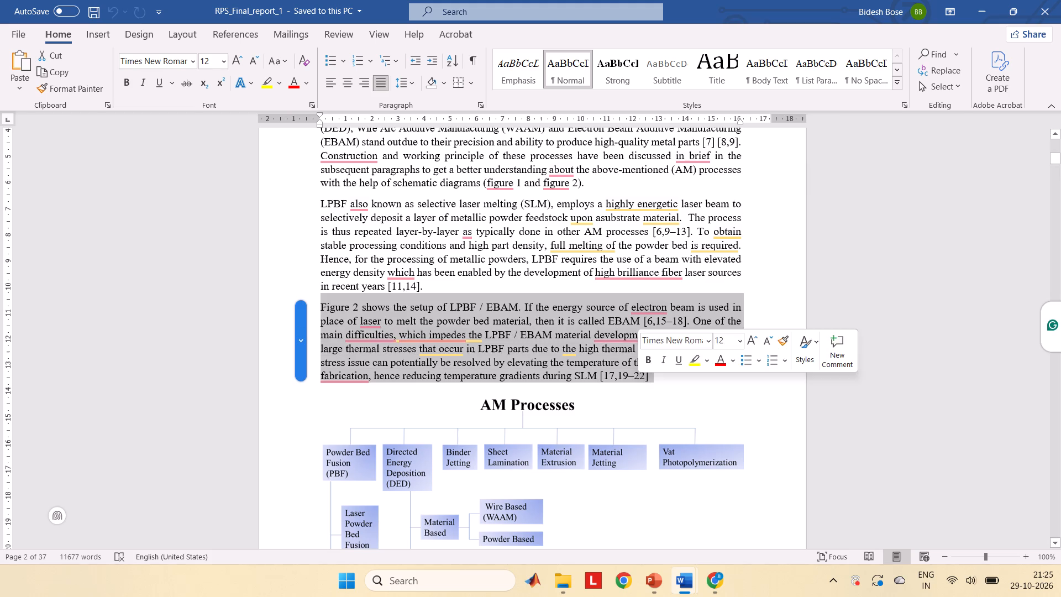
pyautogui.hotkey('ctrl', 'c')
pyautogui.click(981, 11)
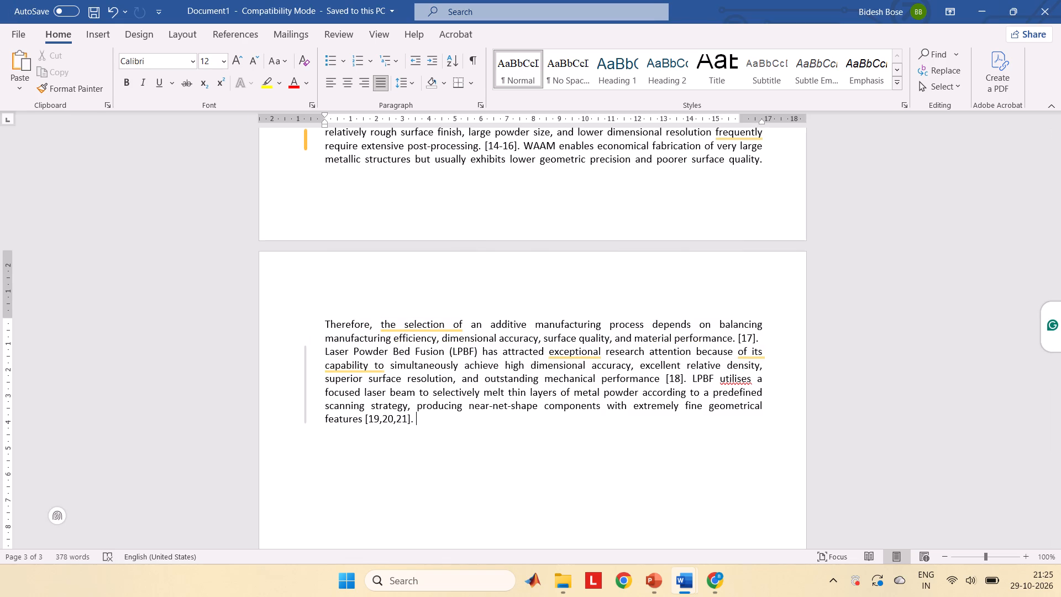
pyautogui.hotkey('ctrl', 'v')
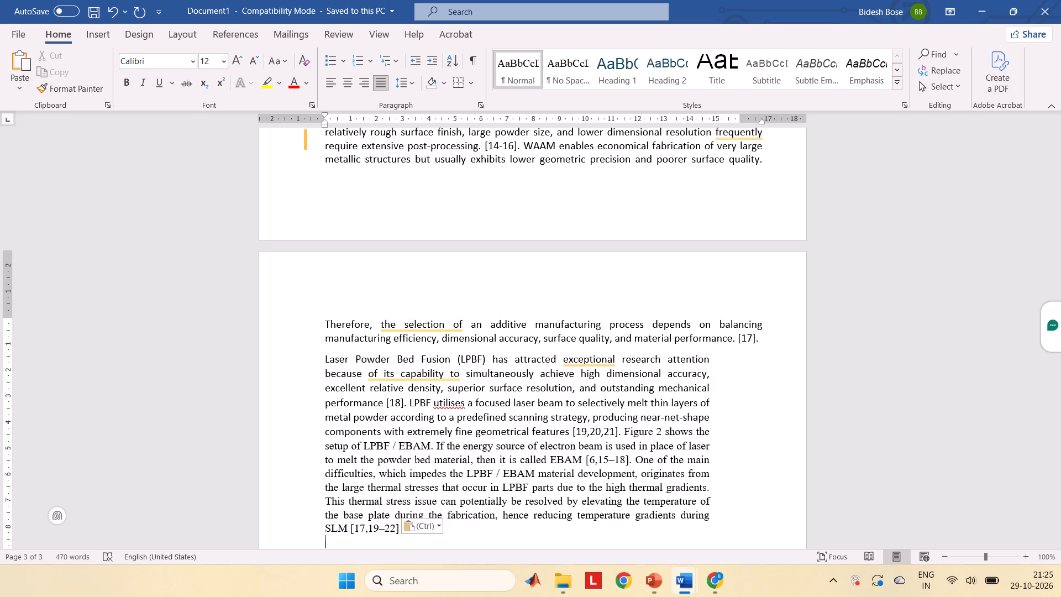
# Replace the citation after "then it is called EBAM" in the pasted text with [22-25].
pyautogui.click(526, 397)
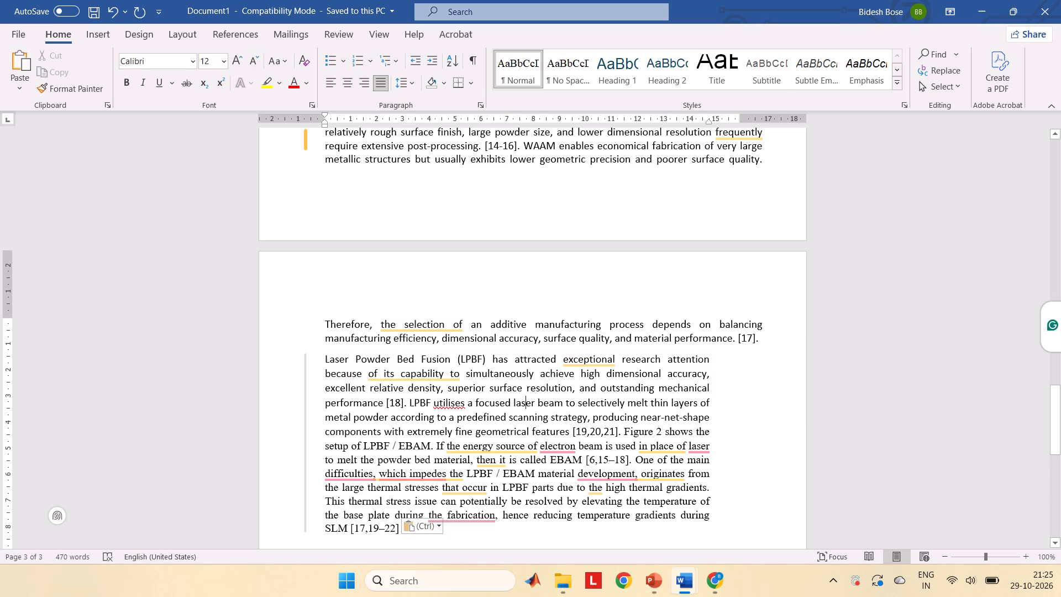
pyautogui.click(631, 459)
pyautogui.press('BackSpace')
pyautogui.press('BackSpace')
pyautogui.press('BackSpace')
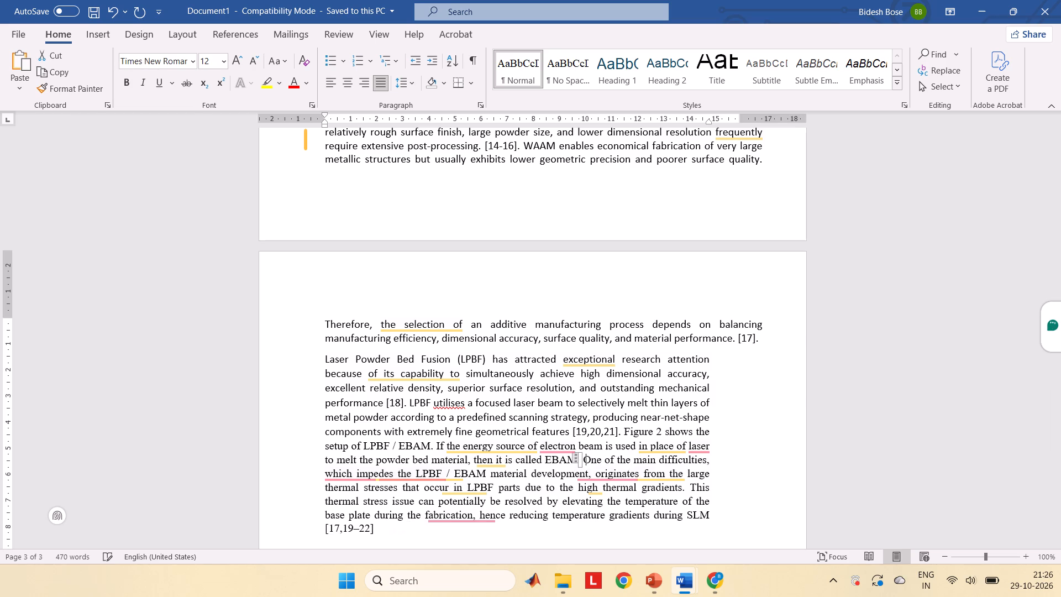
pyautogui.press('BackSpace')
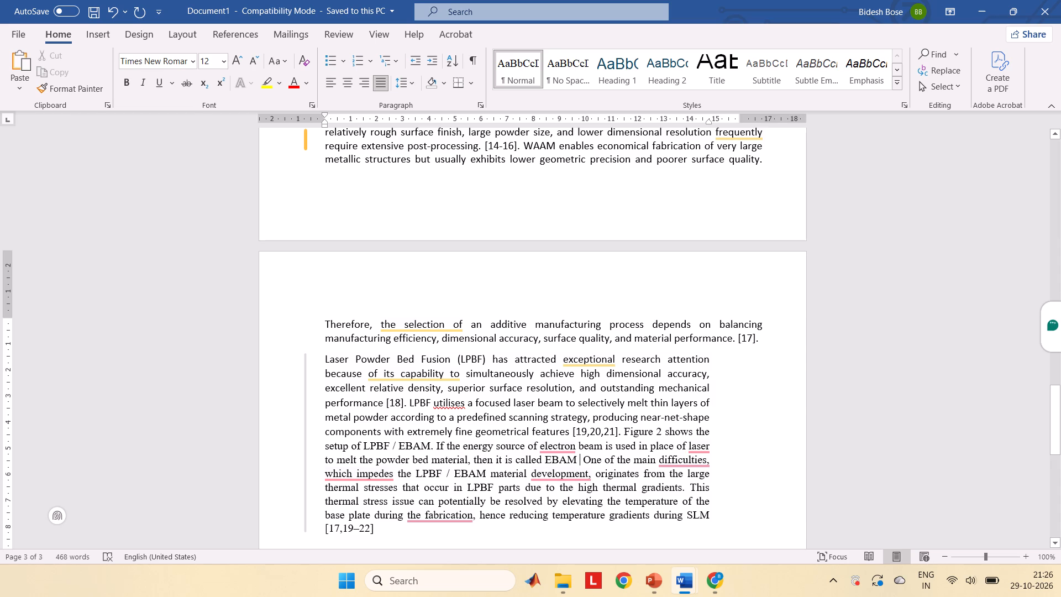
pyautogui.press('BackSpace')
pyautogui.press('.')
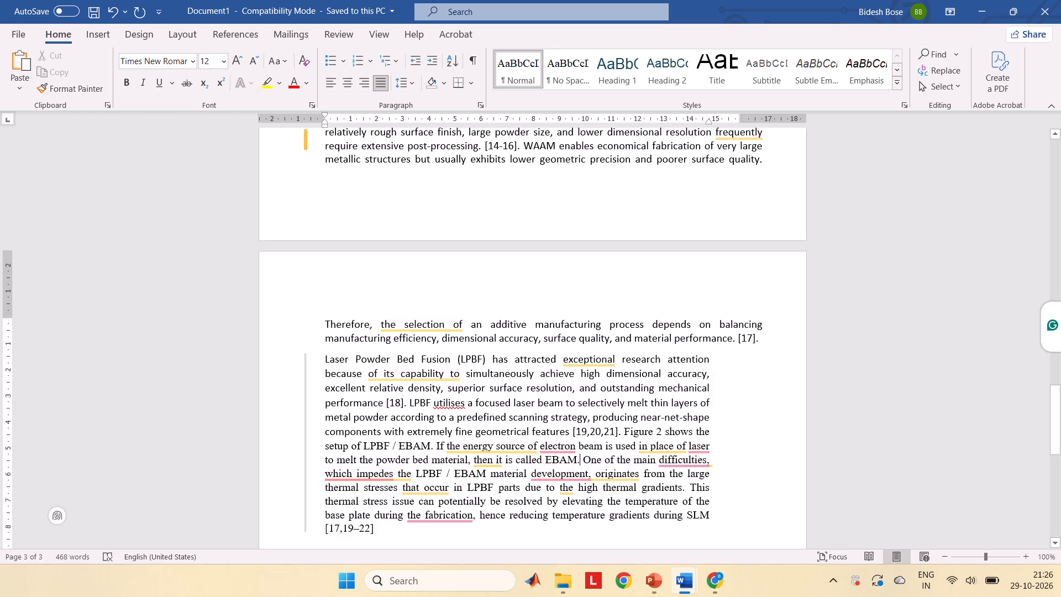
pyautogui.press('BackSpace')
pyautogui.press('space')
pyautogui.write('[')
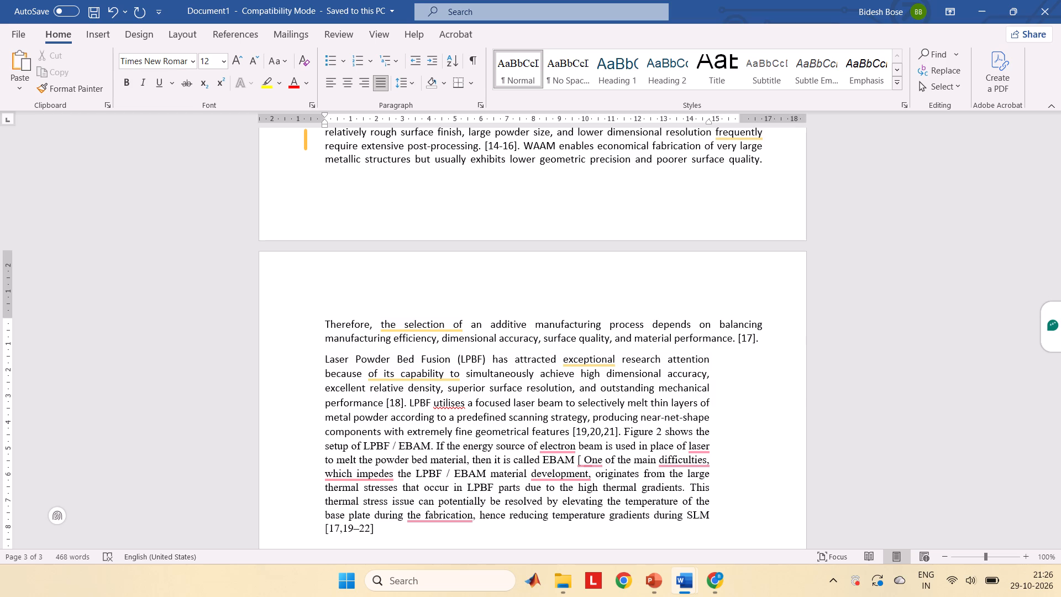
pyautogui.write('22')
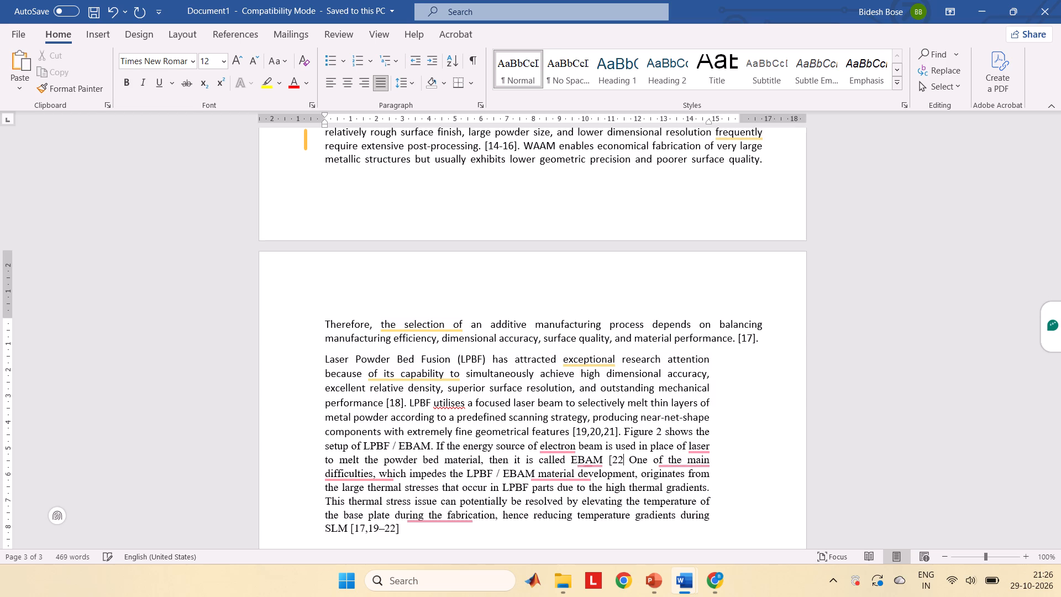
pyautogui.press('-')
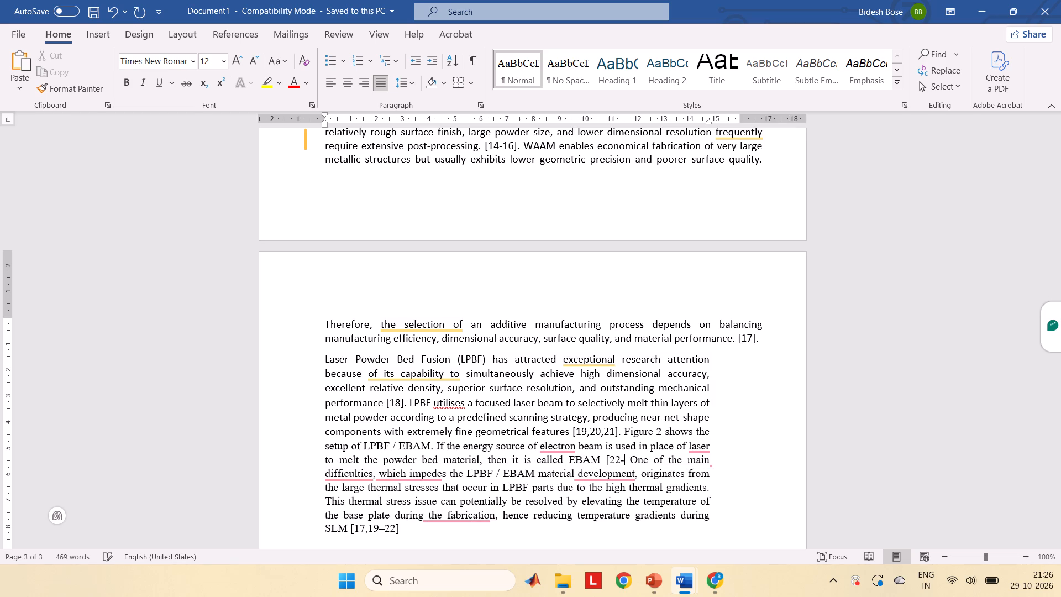
pyautogui.write('25')
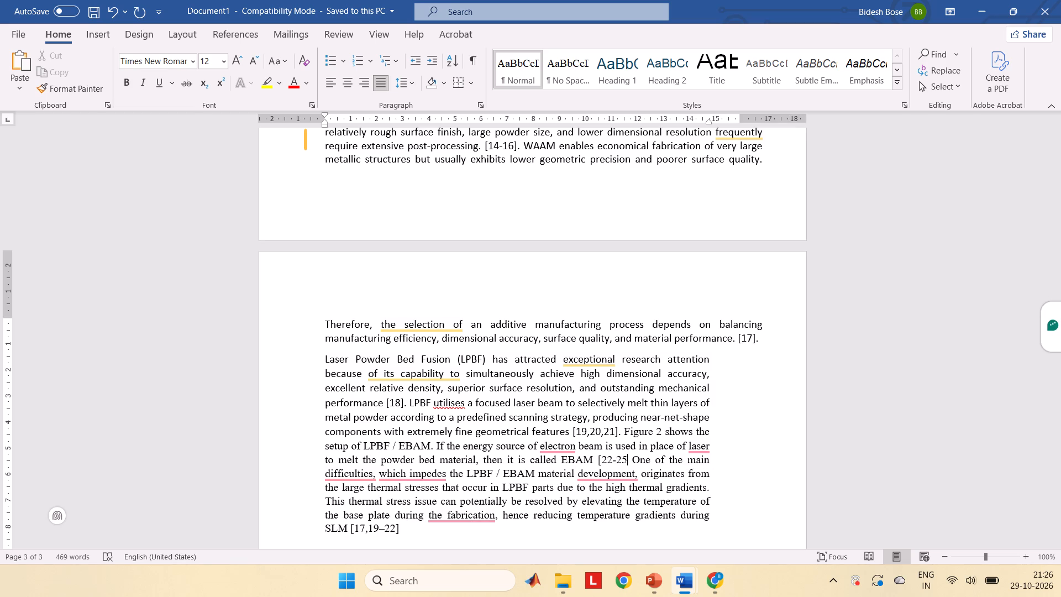
pyautogui.press(']')
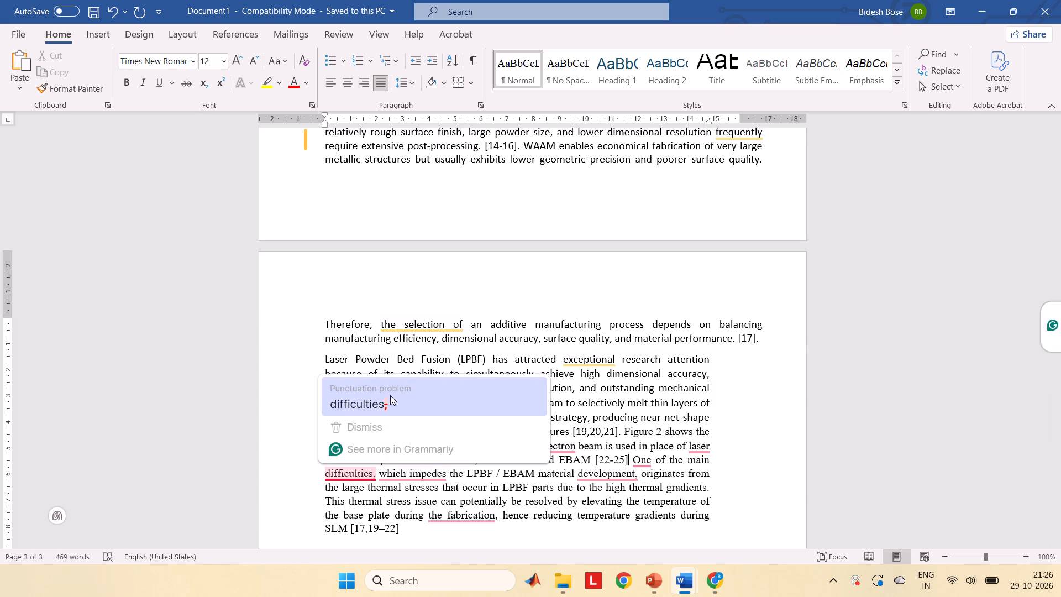
# Accept the grammar suggestions that remove the commas after "difficulties" and "development" and change "which impedes" to "that impedes".
pyautogui.click(390, 395)
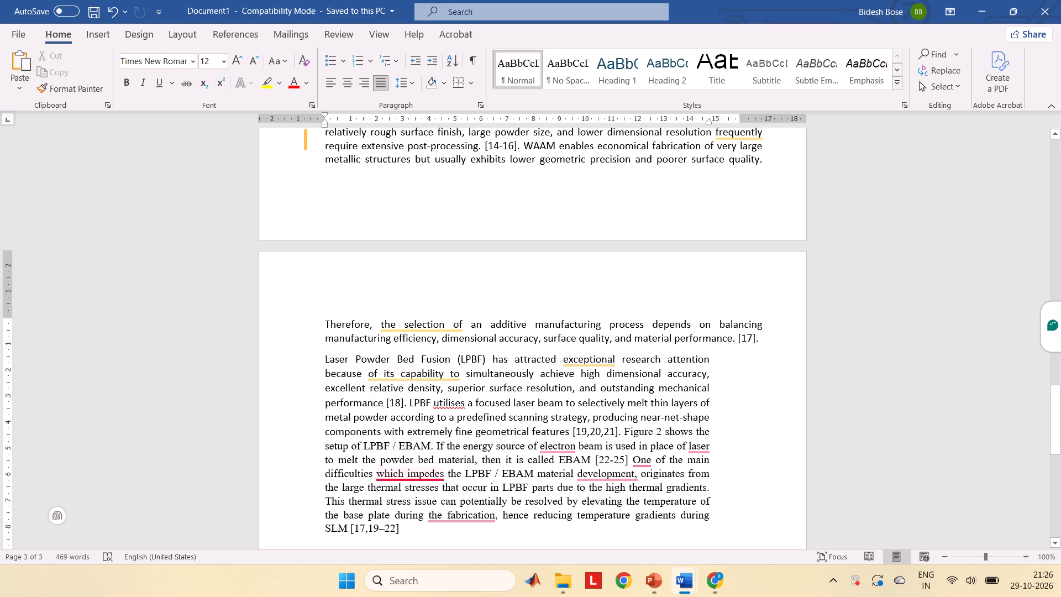
pyautogui.click(438, 402)
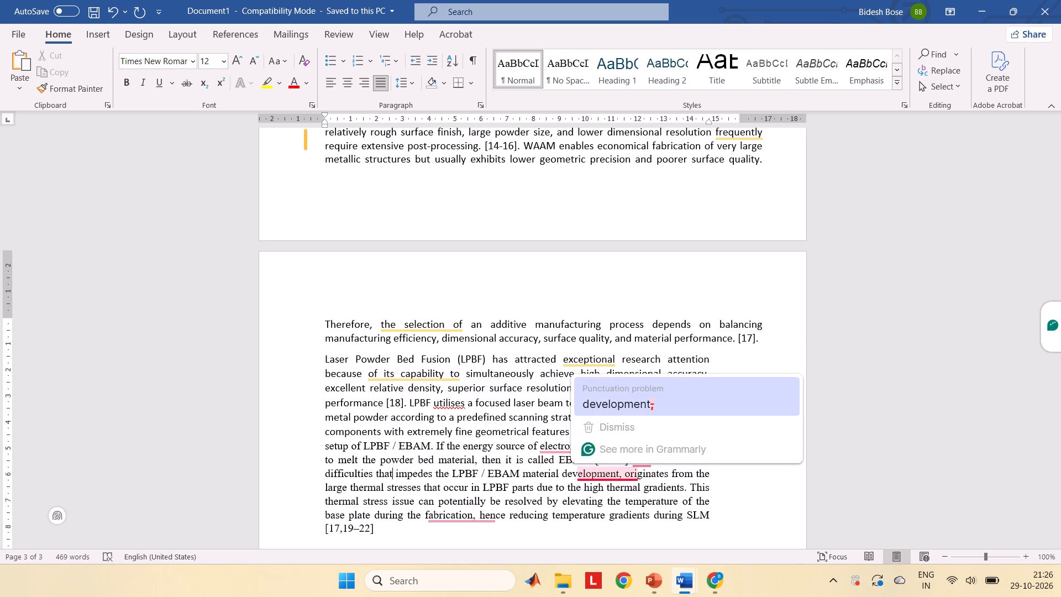
pyautogui.click(615, 406)
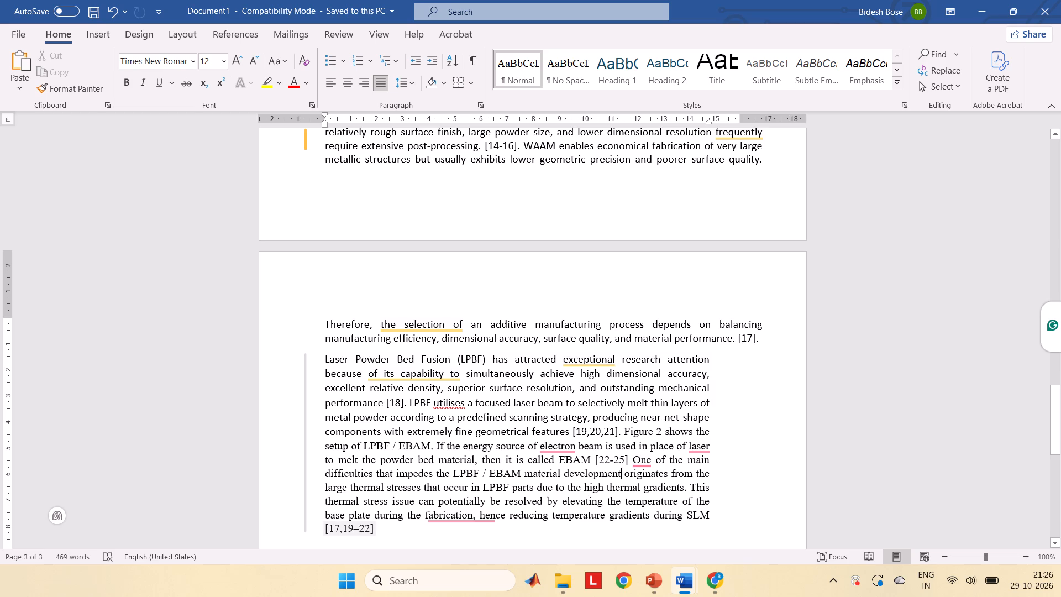
# Renumber the citation after "temperature gradients during SLM" at the end of the LPBF paragraph to [26,28–30].
pyautogui.click(338, 528)
pyautogui.press('BackSpace')
pyautogui.press('BackSpace')
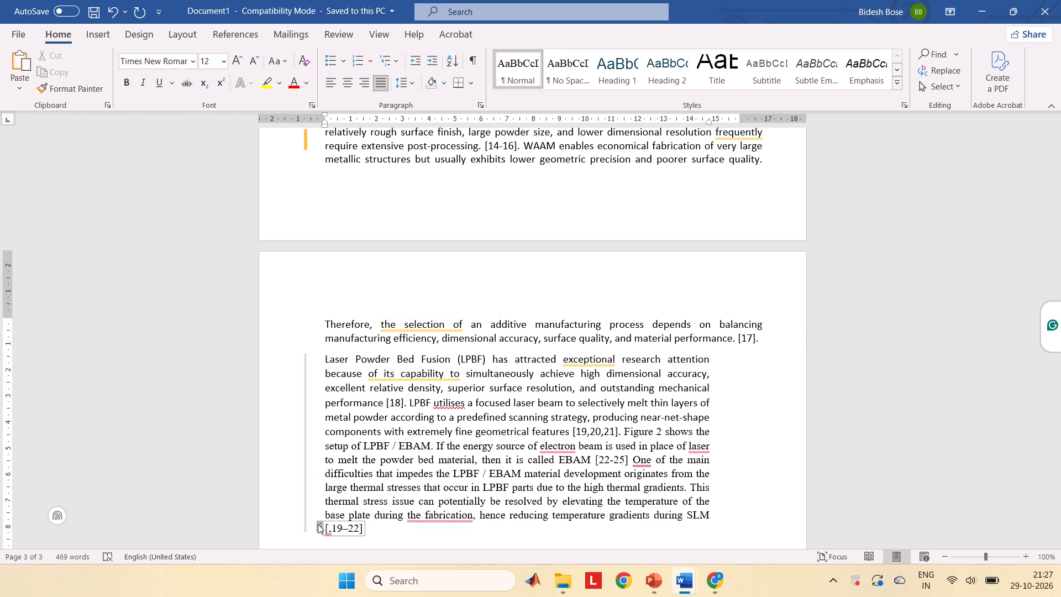
pyautogui.click(318, 524)
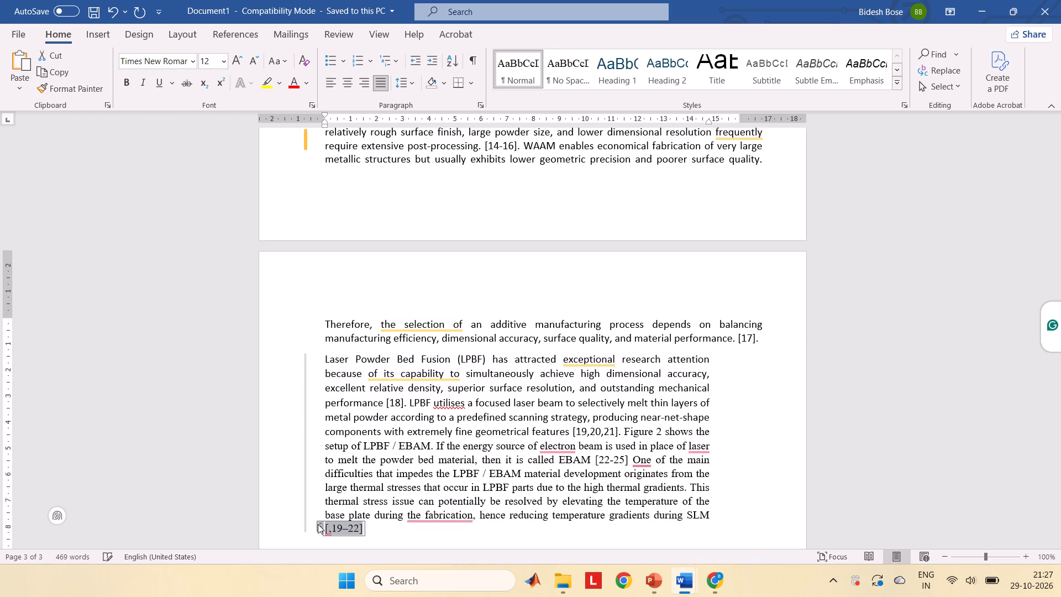
pyautogui.click(301, 514)
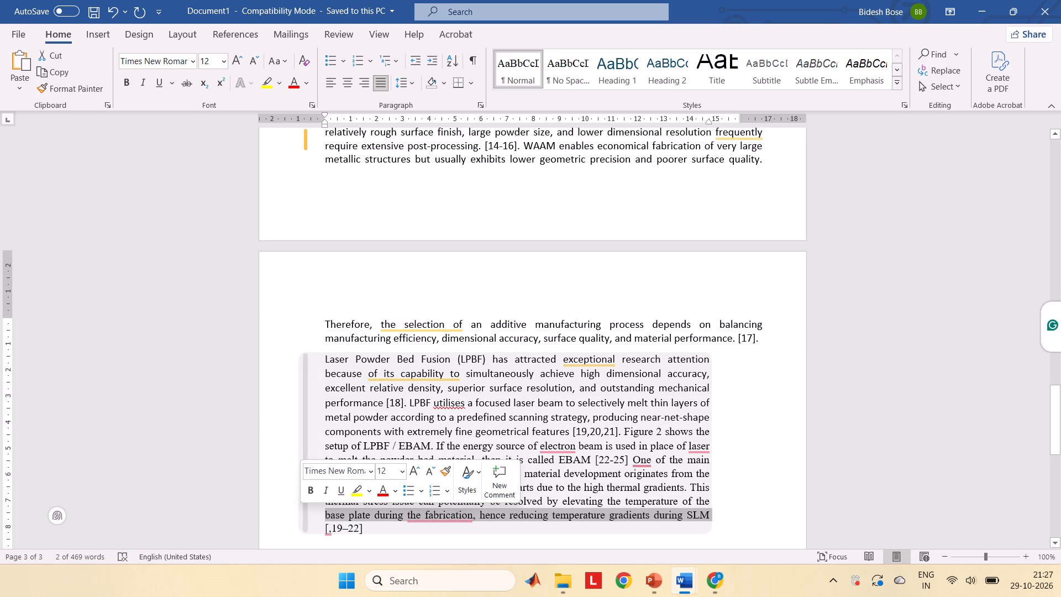
pyautogui.click(329, 527)
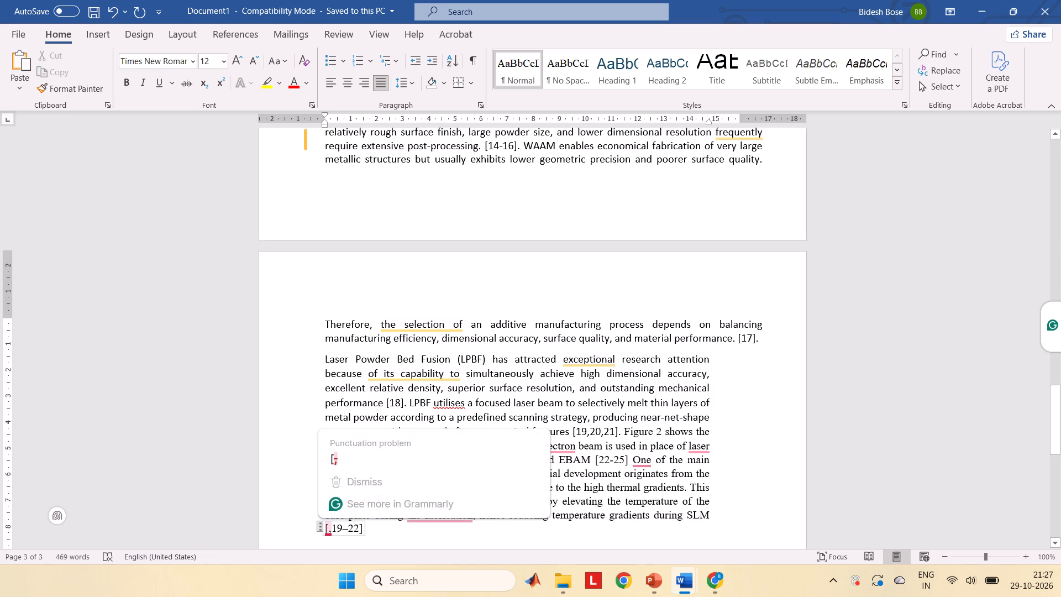
pyautogui.write('26')
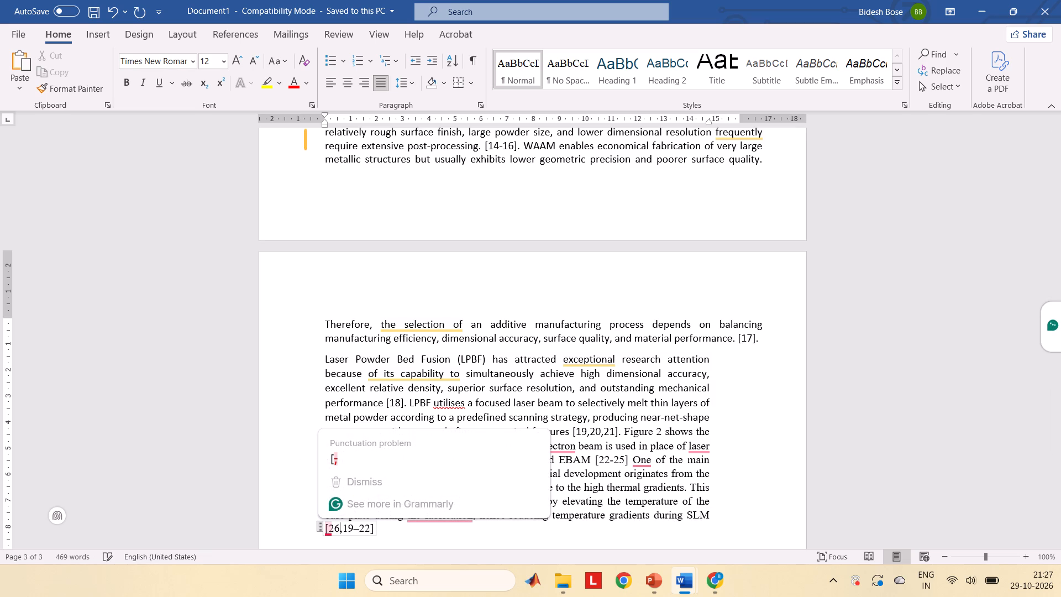
pyautogui.press('Right')
pyautogui.press('Right')
pyautogui.press('Right')
pyautogui.press('BackSpace')
pyautogui.press('BackSpace')
pyautogui.write('28')
pyautogui.press('Right')
pyautogui.press('Right')
pyautogui.press('Right')
pyautogui.press('BackSpace')
pyautogui.press('BackSpace')
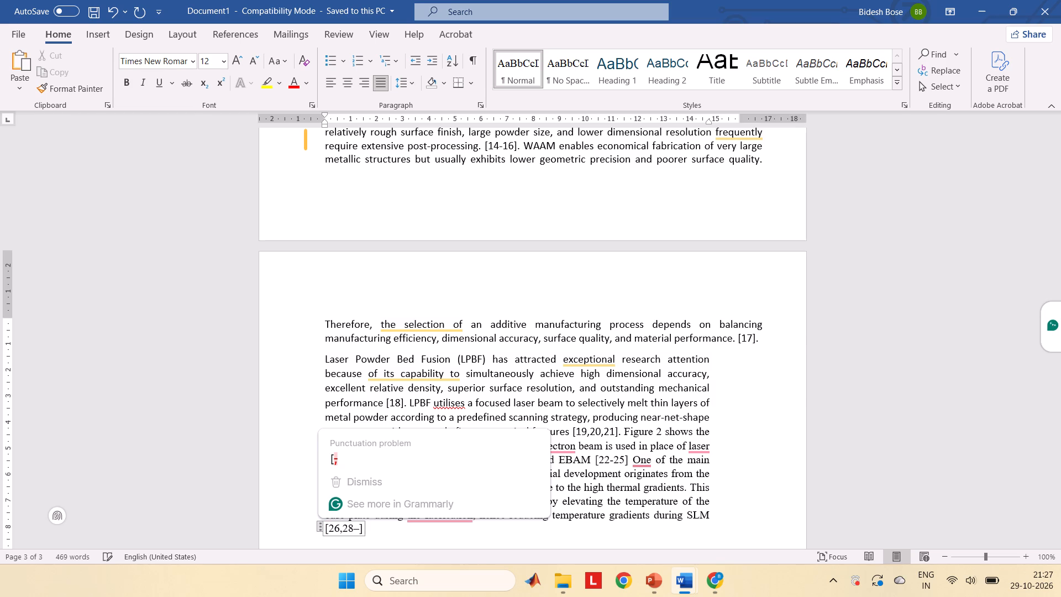
pyautogui.write('30')
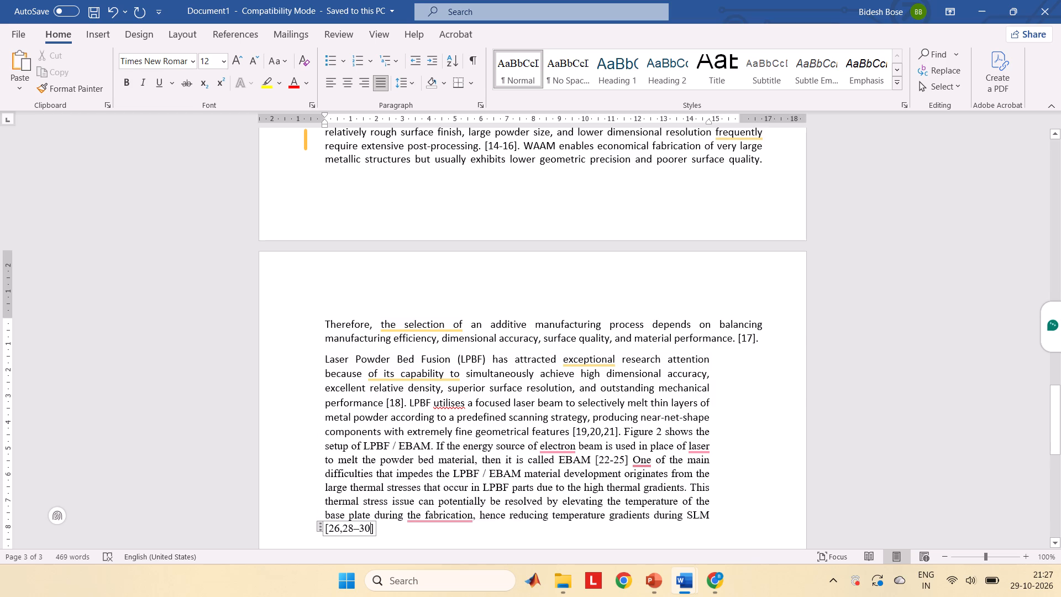
# Widen the LPBF paragraph by moving its right indent outward to about the 17 cm mark.
pyautogui.click(879, 409)
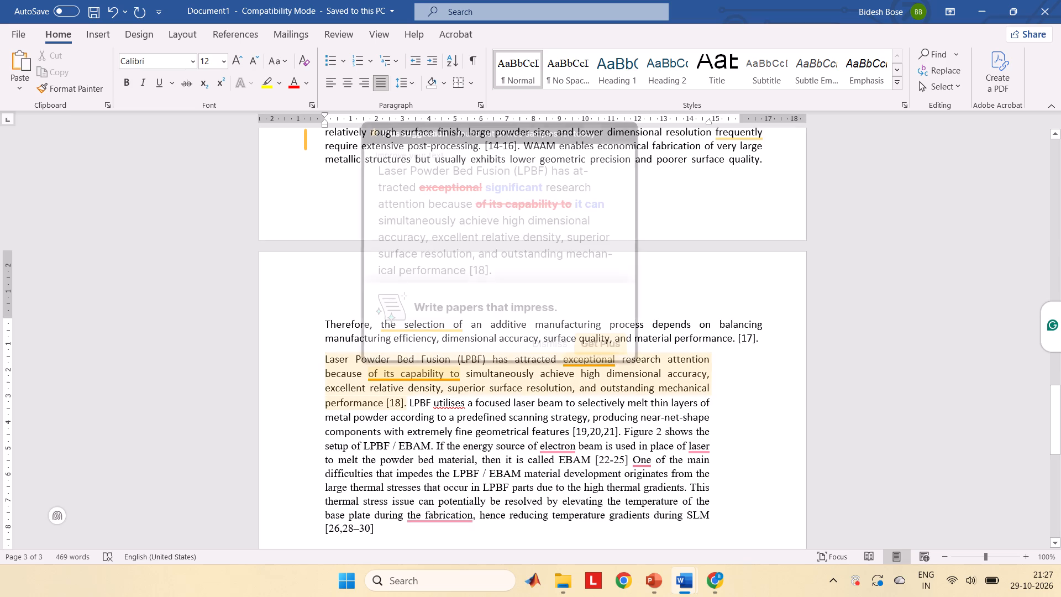
pyautogui.scroll(5, 775, 389)
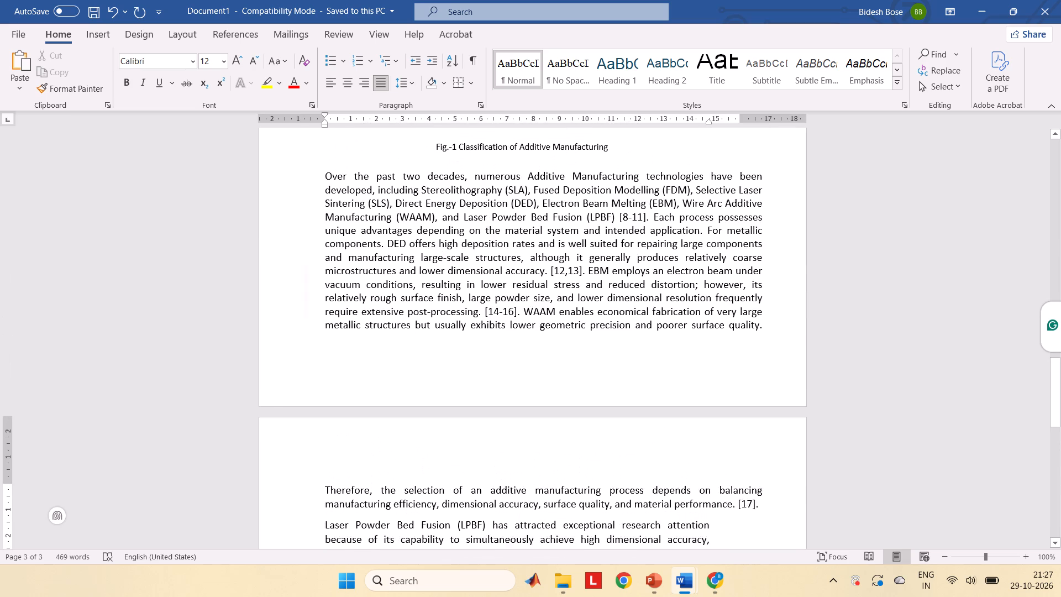
pyautogui.scroll(-3, 775, 389)
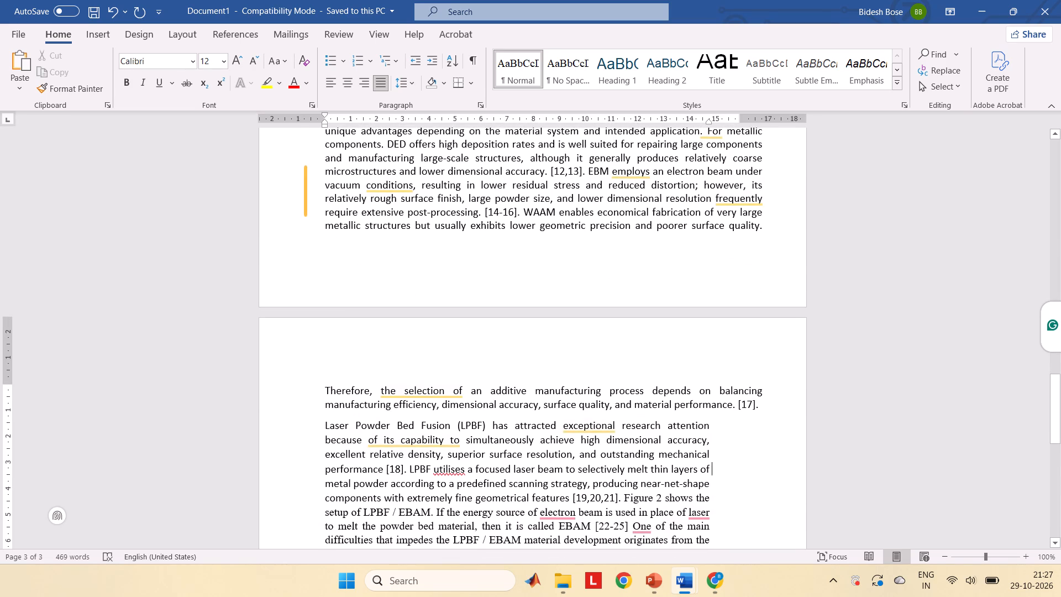
pyautogui.moveTo(710, 121); pyautogui.dragTo(763, 132)
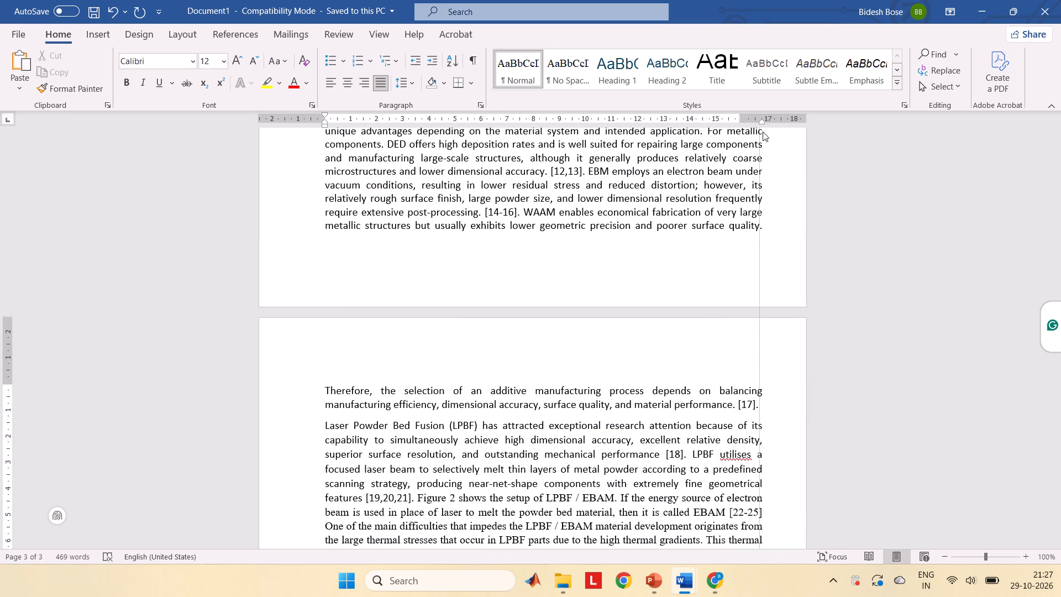
pyautogui.moveTo(763, 132); pyautogui.dragTo(767, 137)
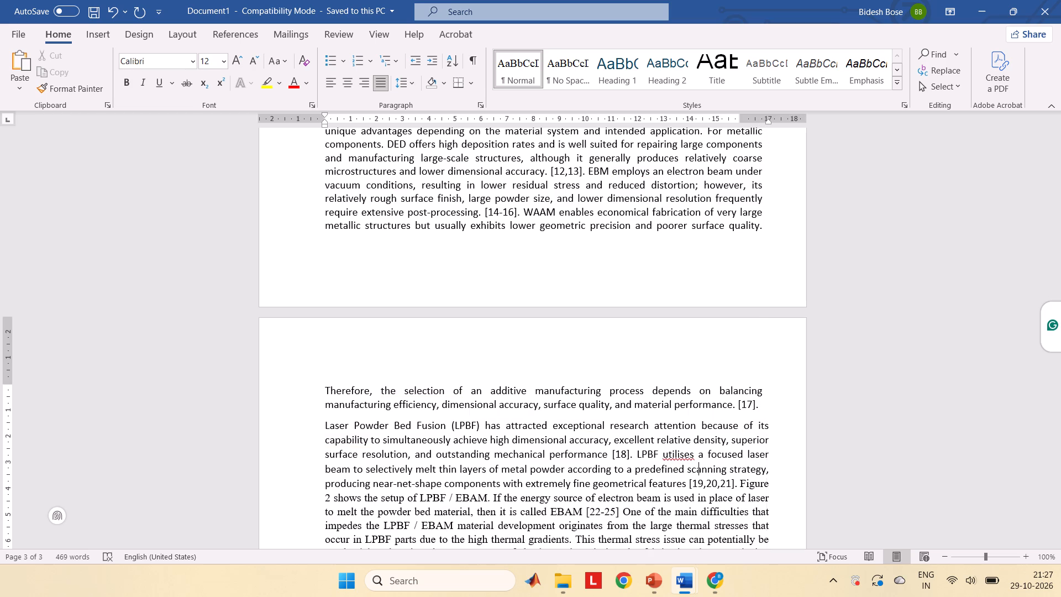
pyautogui.click(844, 253)
pyautogui.scroll(-2, 839, 345)
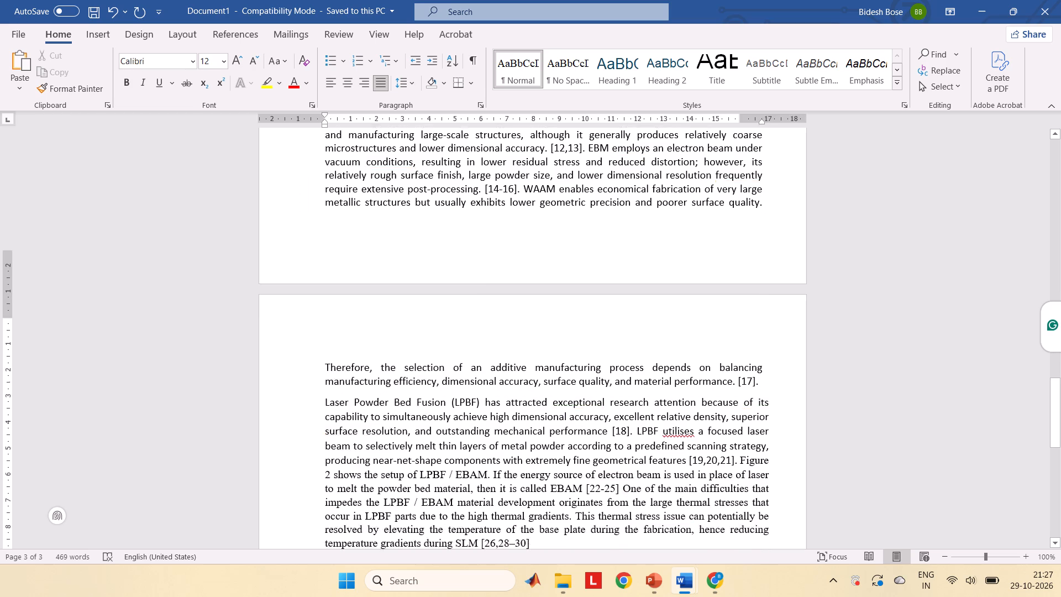
pyautogui.scroll(-2, 839, 345)
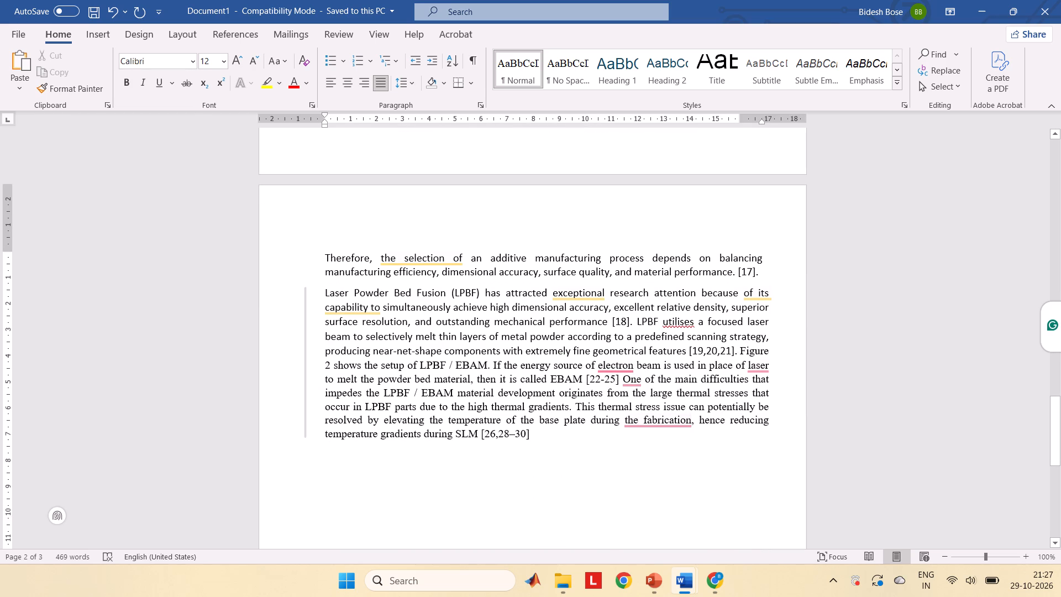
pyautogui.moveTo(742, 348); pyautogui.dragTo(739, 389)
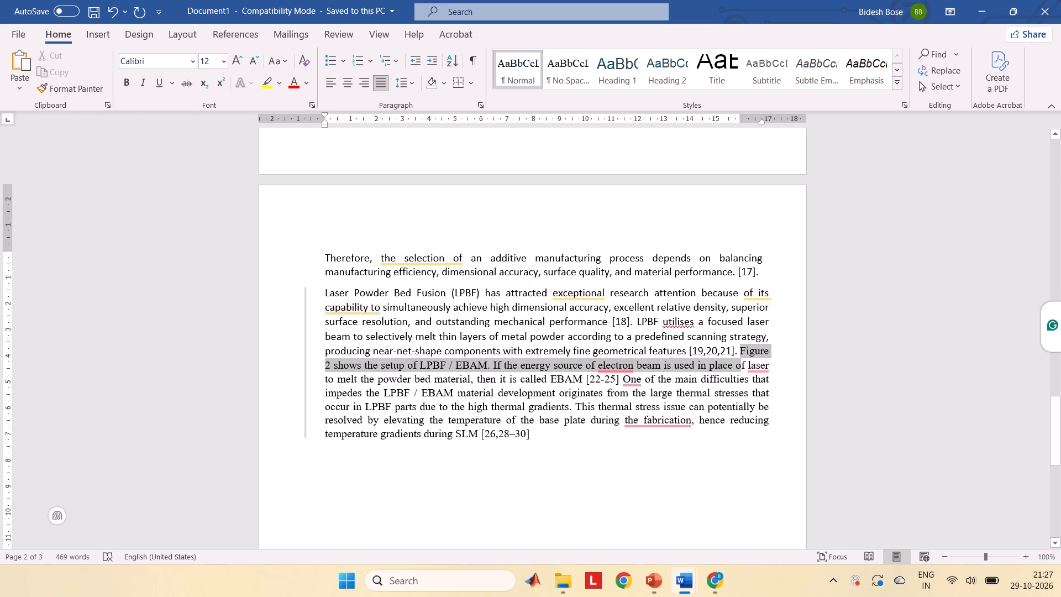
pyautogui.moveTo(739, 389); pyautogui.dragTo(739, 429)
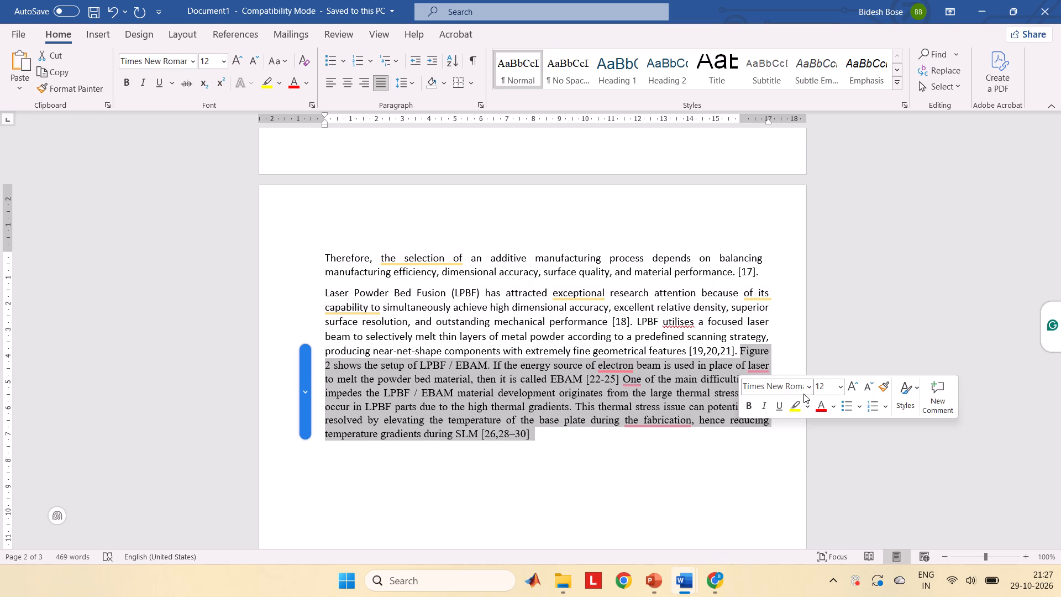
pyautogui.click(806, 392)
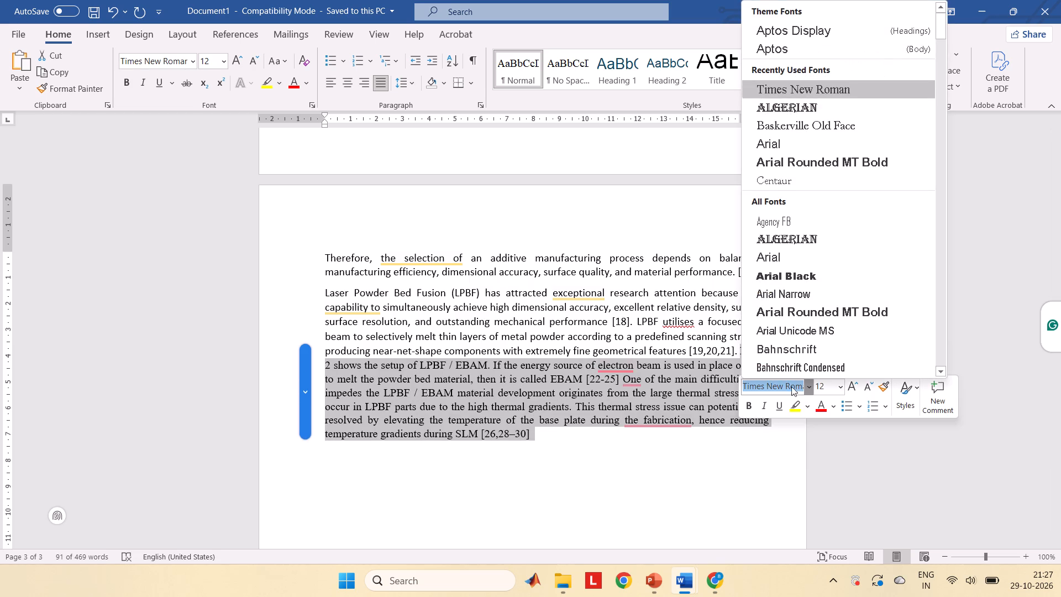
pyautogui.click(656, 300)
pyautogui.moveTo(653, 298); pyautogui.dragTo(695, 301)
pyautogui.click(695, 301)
# Copy the formatting of "Powder Bed" in the LPBF paragraph onto the text from "Figure 2 shows the setup" through the final citation.
pyautogui.moveTo(378, 295); pyautogui.dragTo(406, 294)
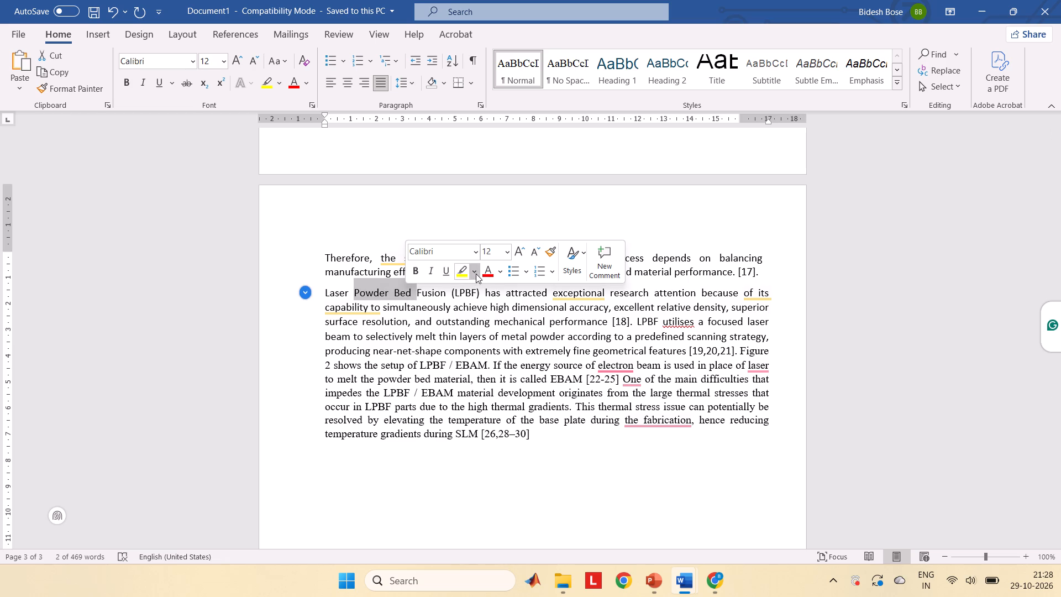
pyautogui.click(555, 251)
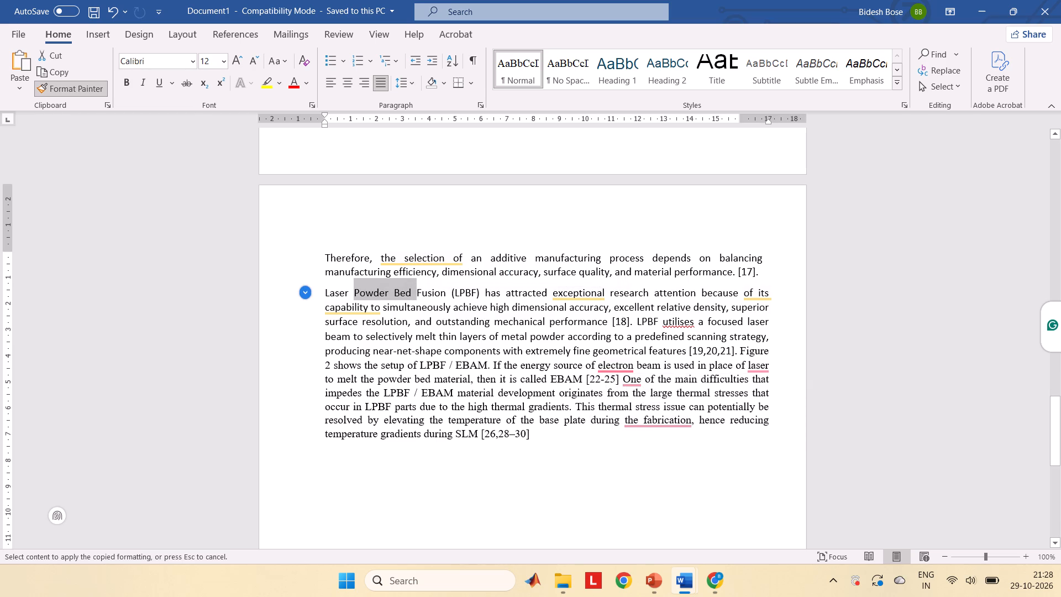
pyautogui.moveTo(739, 352); pyautogui.dragTo(750, 433)
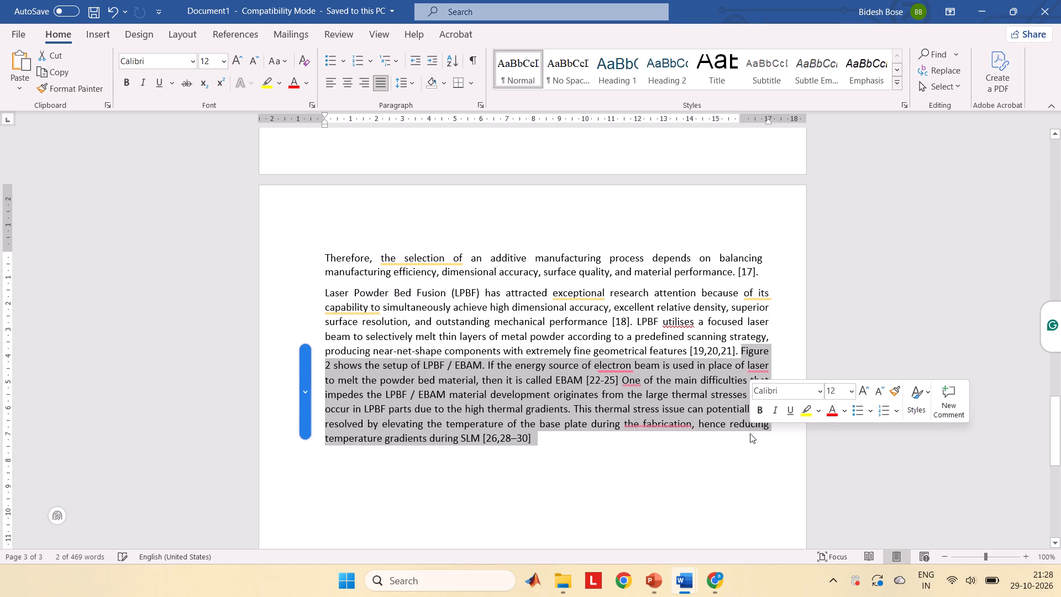
pyautogui.click(839, 472)
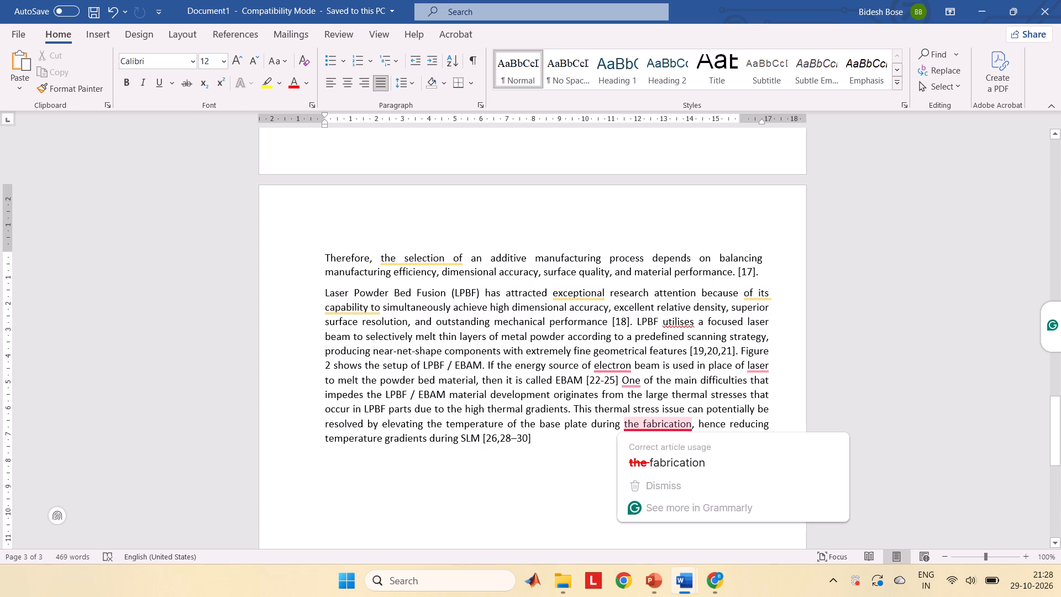
# Add a full stop after the [26,28–30] citation at the end of the LPBF paragraph.
pyautogui.click(893, 332)
pyautogui.scroll(6, 893, 332)
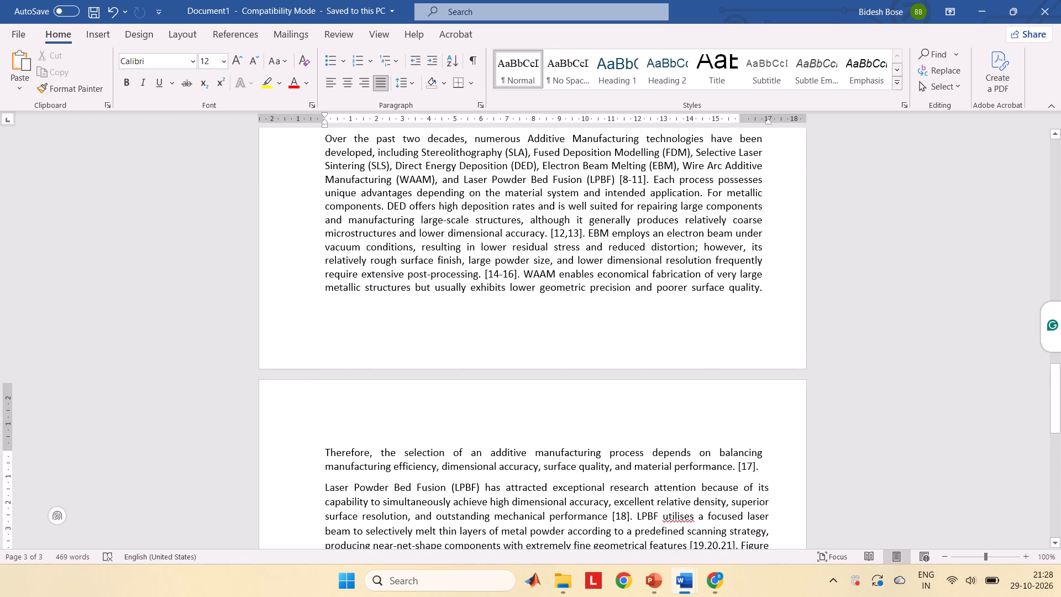
pyautogui.scroll(20, 894, 331)
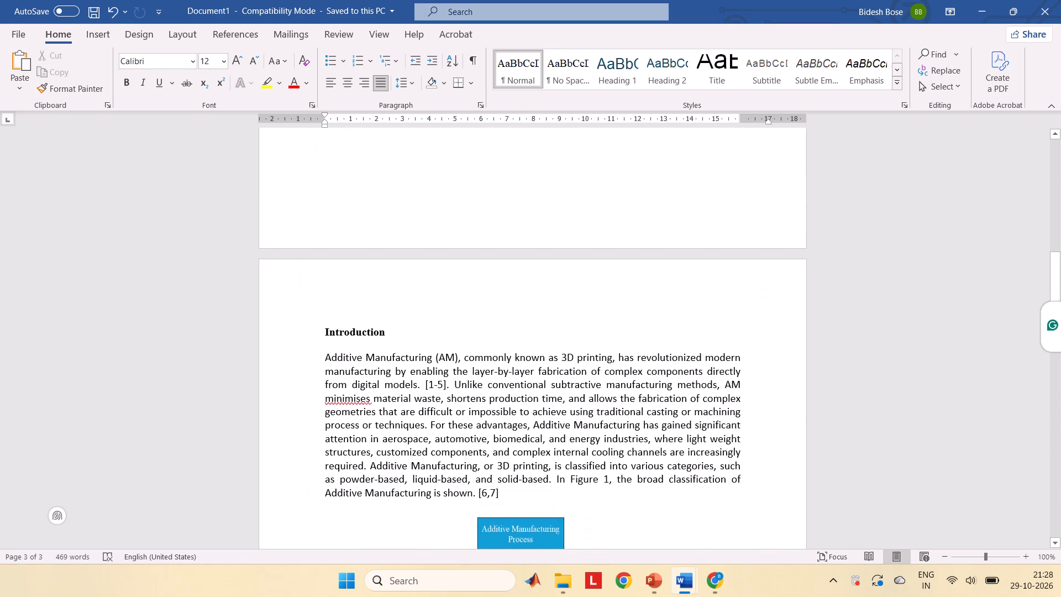
pyautogui.scroll(-20, 894, 330)
pyautogui.scroll(-7, 894, 330)
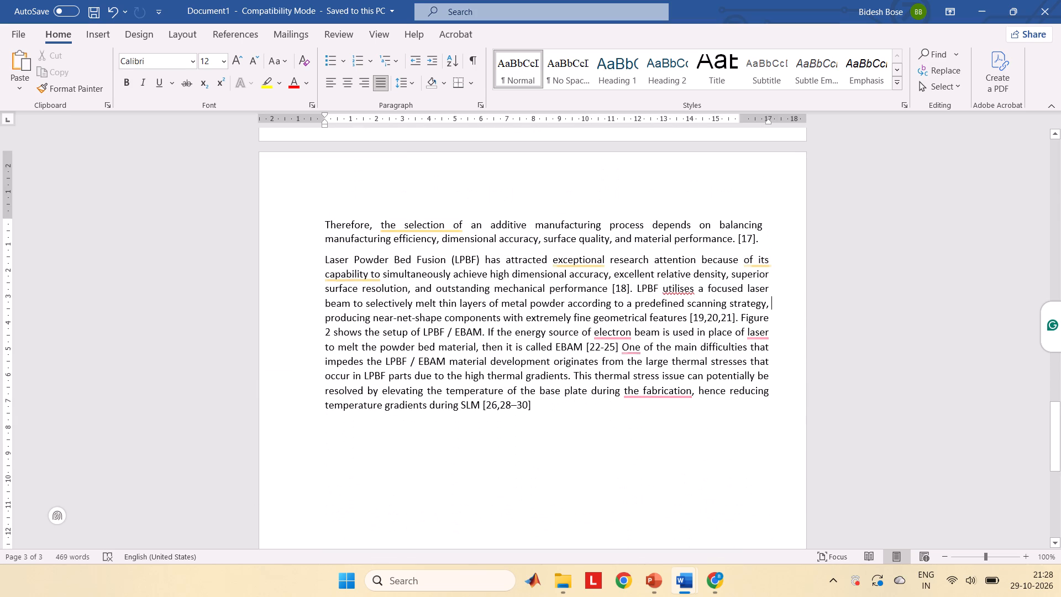
pyautogui.click(544, 404)
pyautogui.click(544, 404)
pyautogui.doubleClick(544, 404)
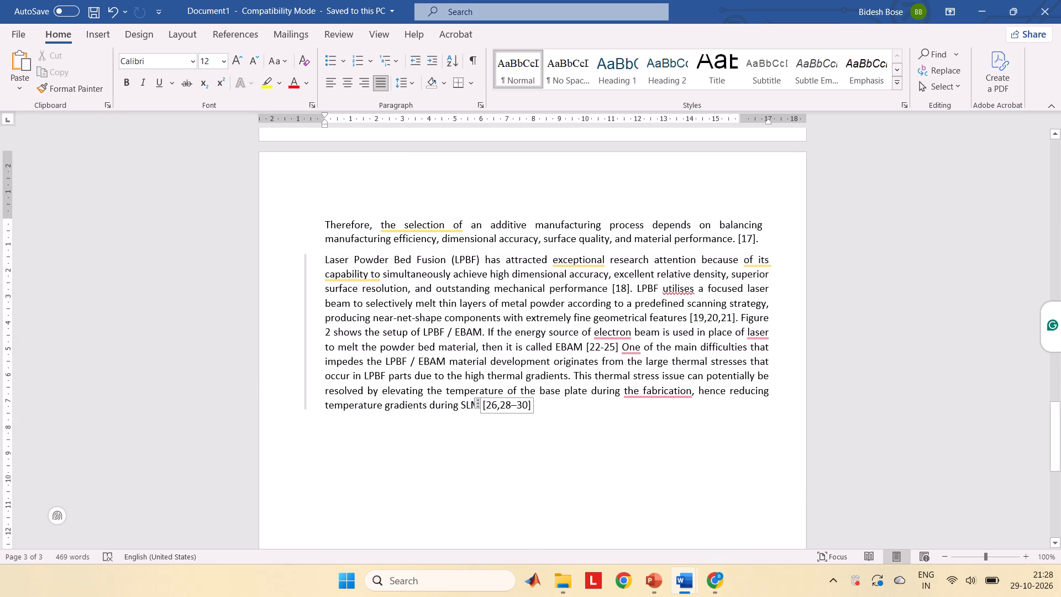
pyautogui.click(544, 404)
pyautogui.doubleClick(548, 405)
pyautogui.press('.')
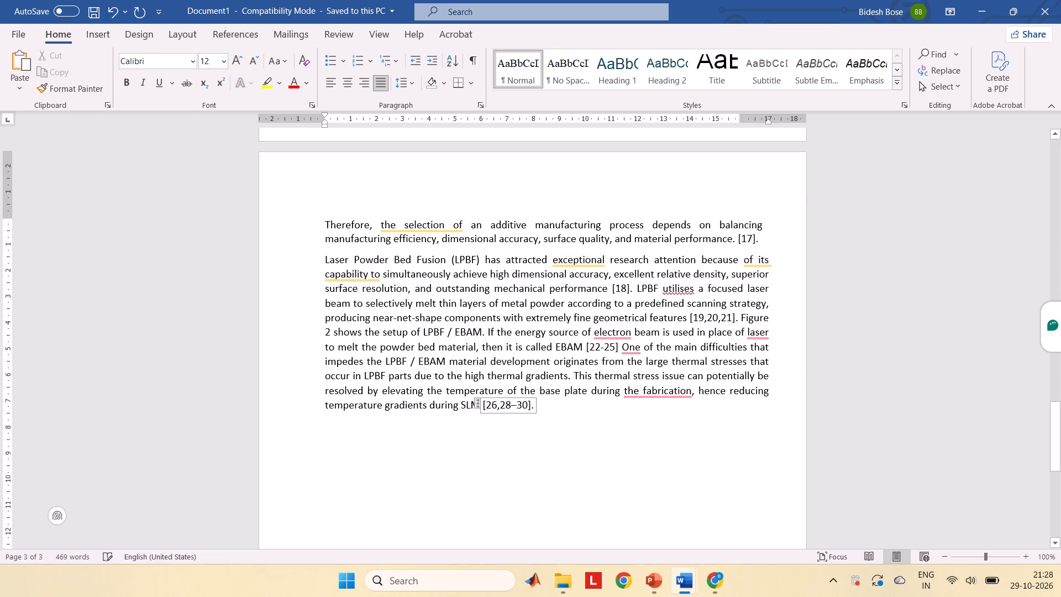
pyautogui.click(873, 403)
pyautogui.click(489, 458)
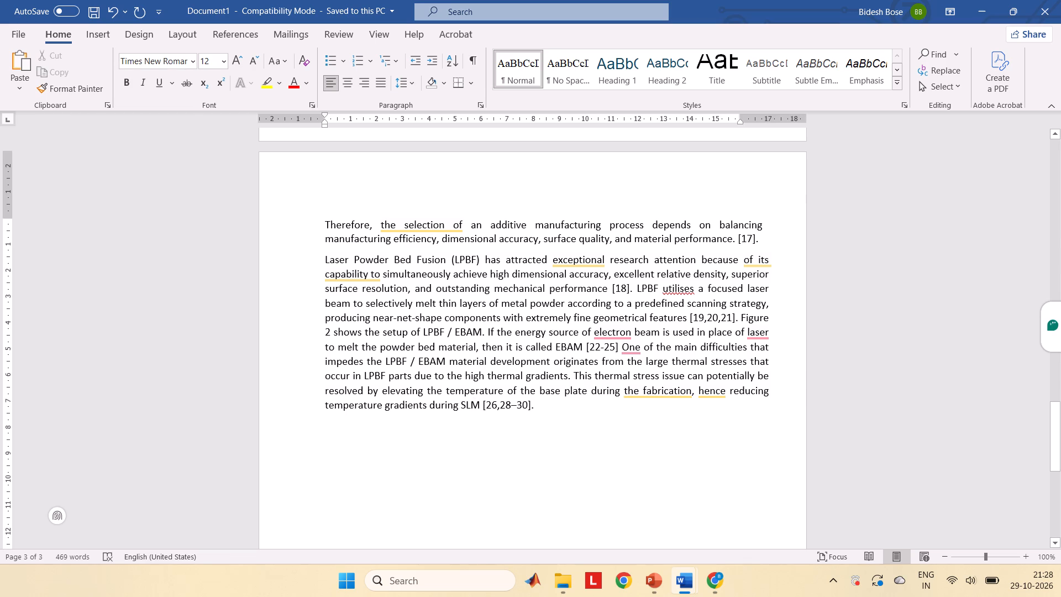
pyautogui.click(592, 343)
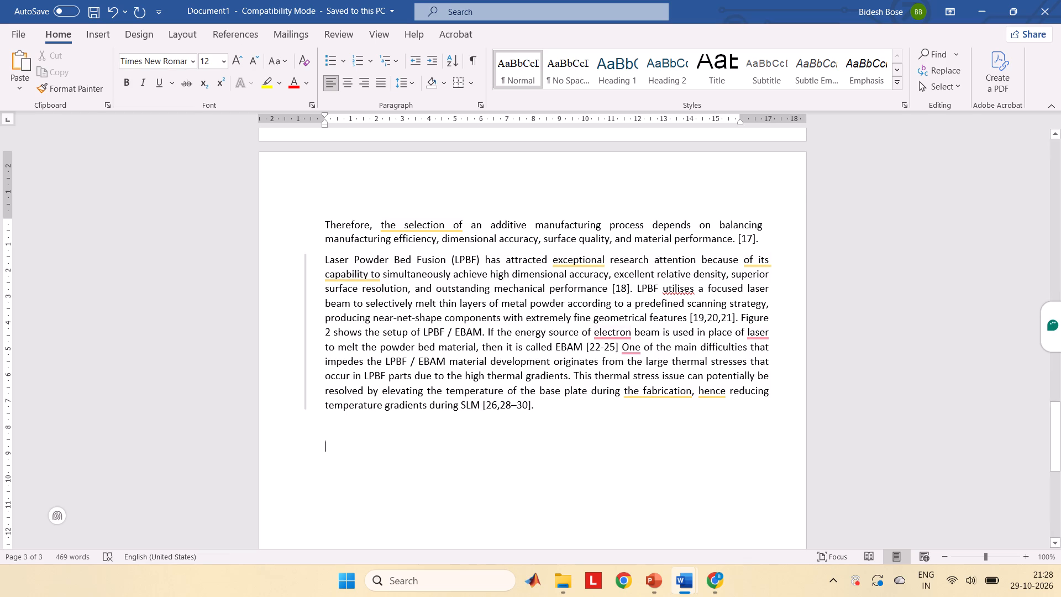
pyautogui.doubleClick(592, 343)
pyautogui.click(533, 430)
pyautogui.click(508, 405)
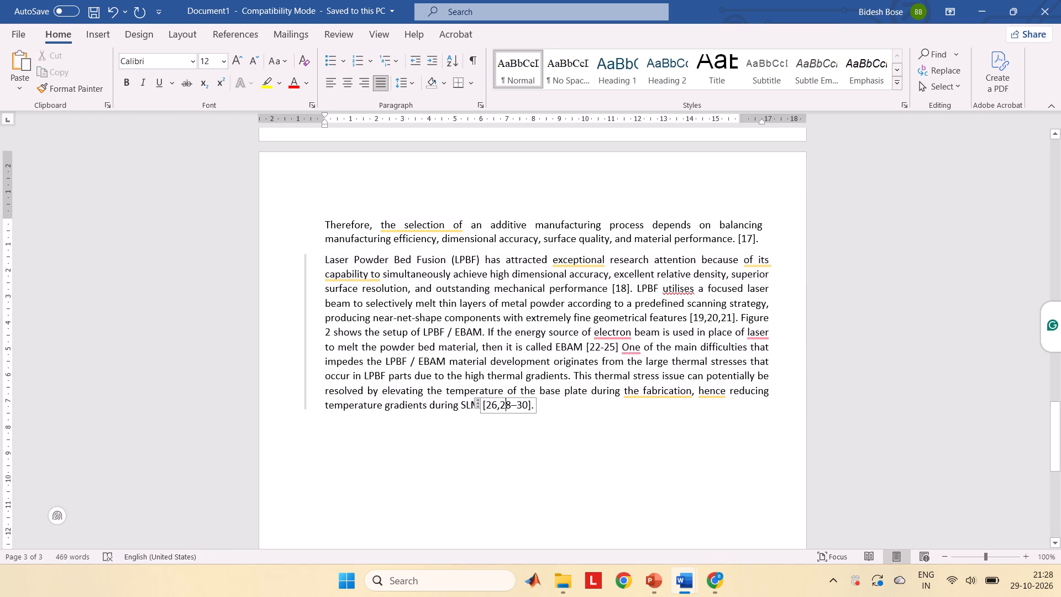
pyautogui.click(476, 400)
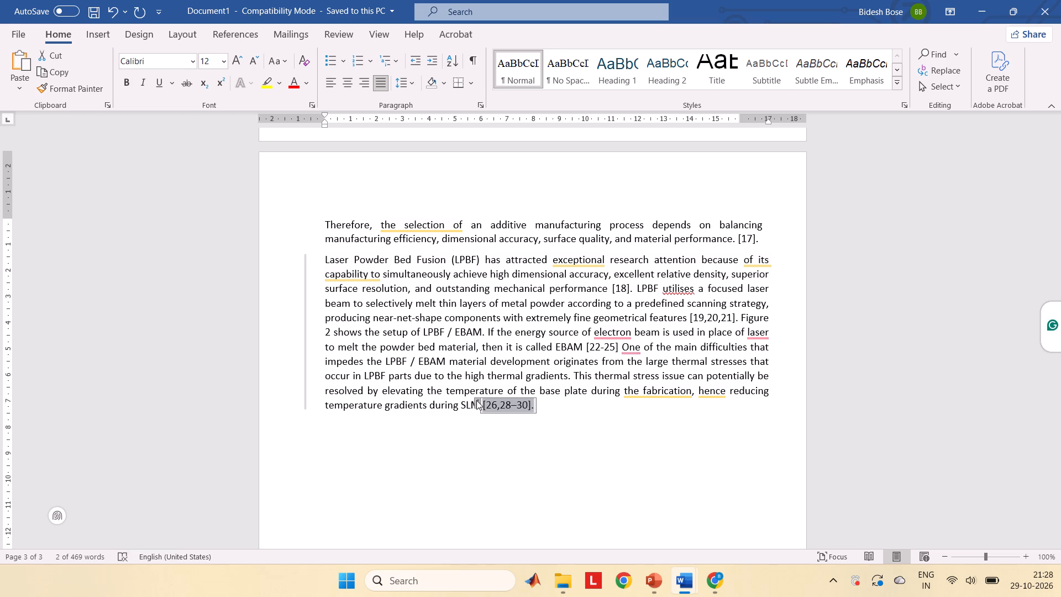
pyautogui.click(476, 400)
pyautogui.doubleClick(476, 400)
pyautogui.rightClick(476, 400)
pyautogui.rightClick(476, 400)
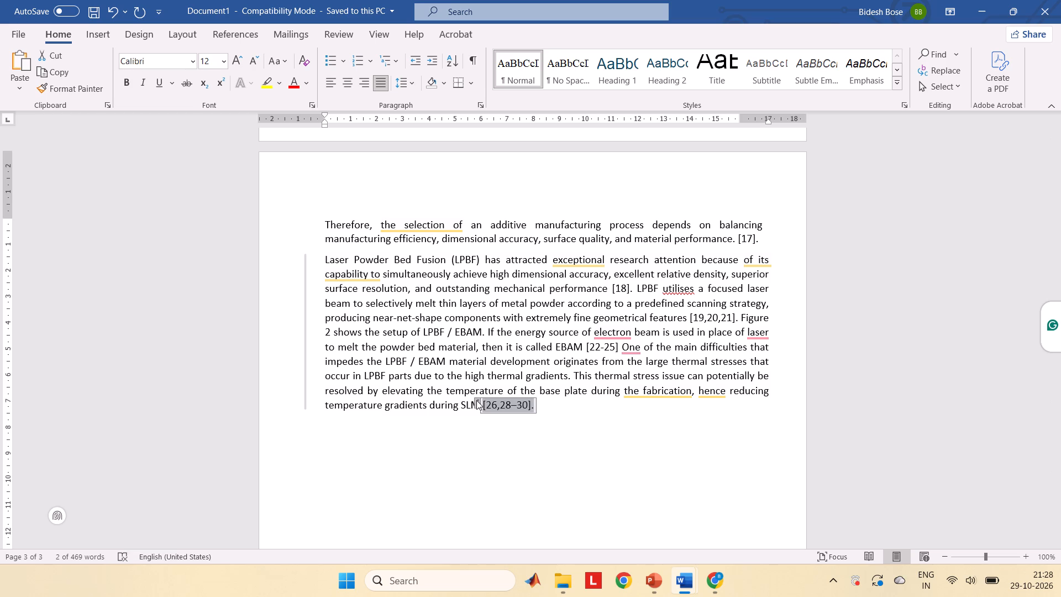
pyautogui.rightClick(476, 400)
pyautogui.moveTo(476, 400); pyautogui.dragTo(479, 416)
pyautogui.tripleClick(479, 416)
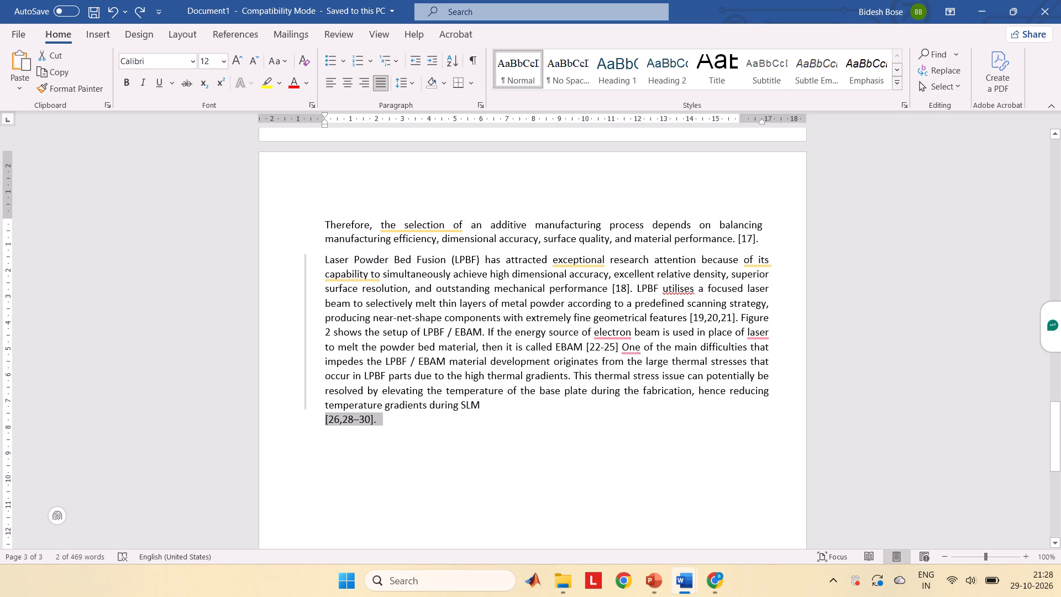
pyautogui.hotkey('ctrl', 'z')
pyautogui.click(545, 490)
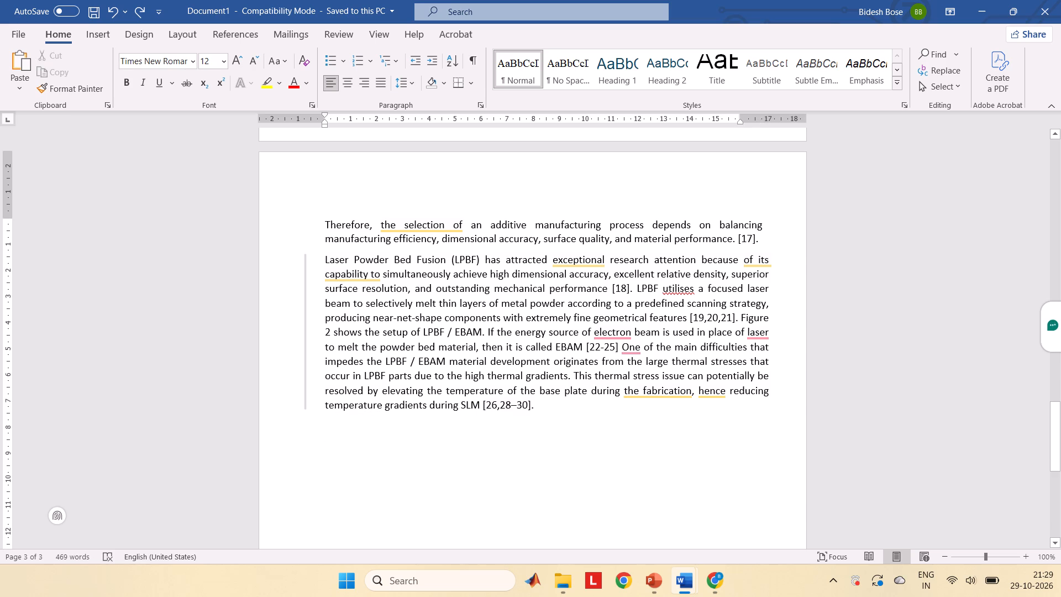
# Copy the LPBF setup figure from the Introduction (1) document and paste it beneath the LPBF paragraph in Document1.
pyautogui.click(545, 404)
pyautogui.click(545, 404)
pyautogui.press('Return')
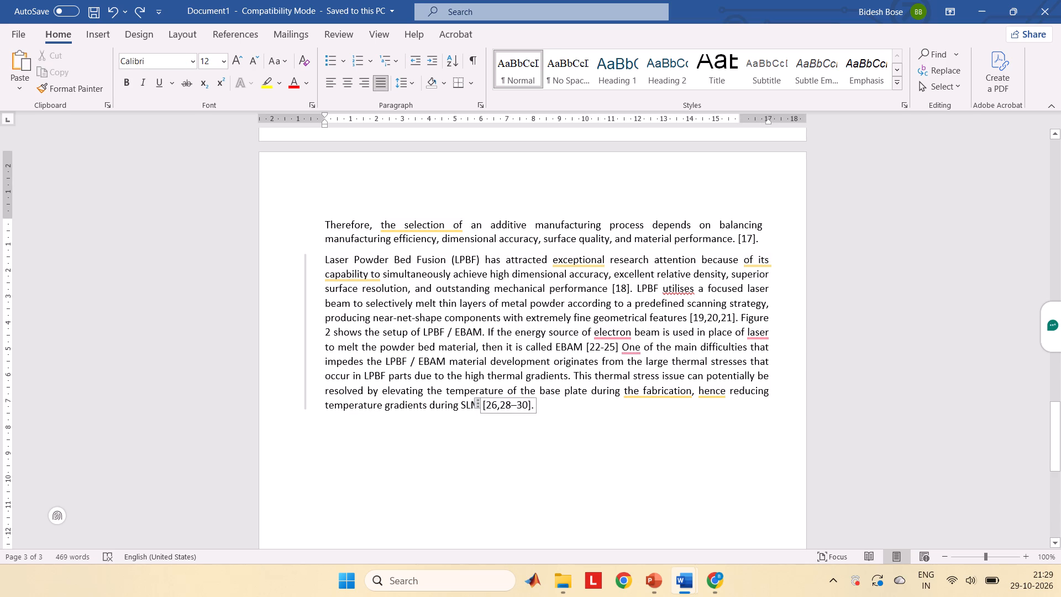
pyautogui.press('Return')
pyautogui.doubleClick(545, 404)
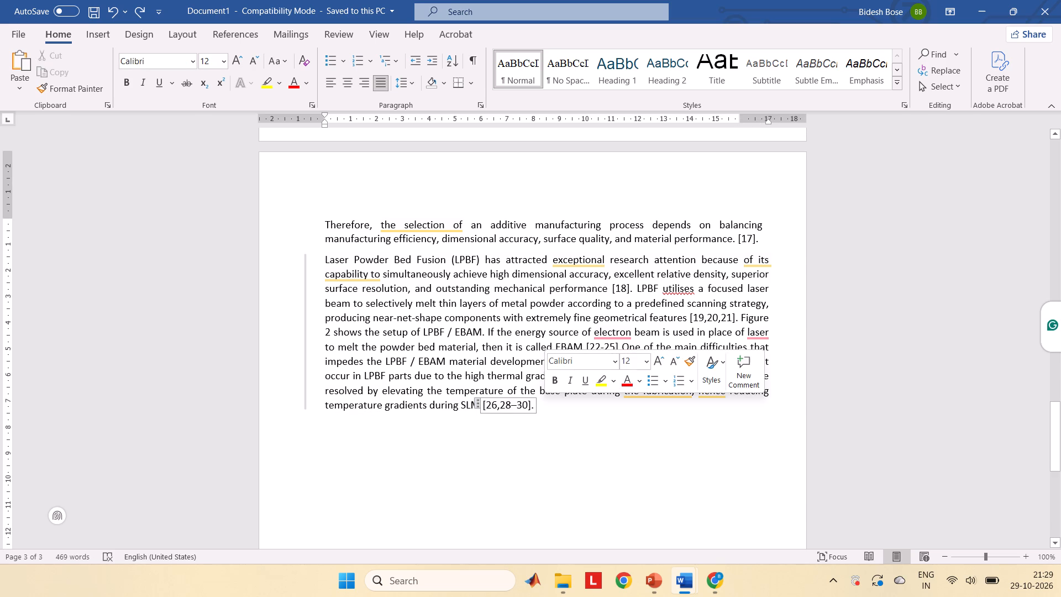
pyautogui.click(324, 427)
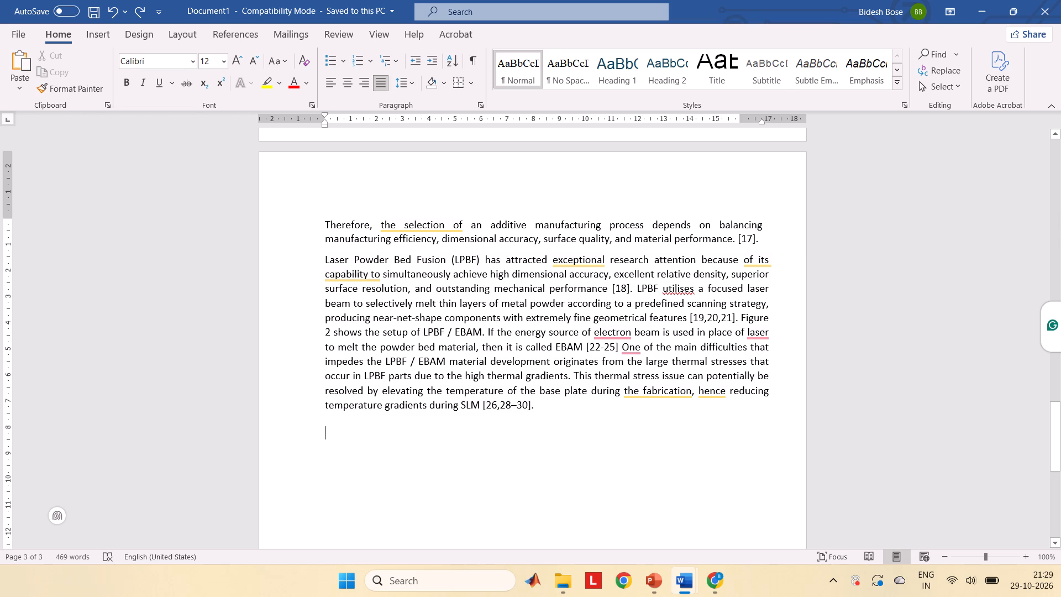
pyautogui.click(680, 582)
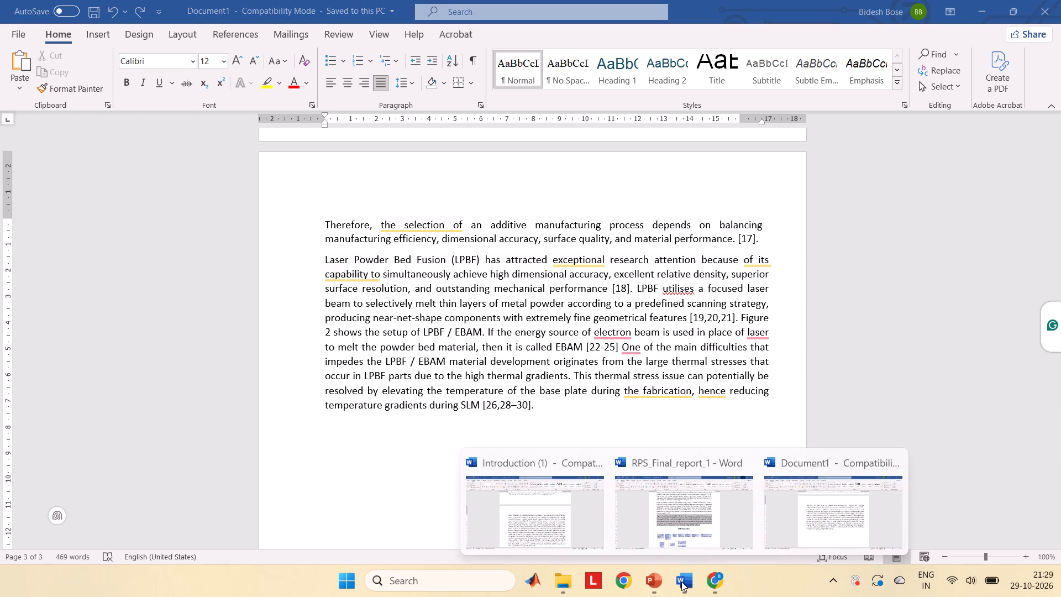
pyautogui.click(516, 497)
pyautogui.scroll(-9, 639, 435)
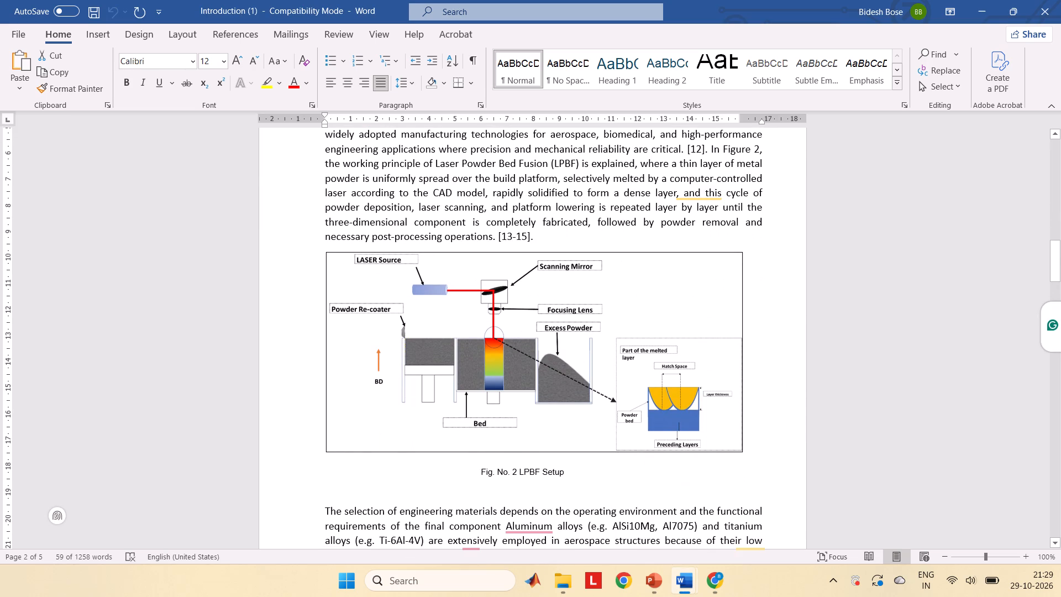
pyautogui.click(553, 389)
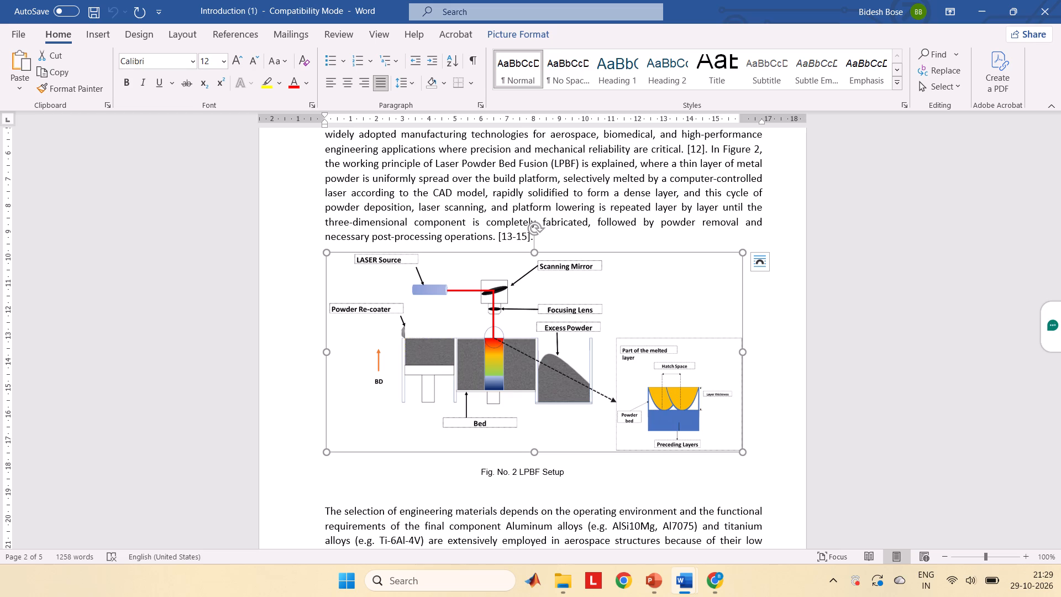
pyautogui.hotkey('ctrl', 'c')
pyautogui.click(686, 580)
pyautogui.click(836, 499)
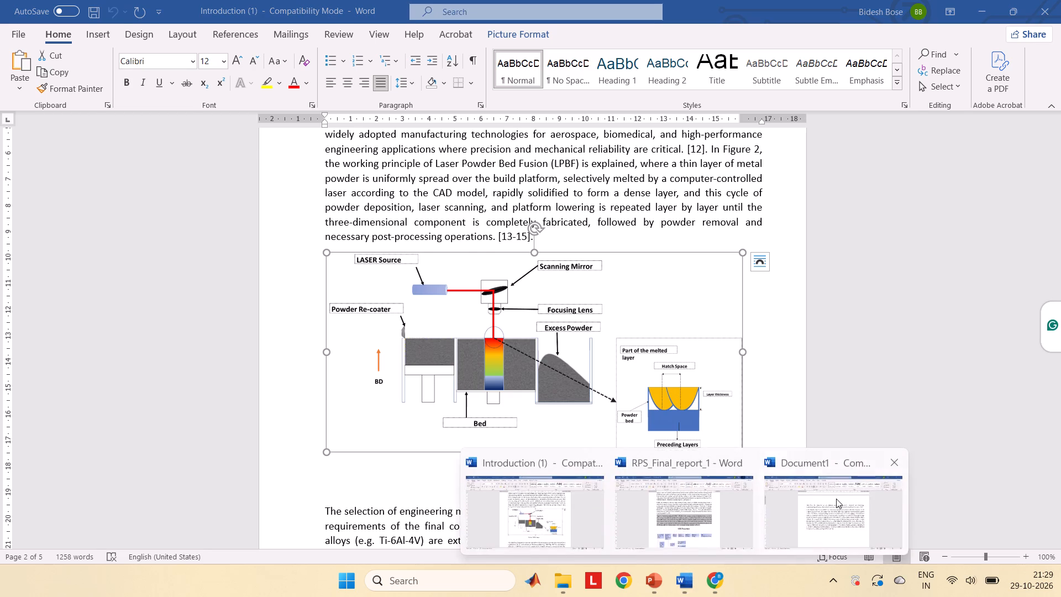
pyautogui.hotkey('ctrl', 'v')
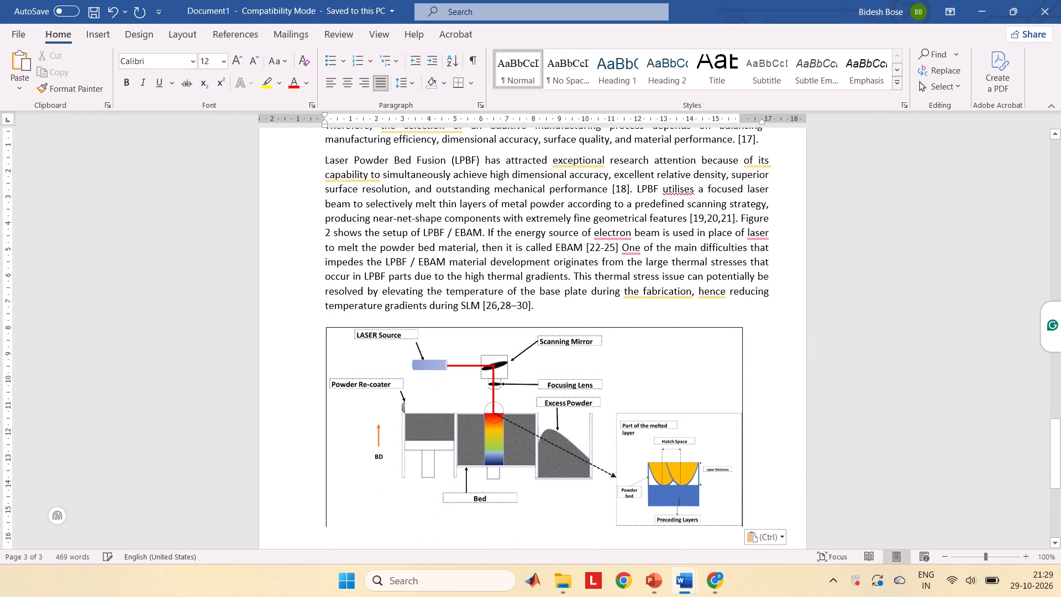
# Set the border weight of the pasted LPBF setup figure to 1½ pt.
pyautogui.scroll(-7, 895, 410)
pyautogui.scroll(1, 895, 410)
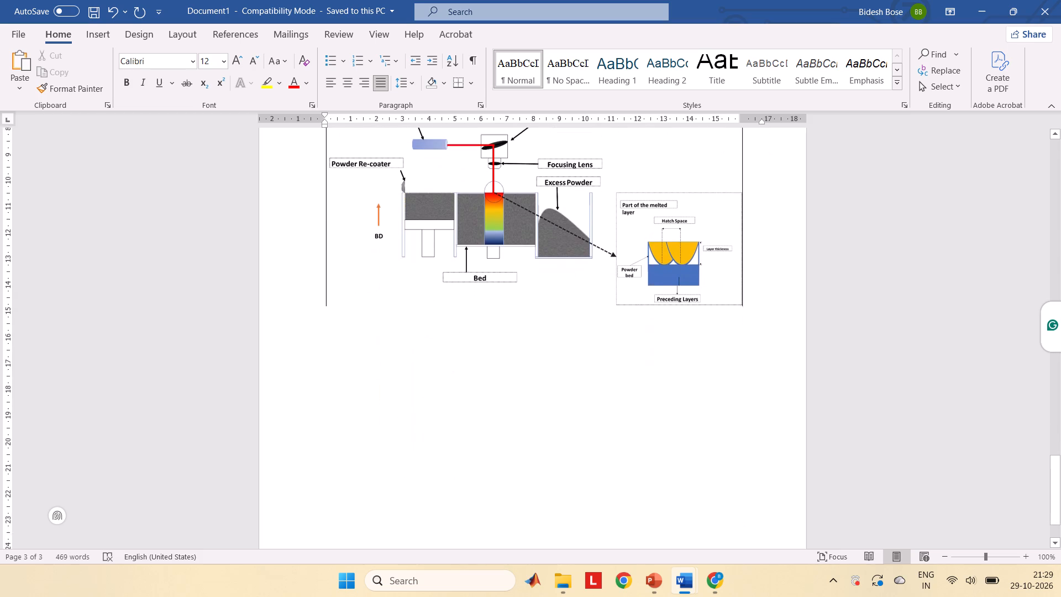
pyautogui.scroll(2, 895, 410)
pyautogui.click(521, 346)
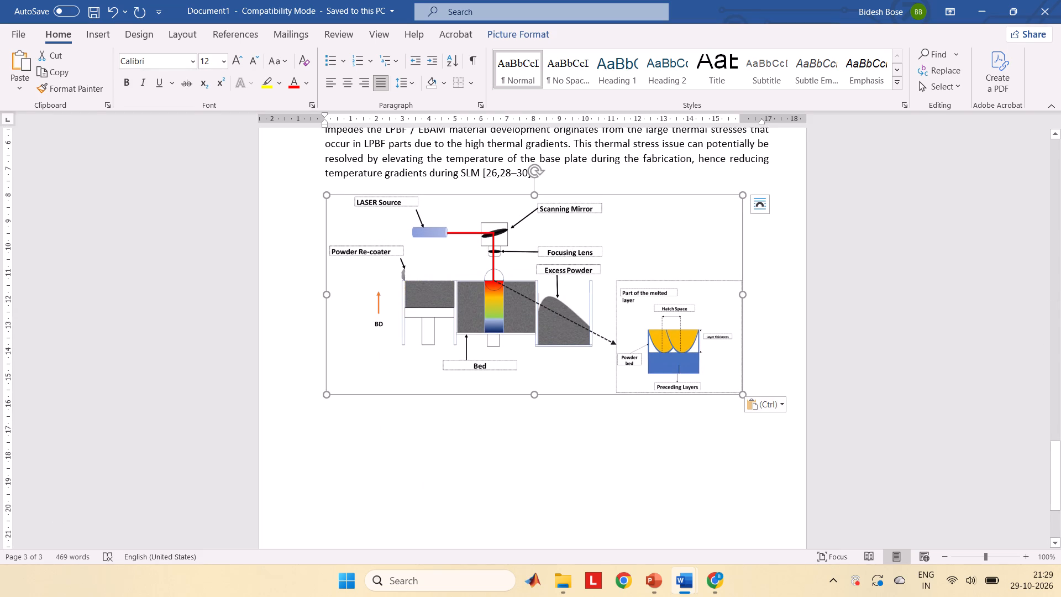
pyautogui.click(535, 34)
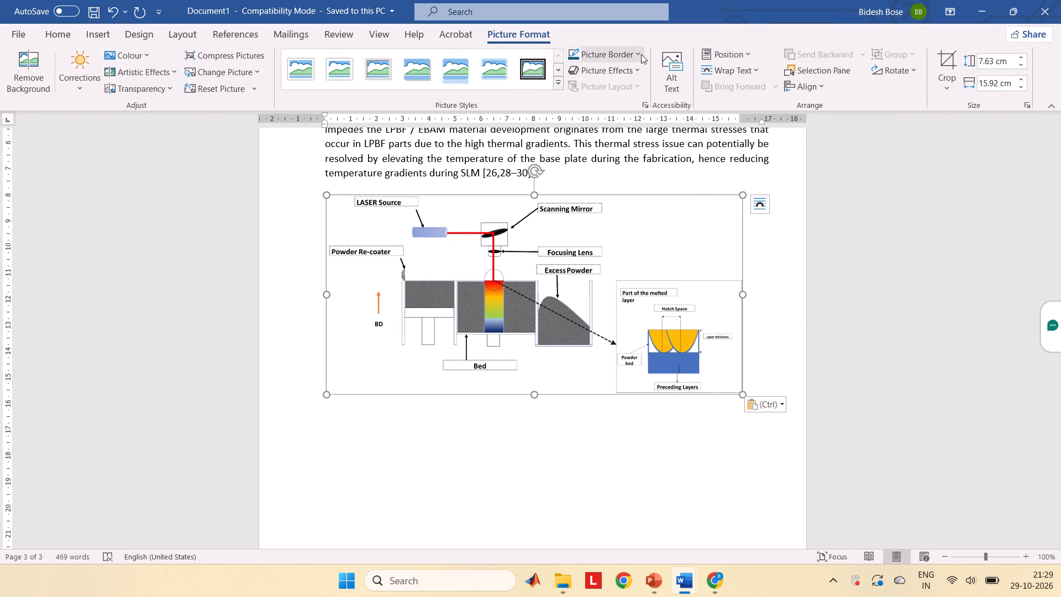
pyautogui.click(641, 54)
pyautogui.click(604, 245)
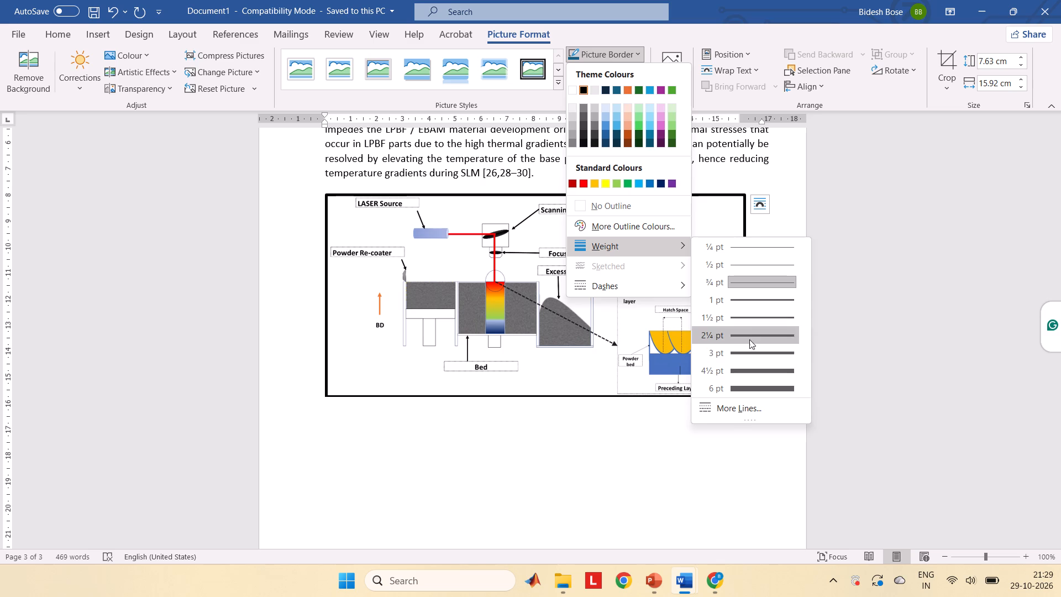
pyautogui.click(748, 318)
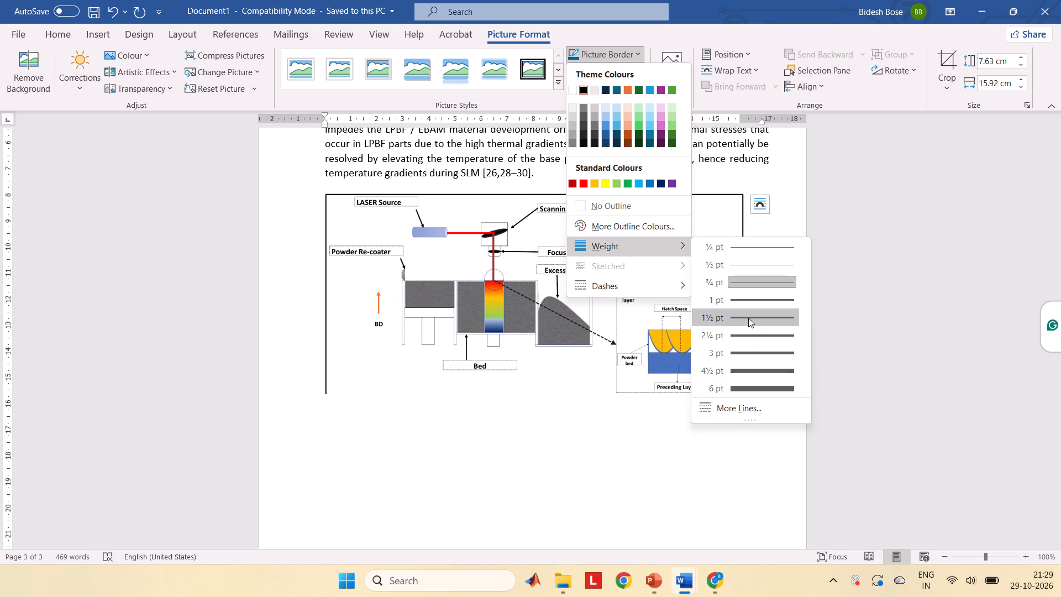
pyautogui.click(927, 323)
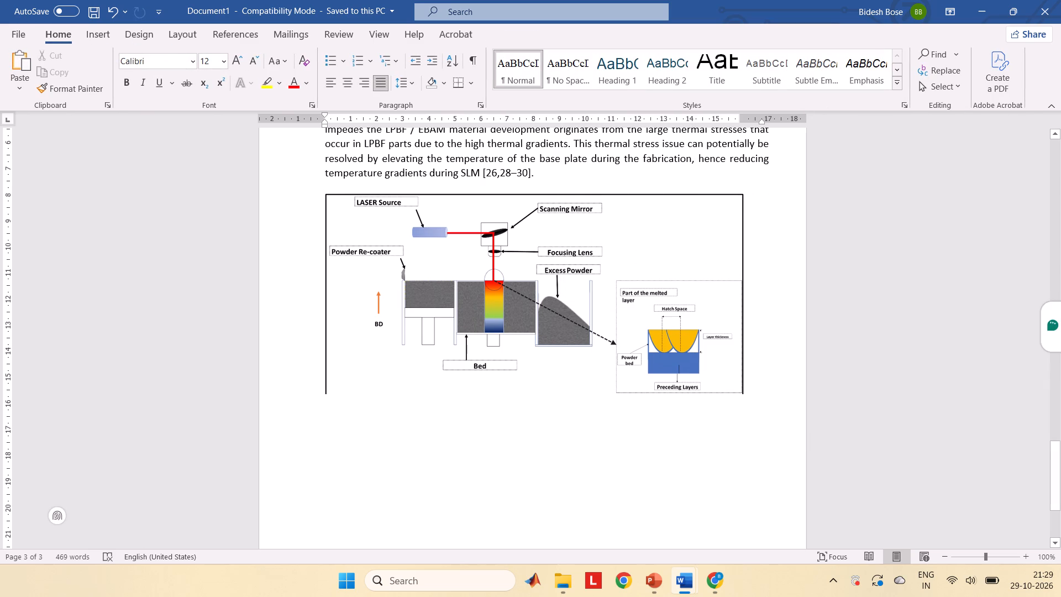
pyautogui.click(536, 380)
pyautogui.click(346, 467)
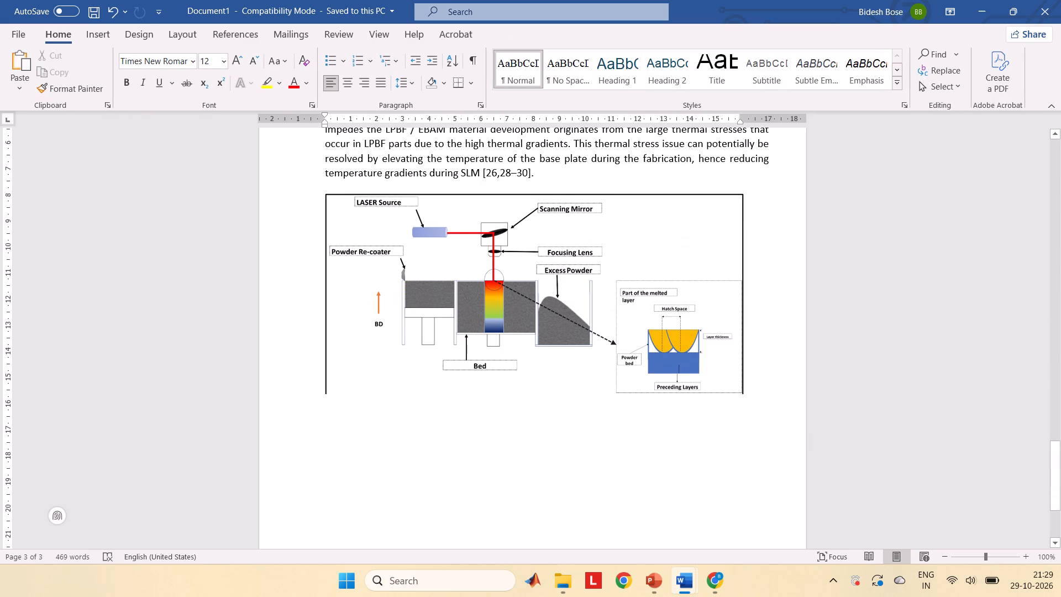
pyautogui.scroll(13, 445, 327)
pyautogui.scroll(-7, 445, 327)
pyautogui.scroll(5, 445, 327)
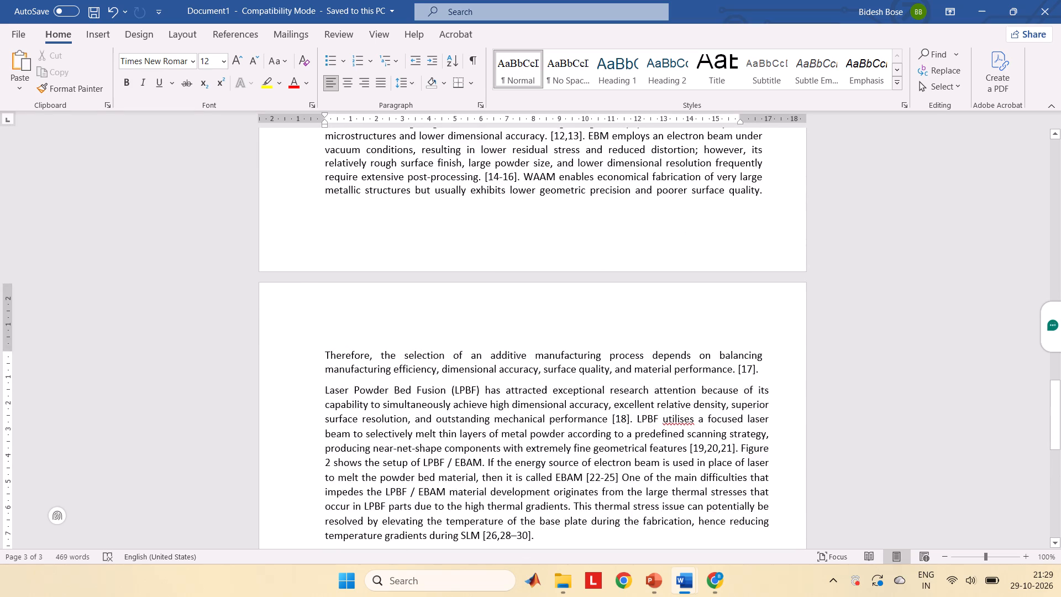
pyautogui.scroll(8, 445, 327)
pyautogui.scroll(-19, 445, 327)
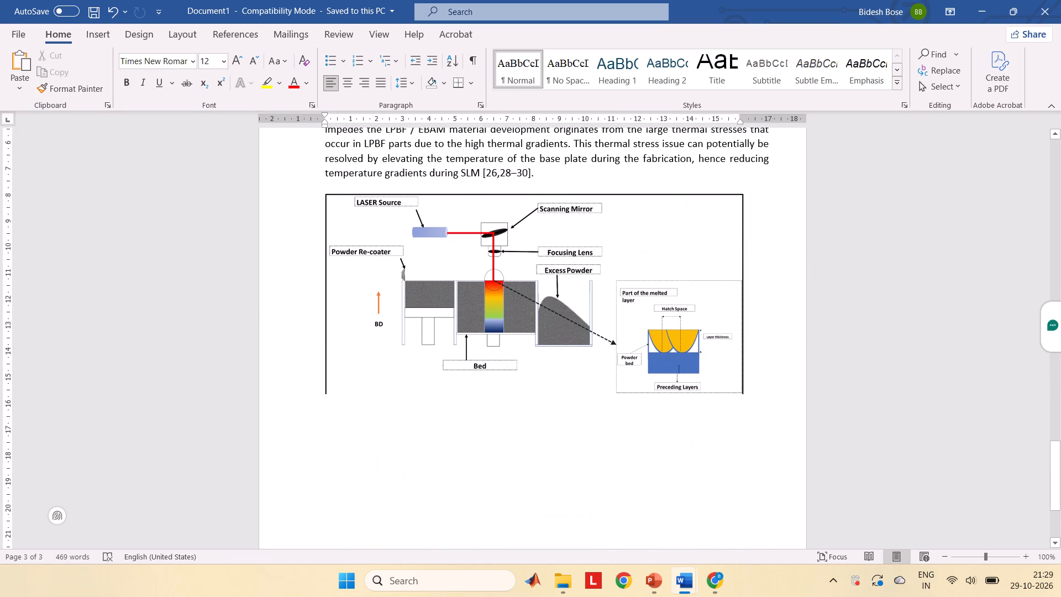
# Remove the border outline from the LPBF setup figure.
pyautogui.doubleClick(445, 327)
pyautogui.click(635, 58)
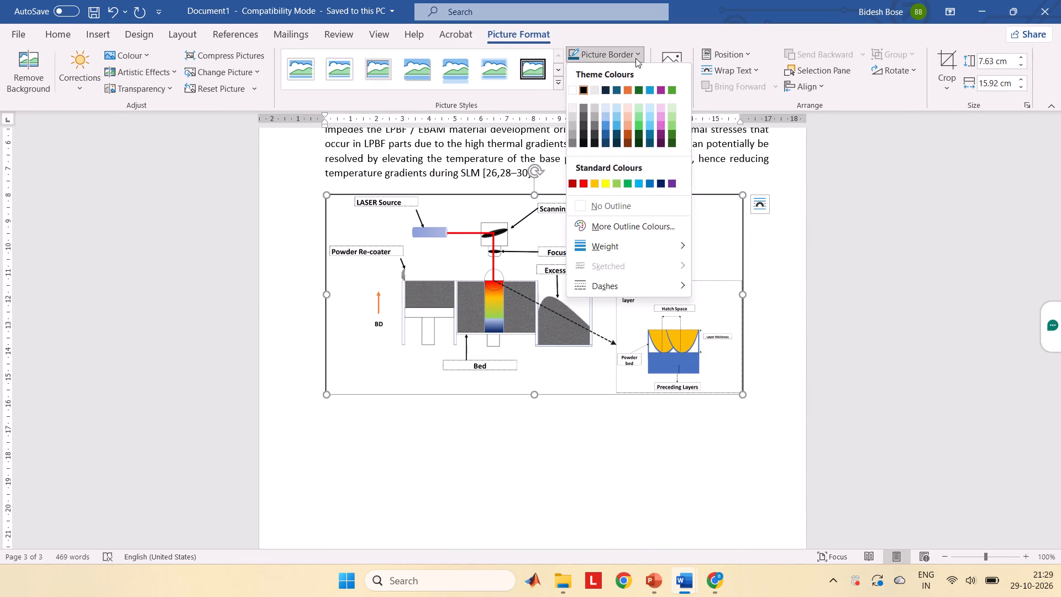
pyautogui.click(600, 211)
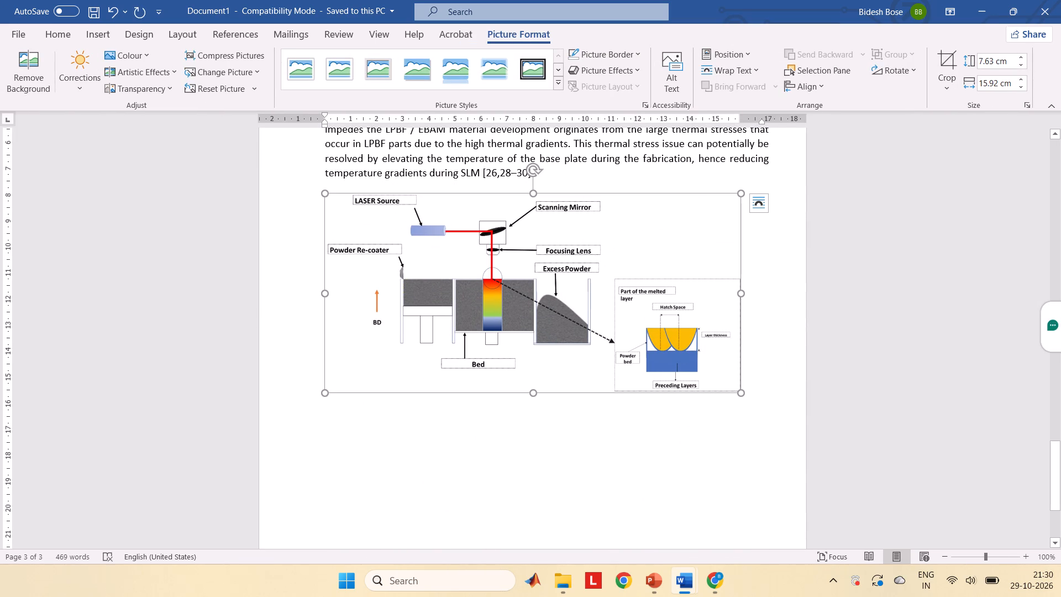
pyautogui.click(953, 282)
# Set the border weight of the LPBF setup figure to ¼ pt.
pyautogui.click(516, 306)
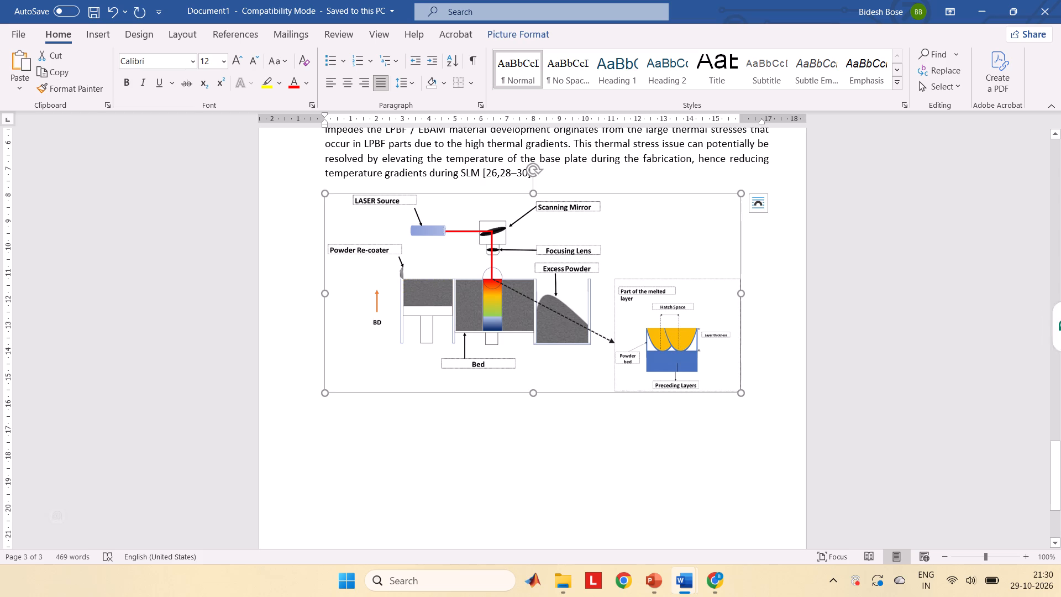
pyautogui.click(513, 35)
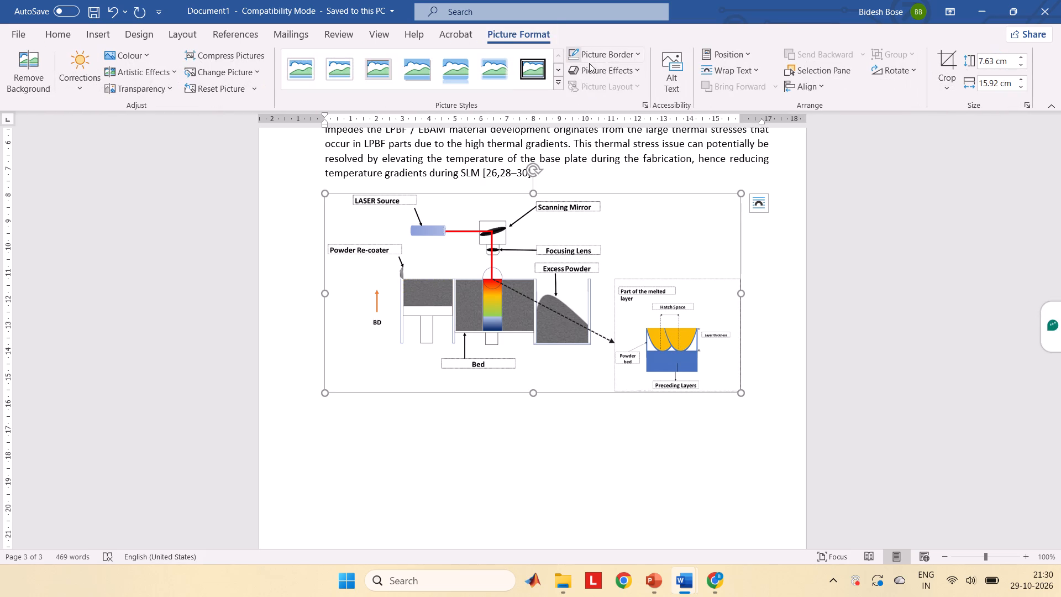
pyautogui.click(635, 49)
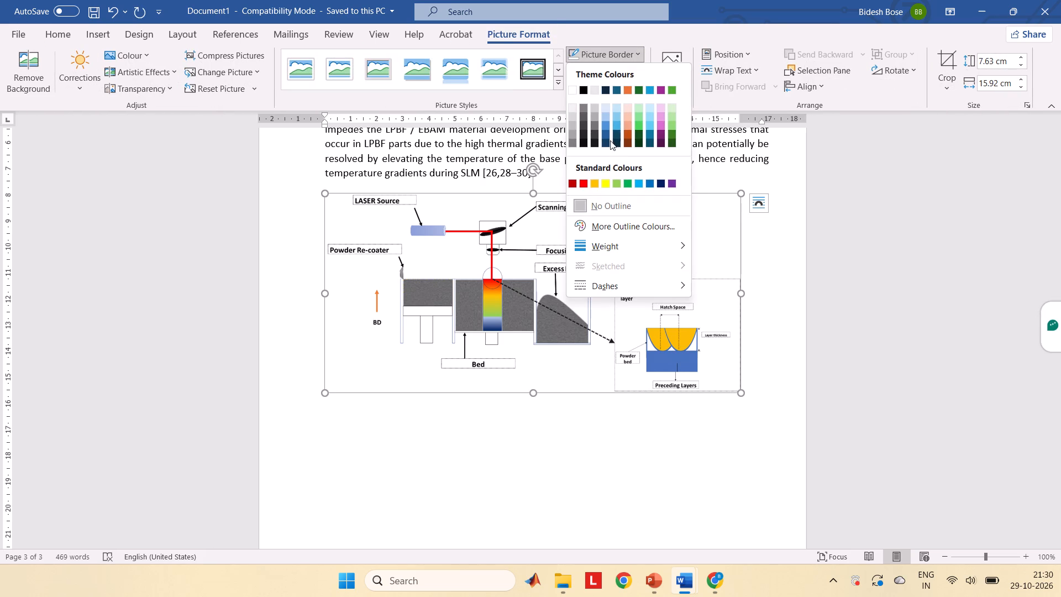
pyautogui.click(597, 242)
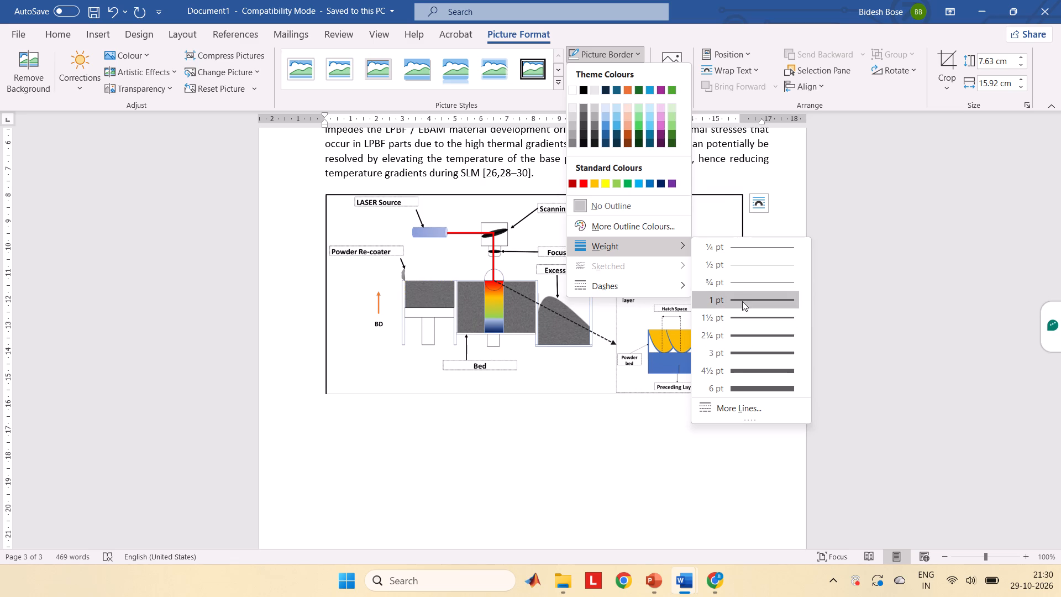
pyautogui.click(741, 244)
pyautogui.click(936, 276)
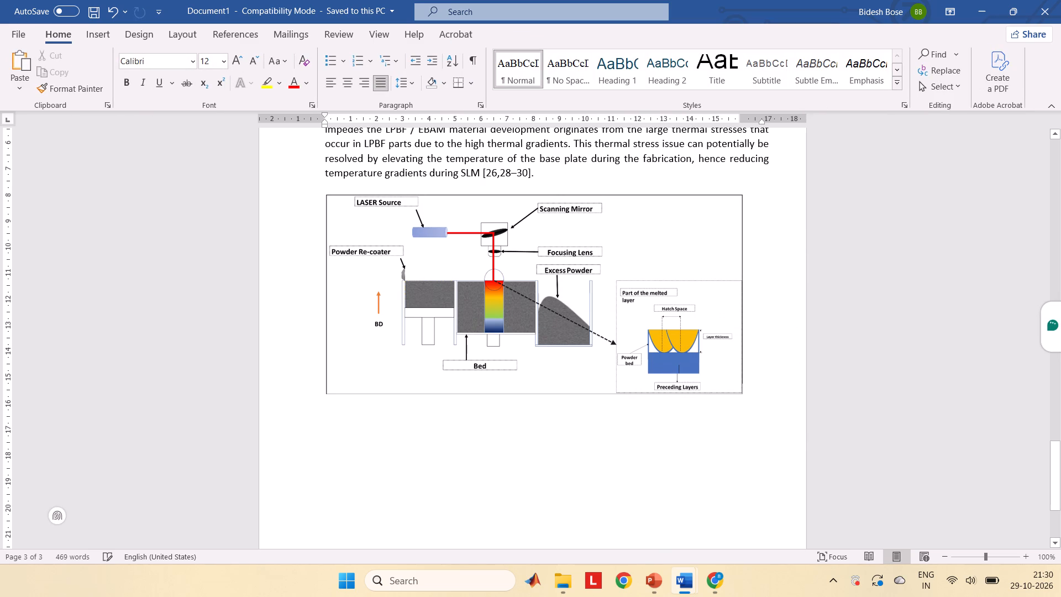
# Copy the "Fig.-1 Classification of Additive Manufacturing" caption text box and paste it beneath the LPBF setup figure.
pyautogui.click(344, 468)
pyautogui.scroll(5, 335, 457)
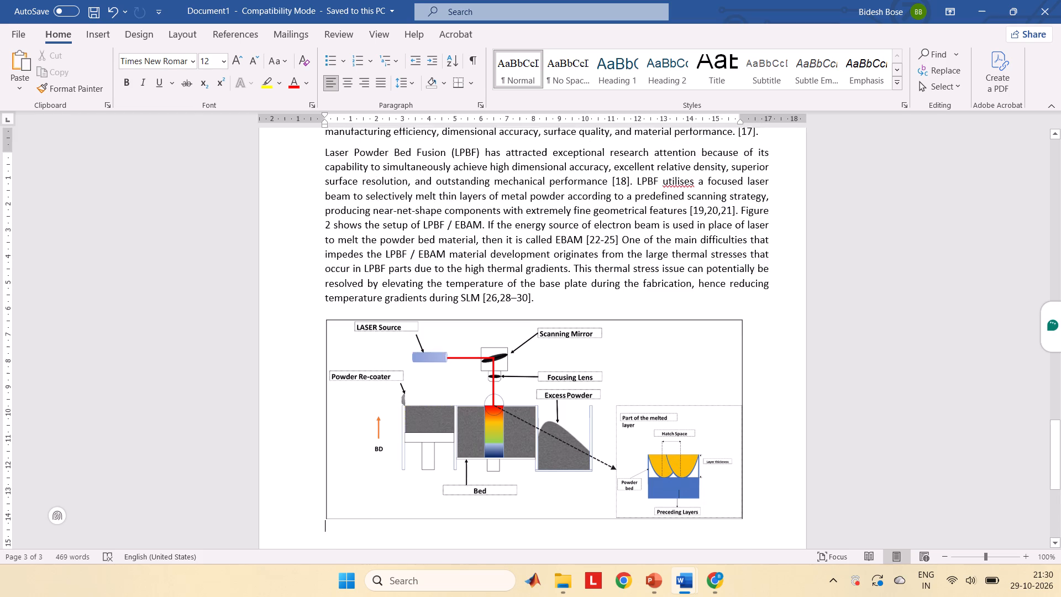
pyautogui.scroll(16, 335, 457)
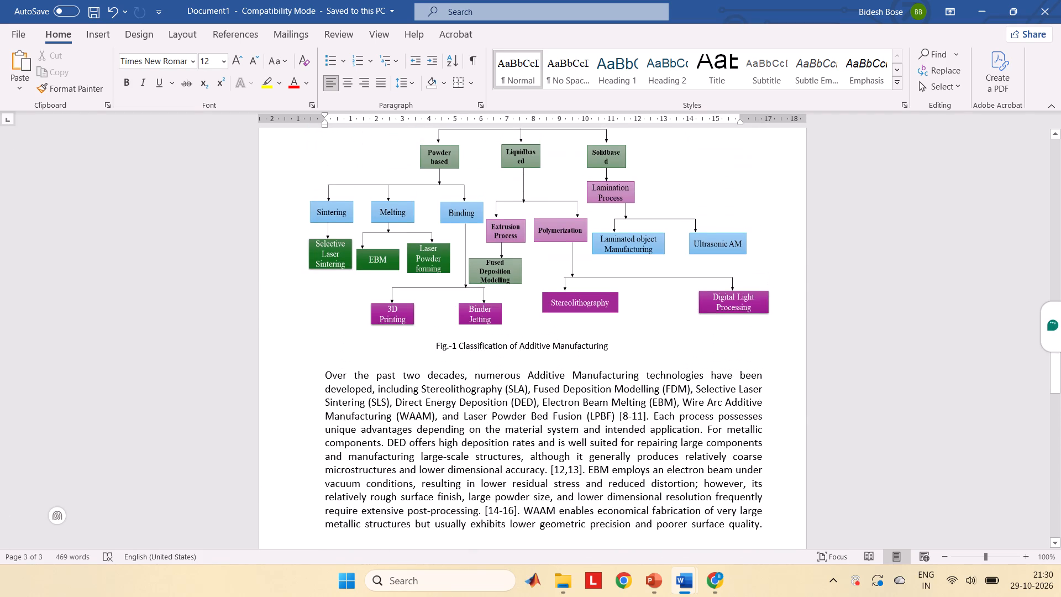
pyautogui.moveTo(437, 343); pyautogui.dragTo(462, 343)
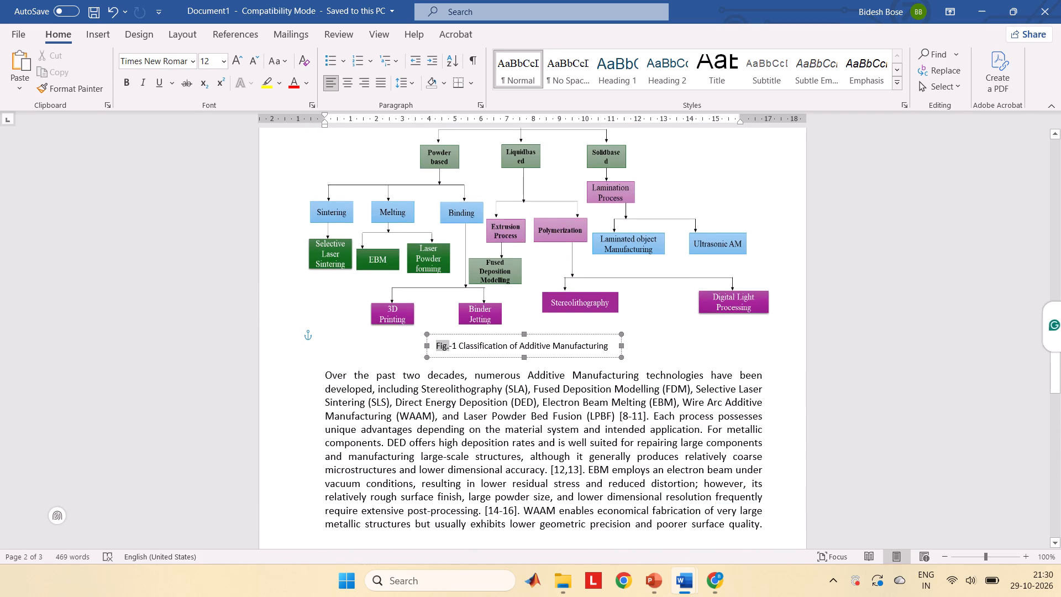
pyautogui.moveTo(462, 343); pyautogui.dragTo(517, 344)
pyautogui.moveTo(535, 344); pyautogui.dragTo(605, 352)
pyautogui.click(652, 347)
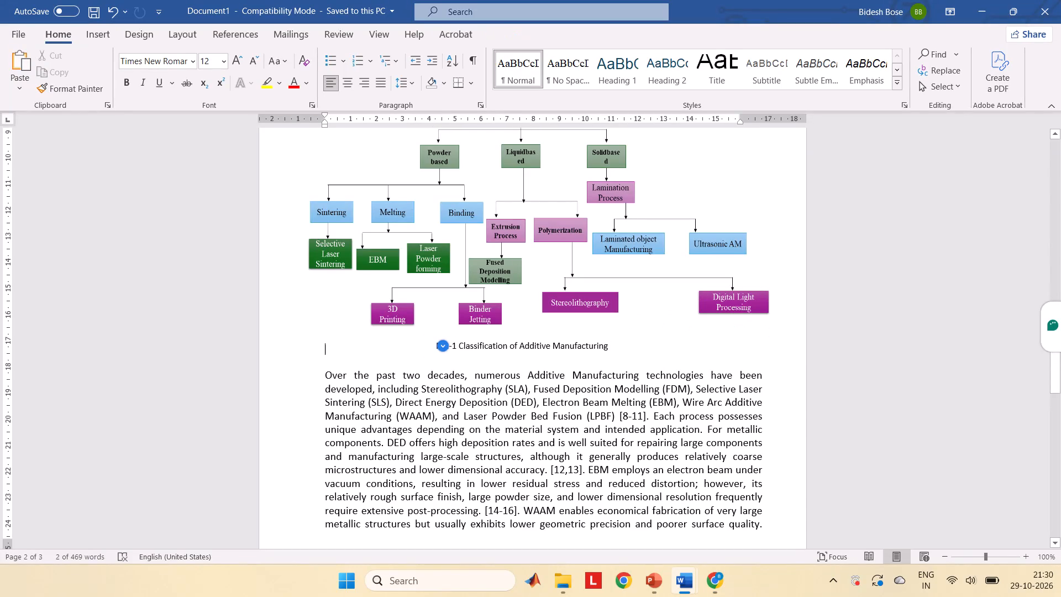
pyautogui.click(489, 342)
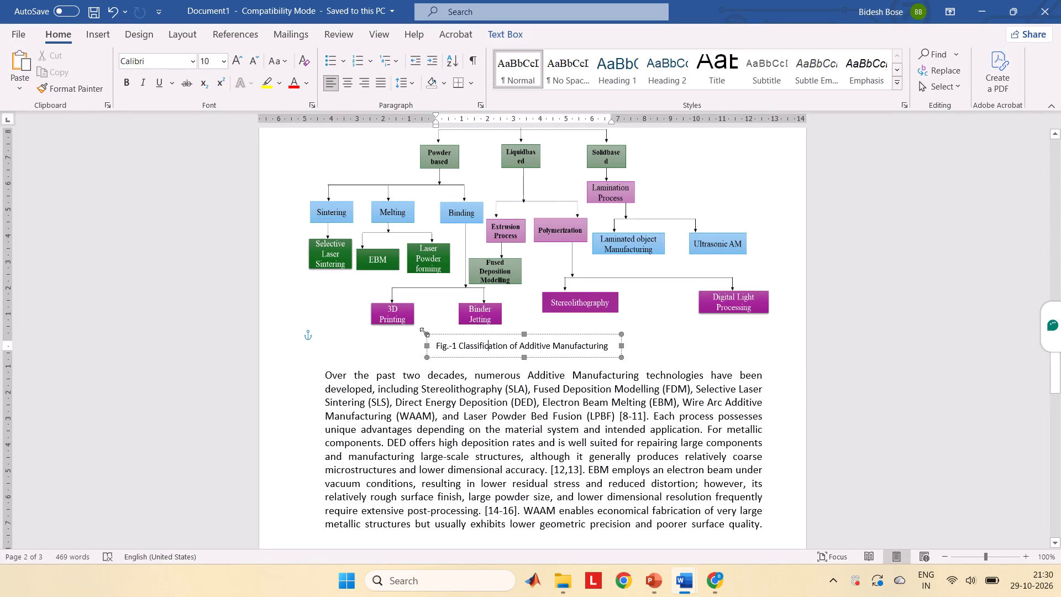
pyautogui.click(424, 334)
pyautogui.hotkey('ctrl', 'c')
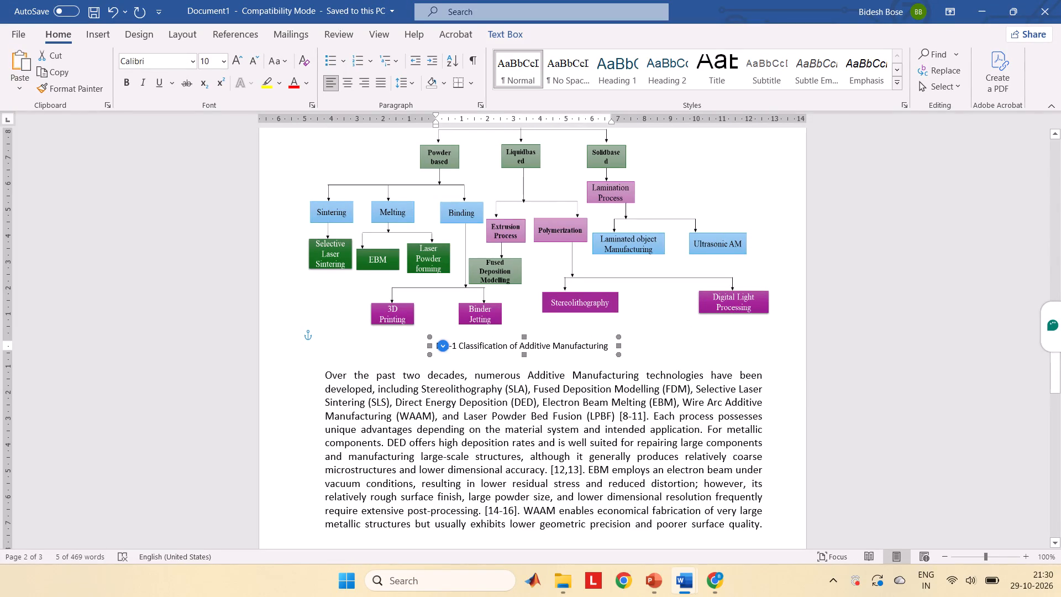
pyautogui.click(904, 362)
pyautogui.scroll(-19, 904, 360)
pyautogui.scroll(-4, 900, 360)
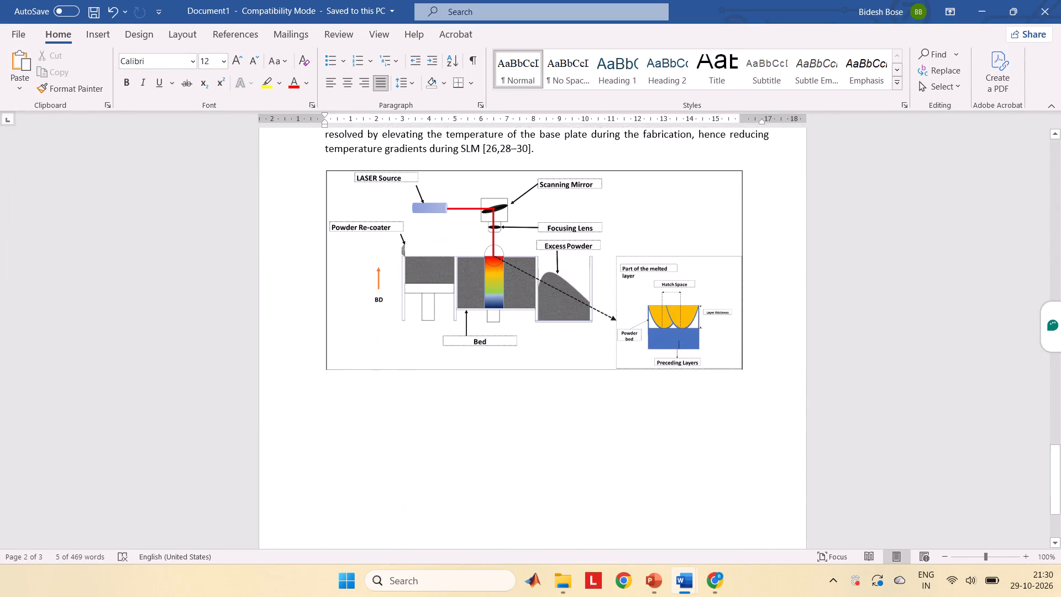
pyautogui.click(444, 348)
pyautogui.hotkey('ctrl', 'v')
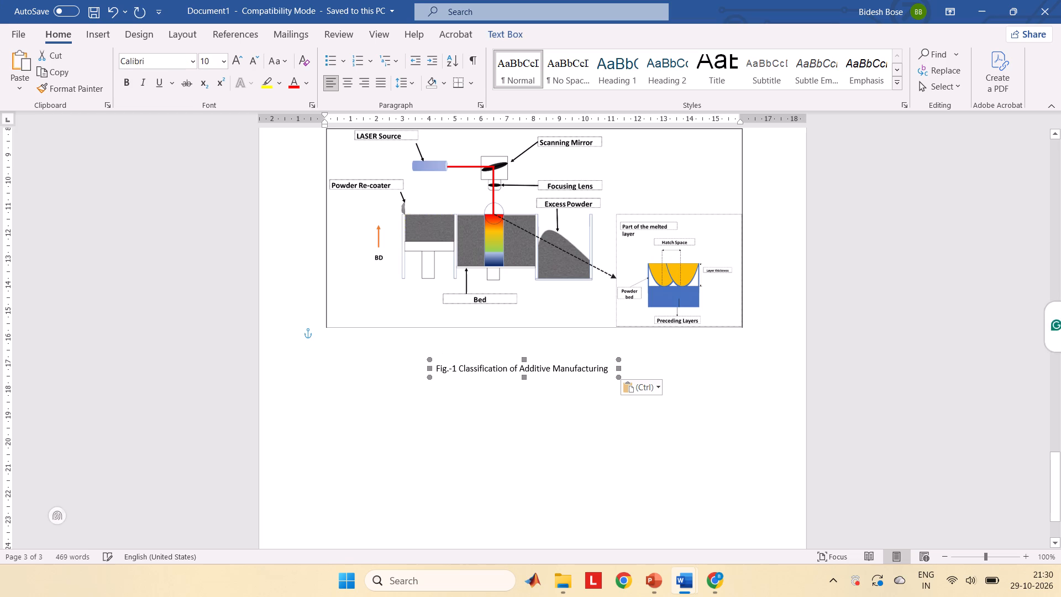
# Move the pasted caption text box up so it sits just beneath the LPBF setup figure.
pyautogui.click(464, 355)
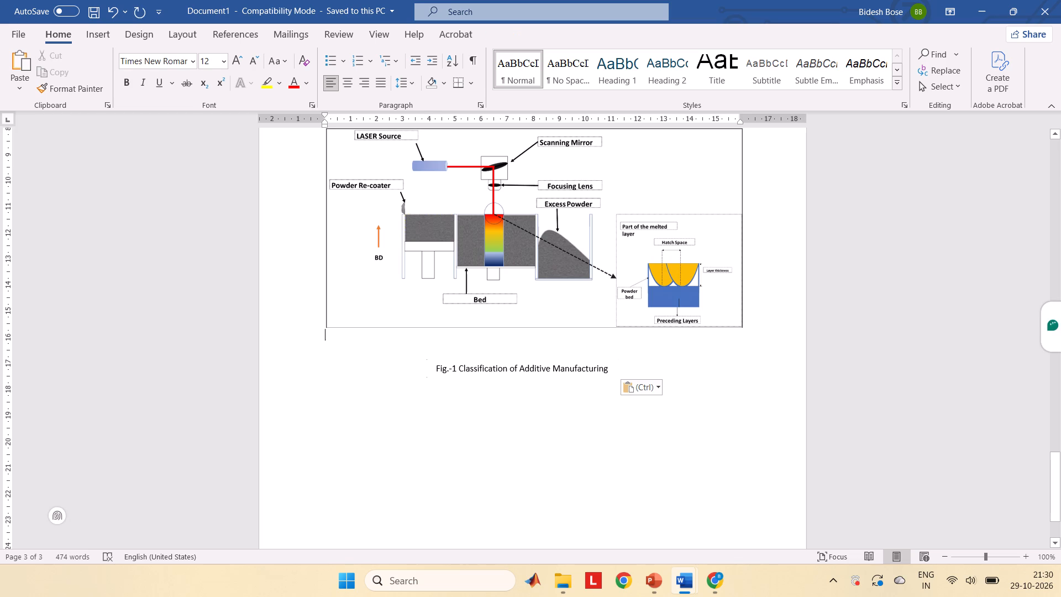
pyautogui.click(451, 363)
pyautogui.moveTo(438, 354); pyautogui.dragTo(445, 337)
pyautogui.tripleClick(445, 337)
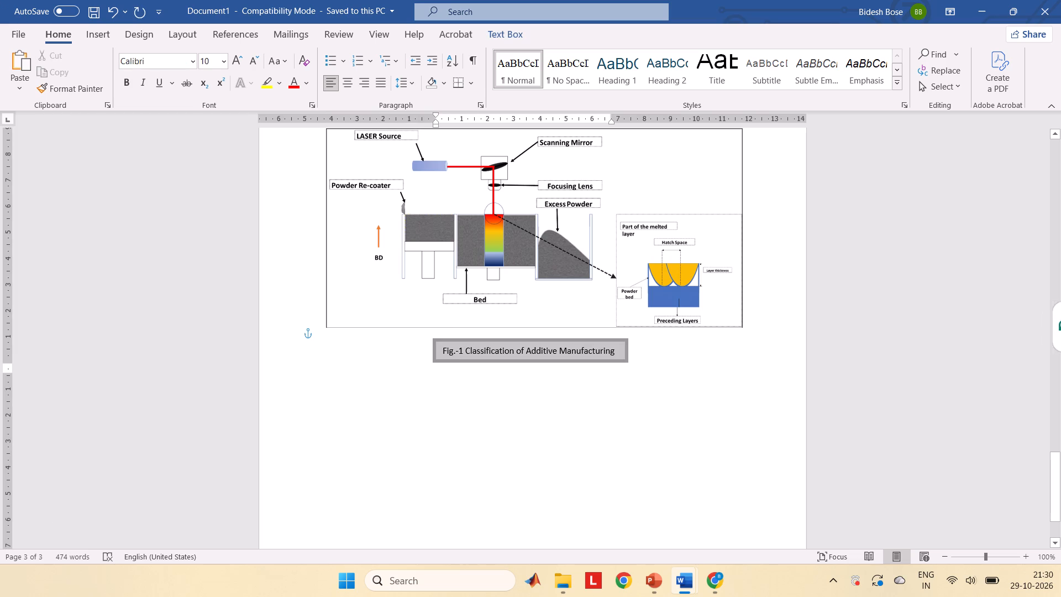
# Change the pasted caption's text to "Fig.-2 LPBF set-up".
pyautogui.click(462, 349)
pyautogui.click(462, 349)
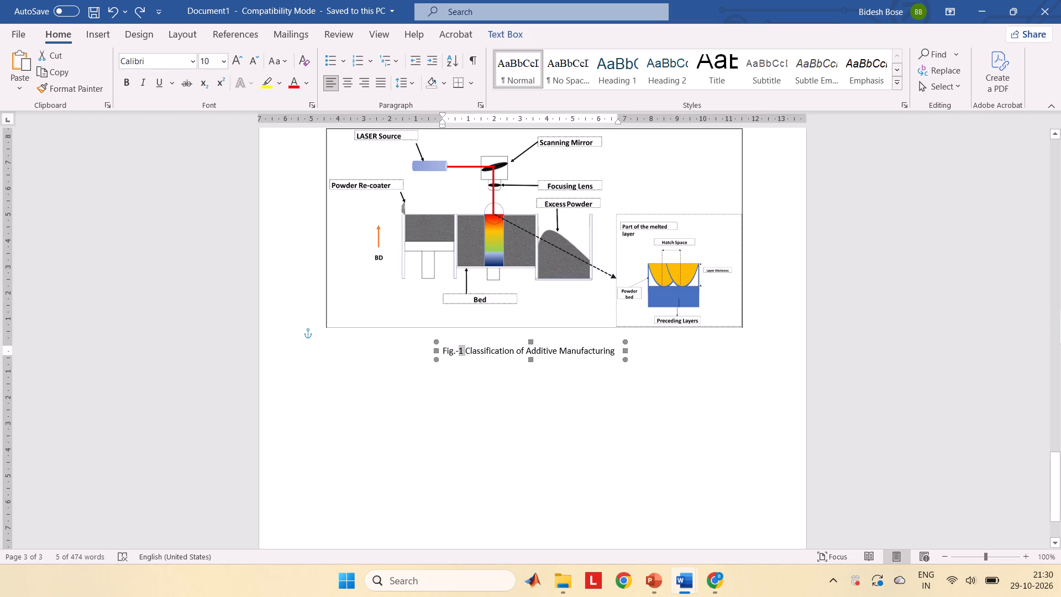
pyautogui.press('2')
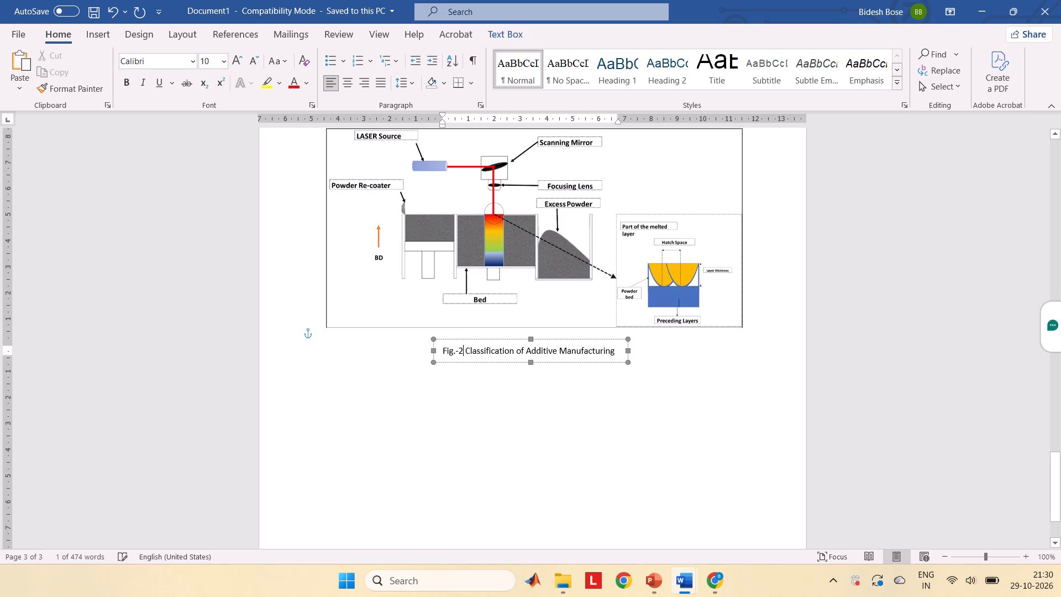
pyautogui.click(613, 353)
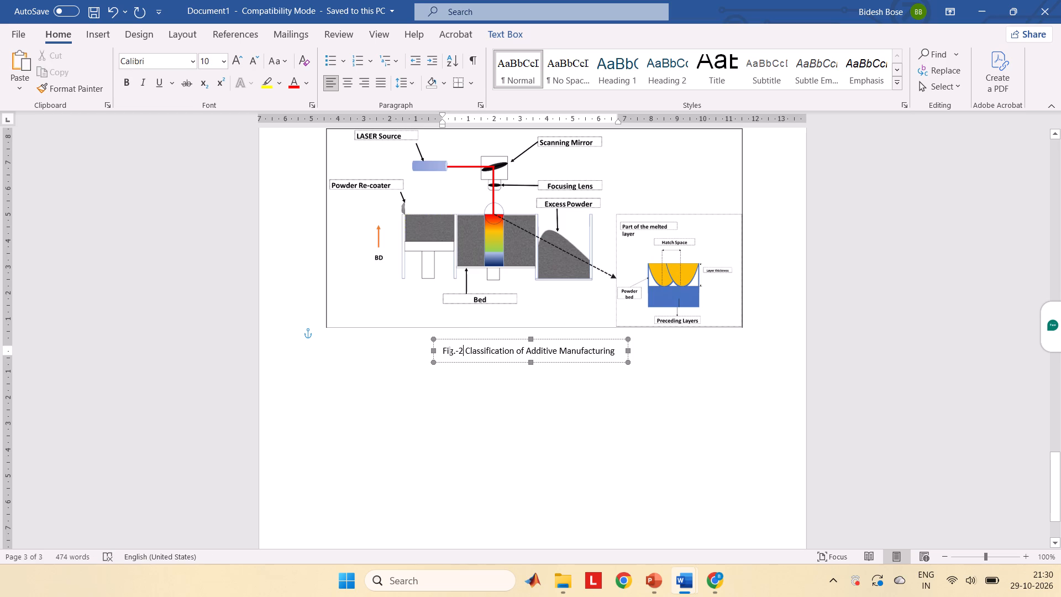
pyautogui.moveTo(613, 353); pyautogui.dragTo(490, 345)
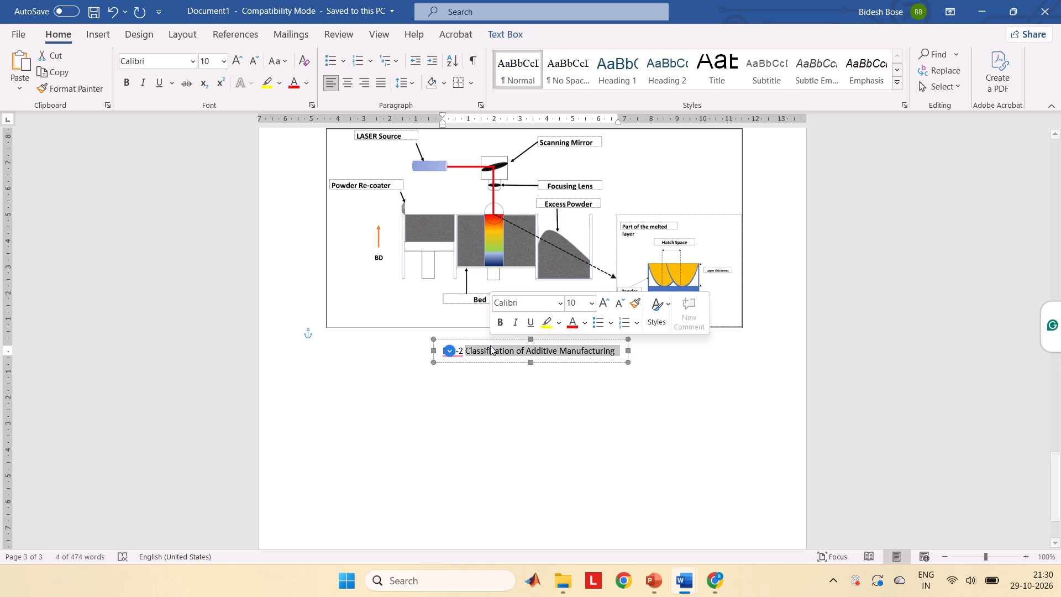
pyautogui.write('LPBF')
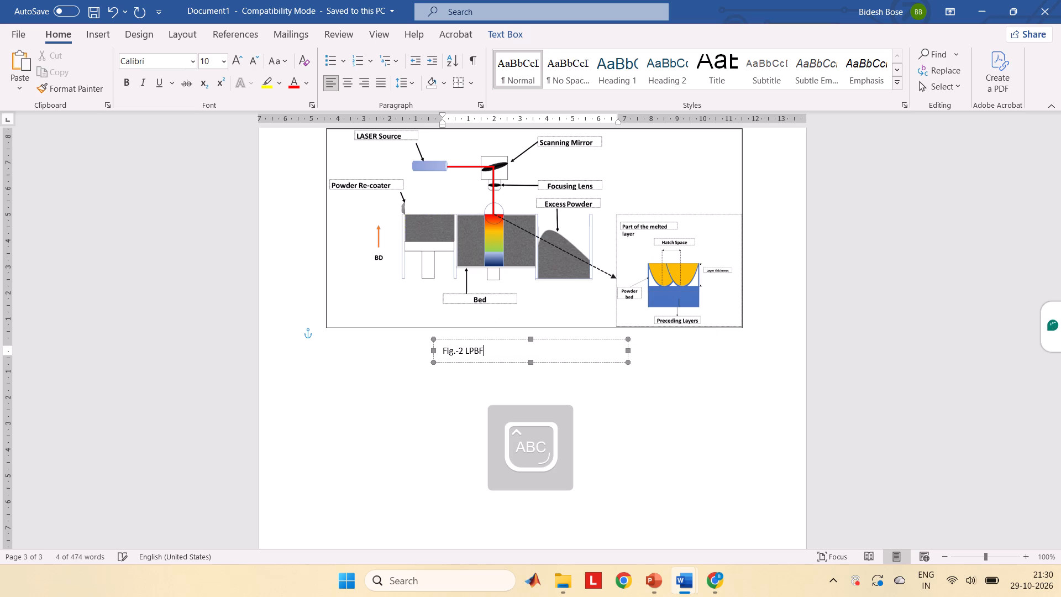
pyautogui.press('space')
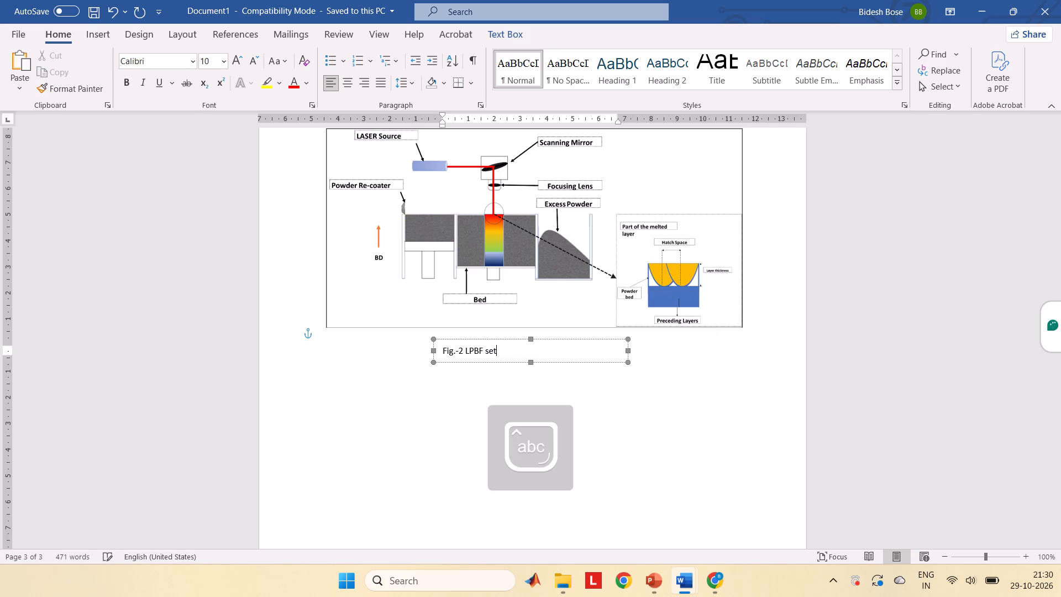
pyautogui.write('-up')
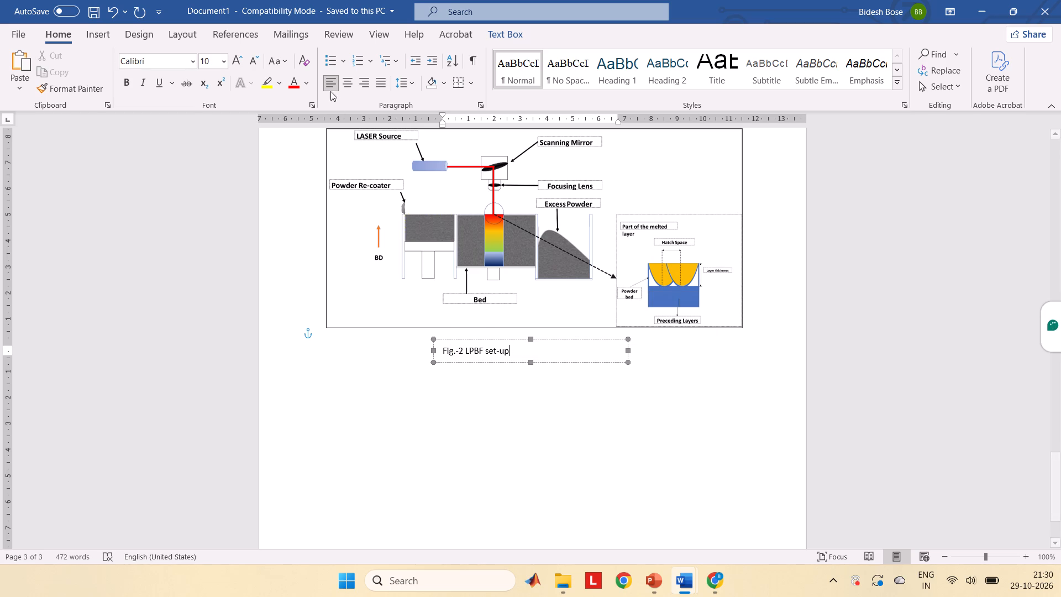
# Centre the Fig.-2 caption text within its text box.
pyautogui.click(344, 81)
pyautogui.click(939, 355)
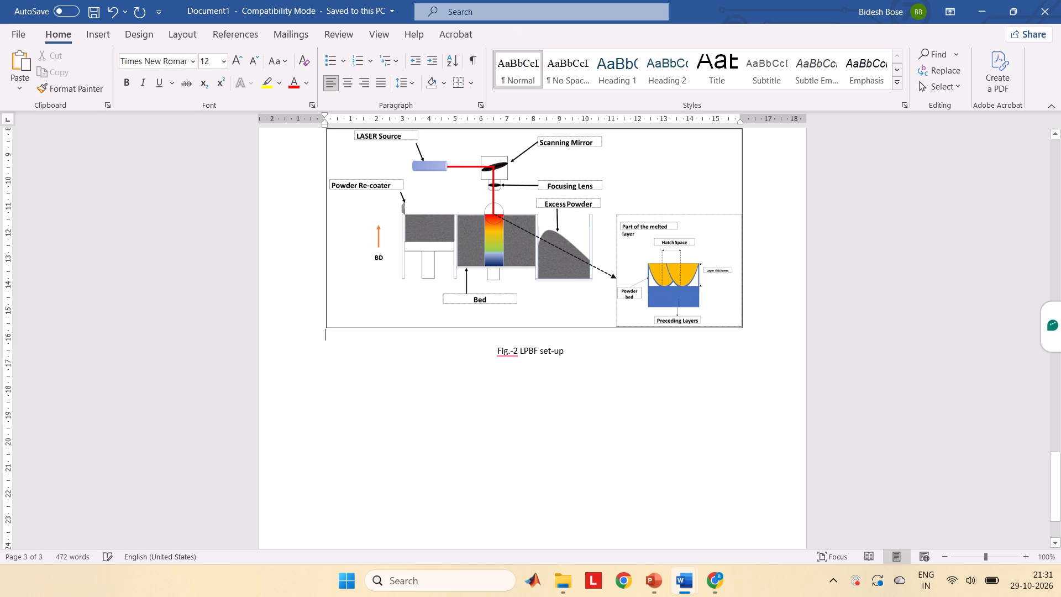
# Place the insertion point on a new empty line beneath the "Fig.-2 LPBF set-up" caption.
pyautogui.scroll(5, 939, 357)
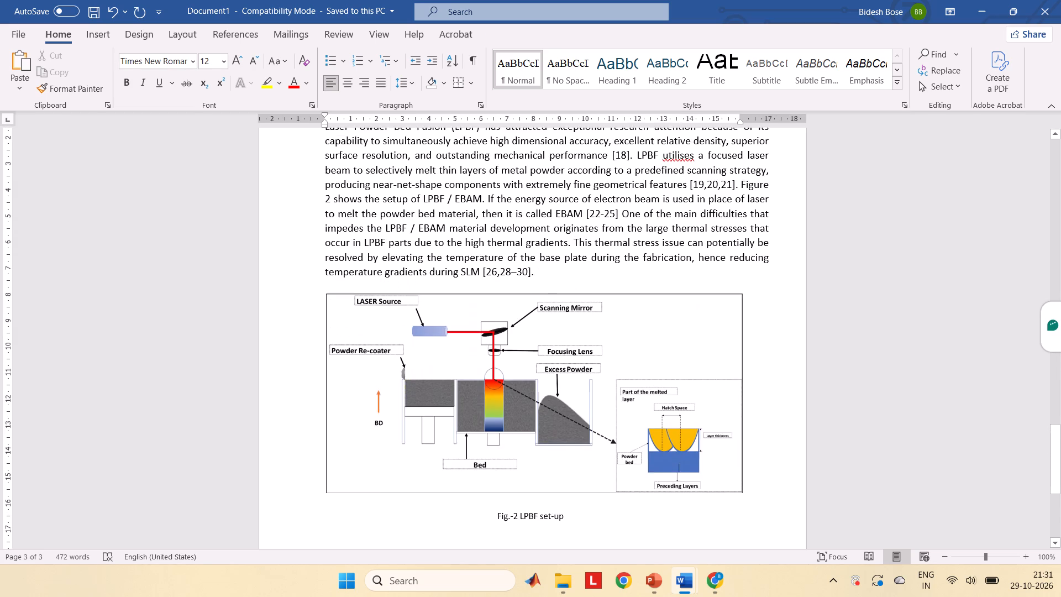
pyautogui.scroll(6, 938, 358)
pyautogui.scroll(-2, 918, 368)
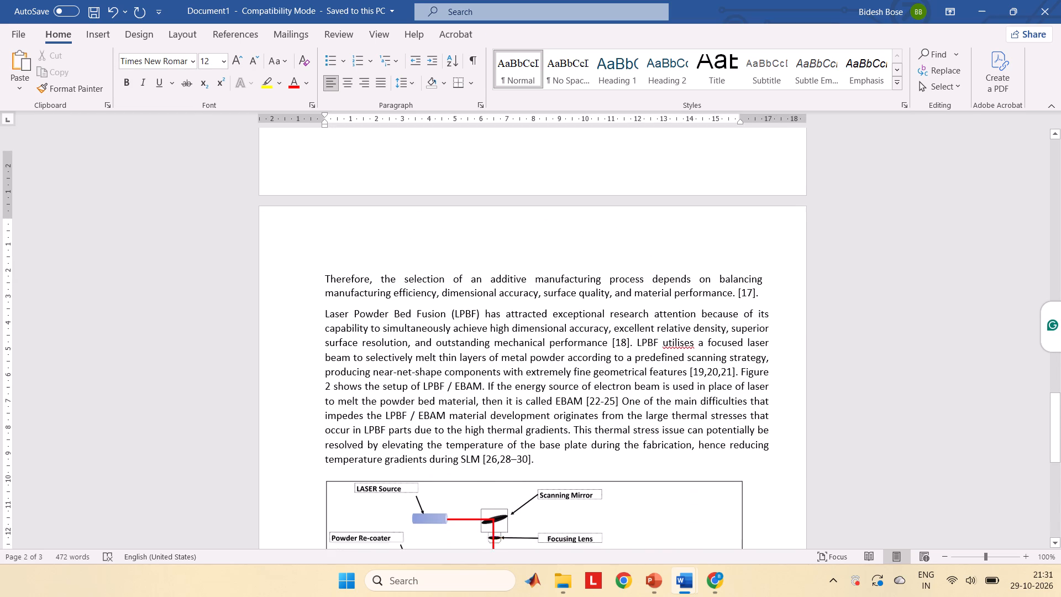
pyautogui.scroll(-10, 915, 370)
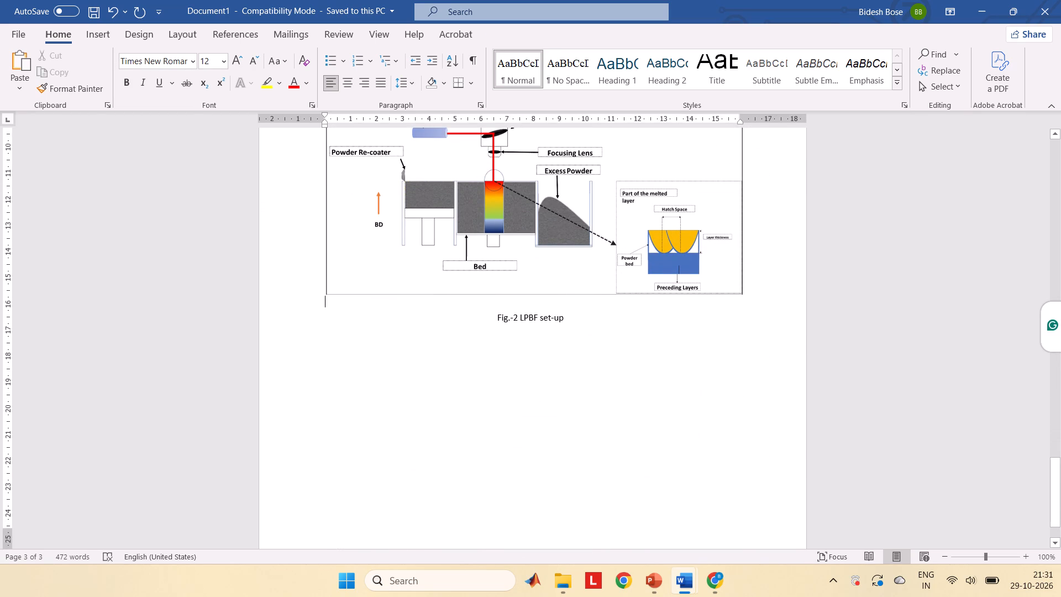
pyautogui.click(571, 319)
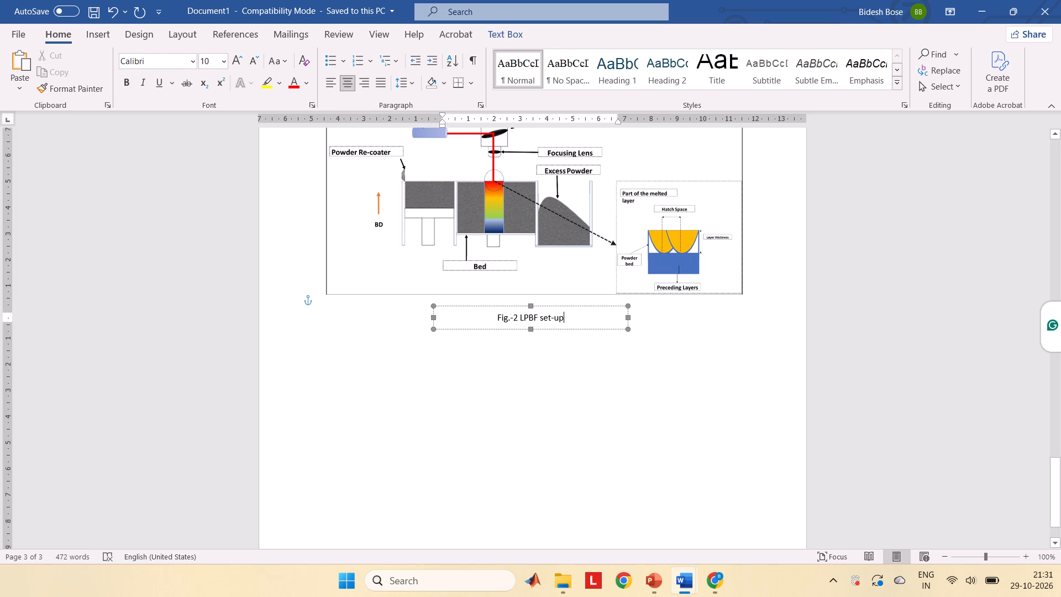
pyautogui.click(325, 360)
pyautogui.click(325, 360)
pyautogui.doubleClick(325, 360)
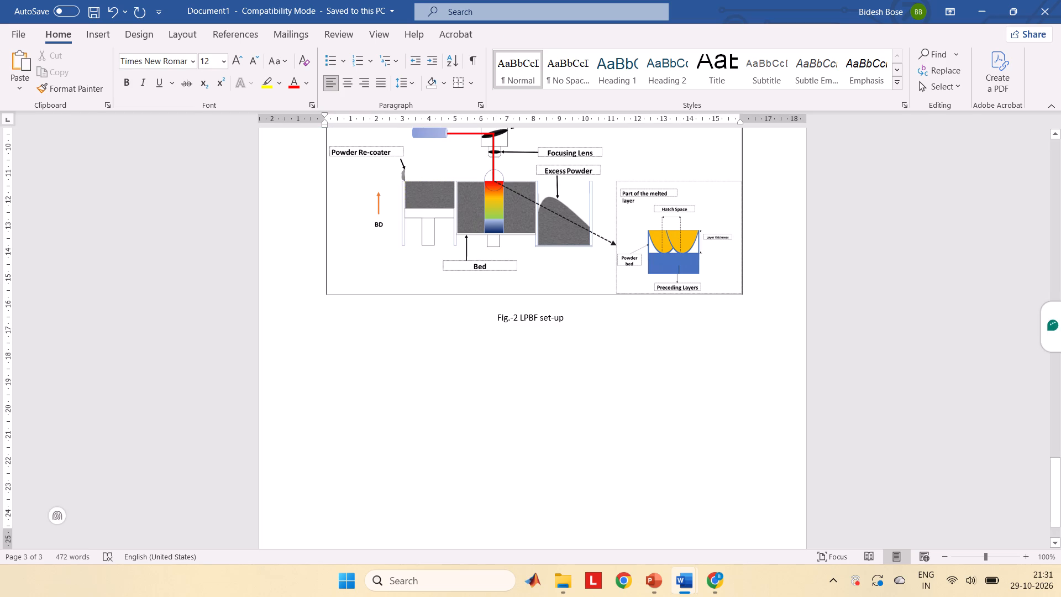
pyautogui.press('BackSpace')
pyautogui.press('BackSpace')
pyautogui.press('BackSpace')
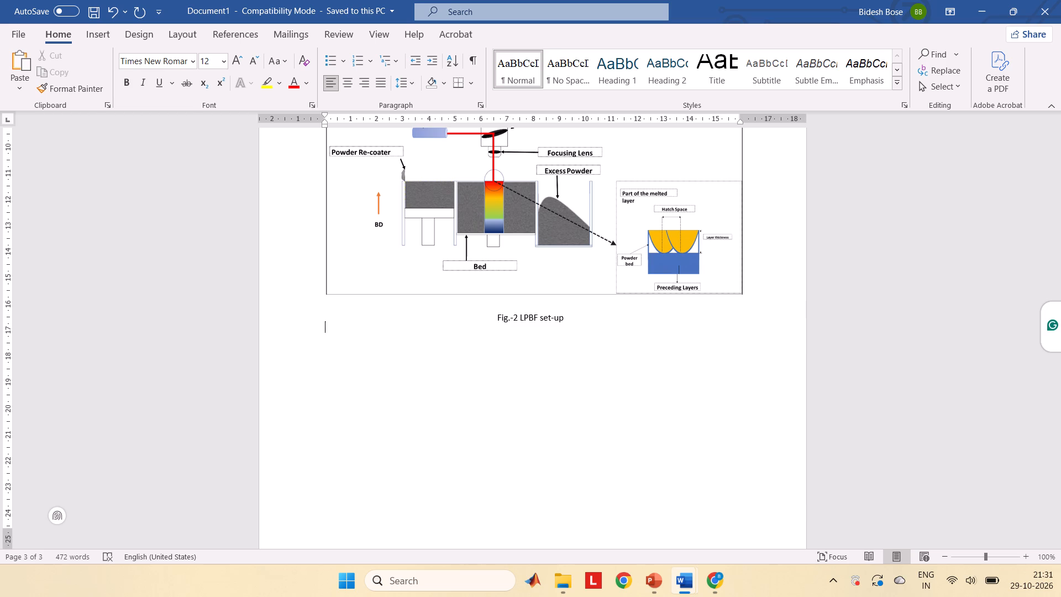
pyautogui.scroll(7, 903, 386)
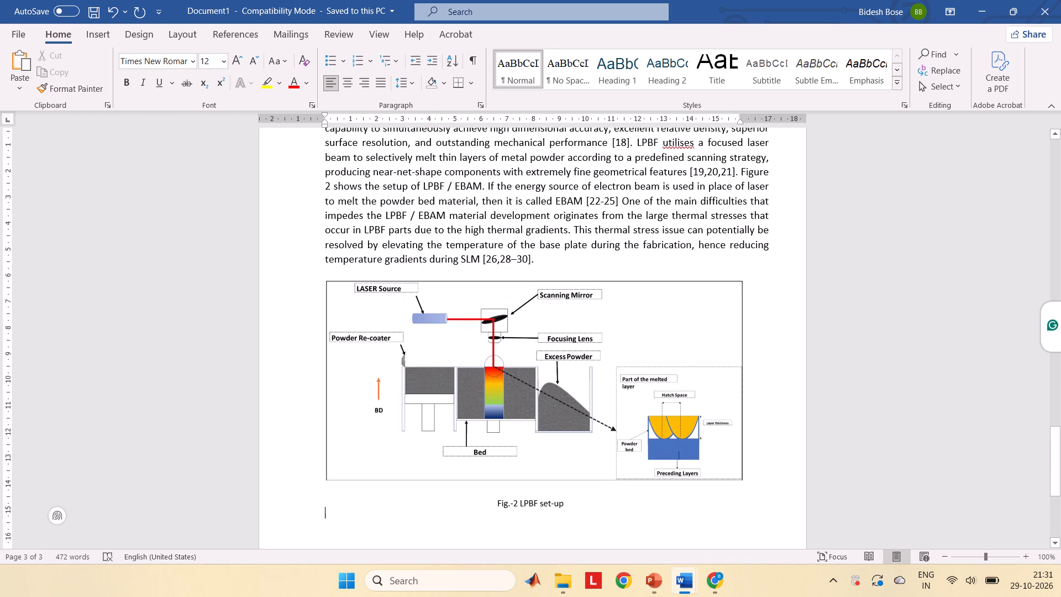
# Review the proposal document from the title page through the Introduction to the end of page 3.
pyautogui.scroll(20, 900, 383)
pyautogui.scroll(6, 897, 381)
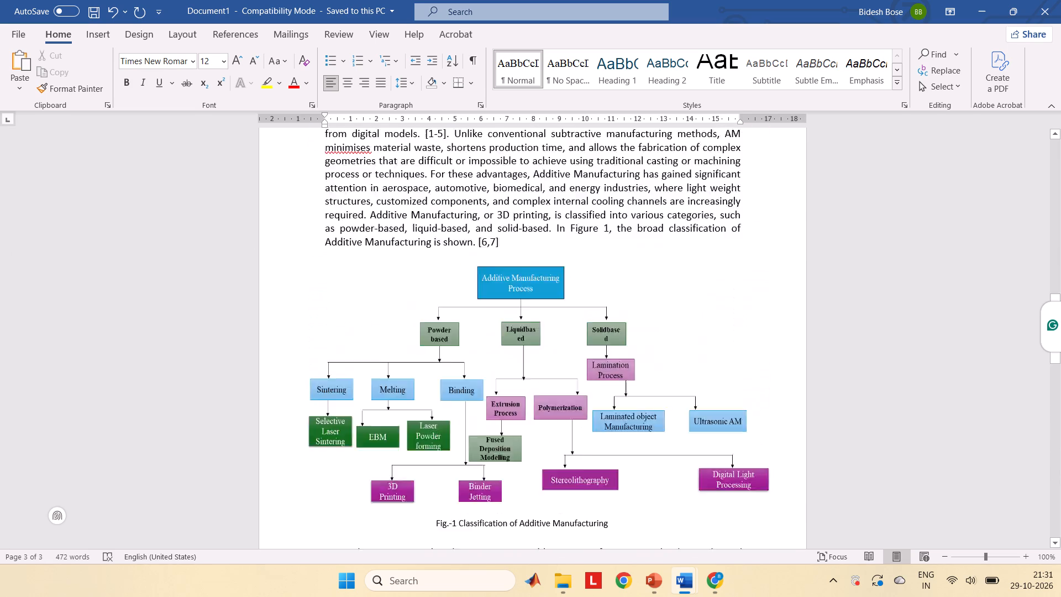
pyautogui.scroll(18, 897, 381)
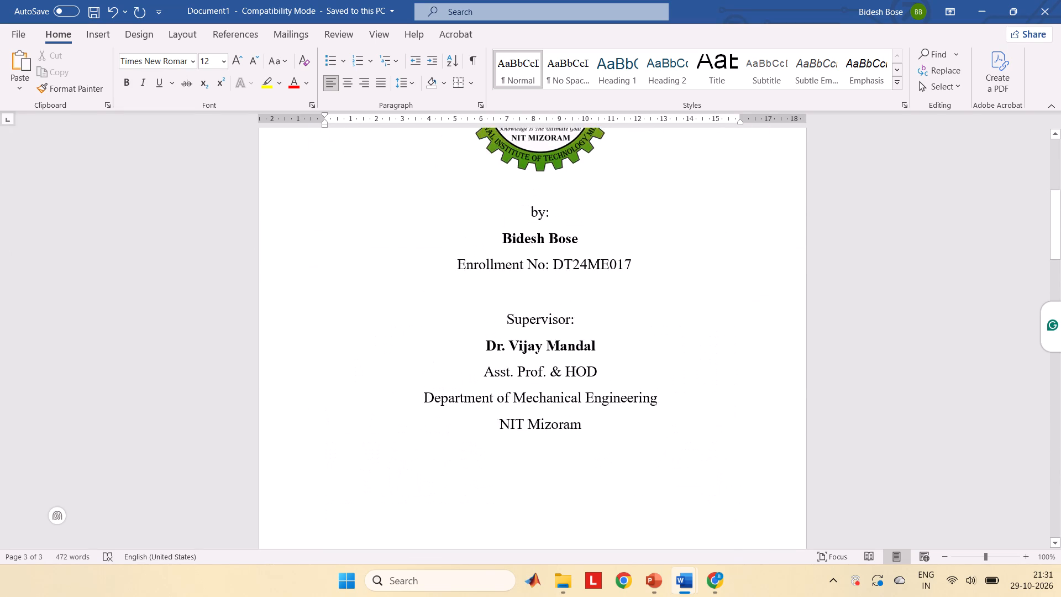
pyautogui.scroll(12, 897, 381)
pyautogui.scroll(-20, 896, 381)
pyautogui.scroll(-9, 896, 381)
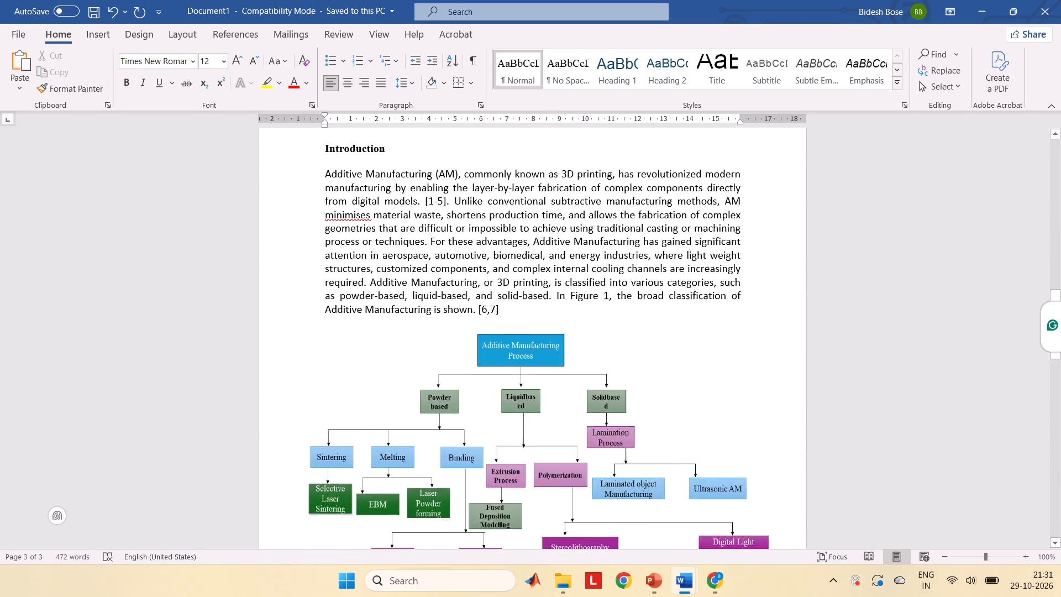
pyautogui.scroll(-17, 895, 381)
pyautogui.scroll(-9, 886, 383)
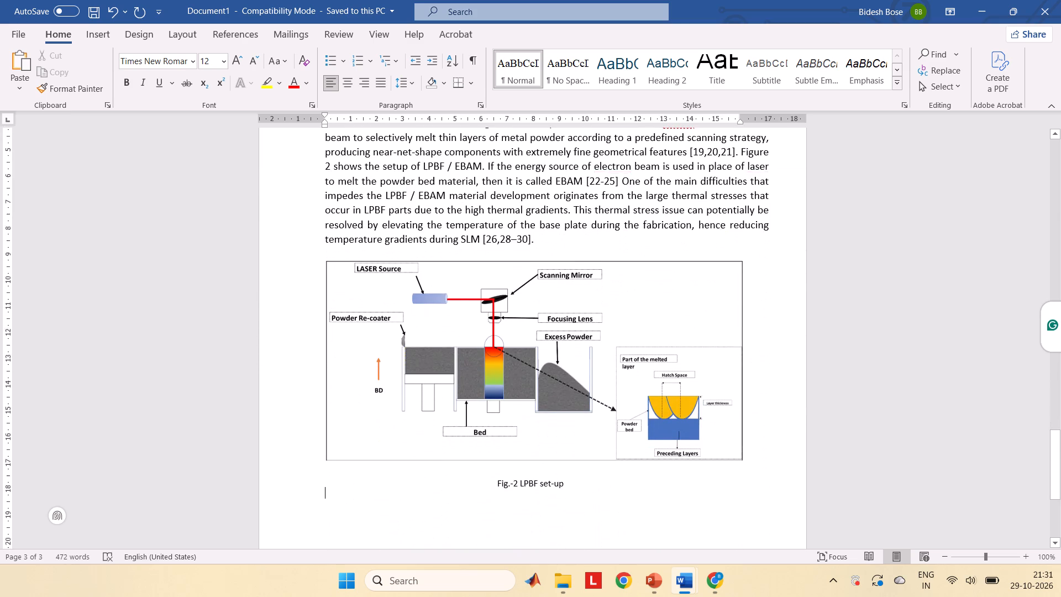
pyautogui.scroll(-4, 886, 383)
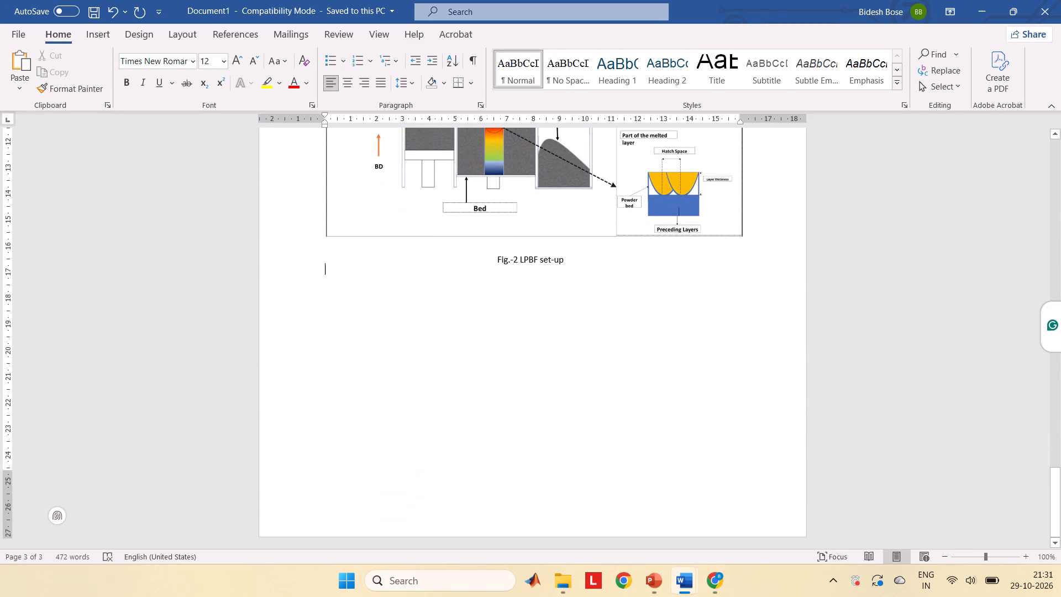
pyautogui.scroll(3, 884, 385)
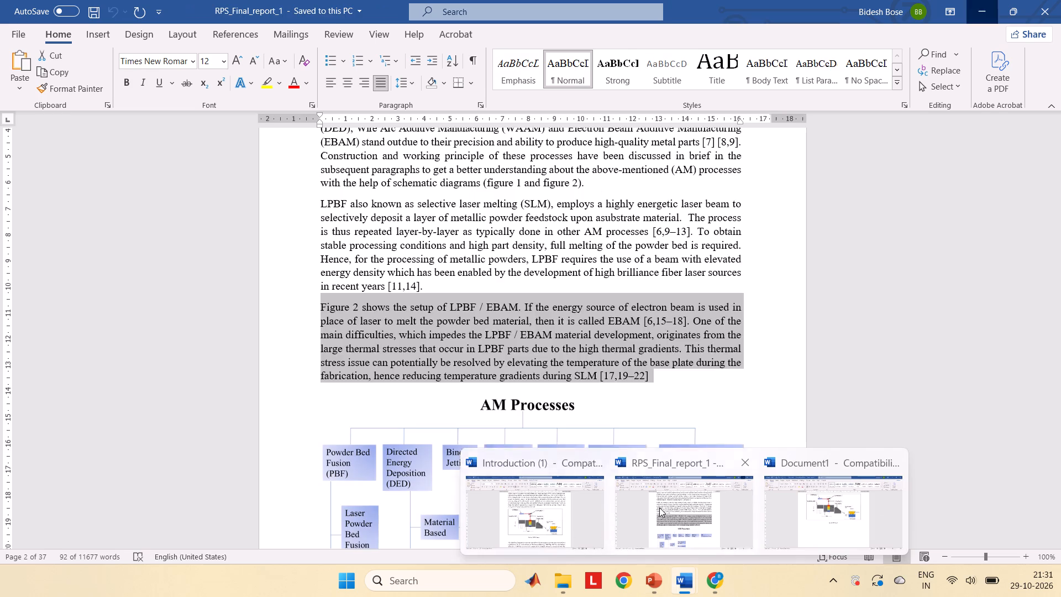
# Switch to RPS_Final_report_1 and read its Introduction from the LPBF paragraphs through the DED paragraphs to the Fig. 2 schematic.
pyautogui.click(659, 507)
pyautogui.click(942, 376)
pyautogui.scroll(6, 934, 375)
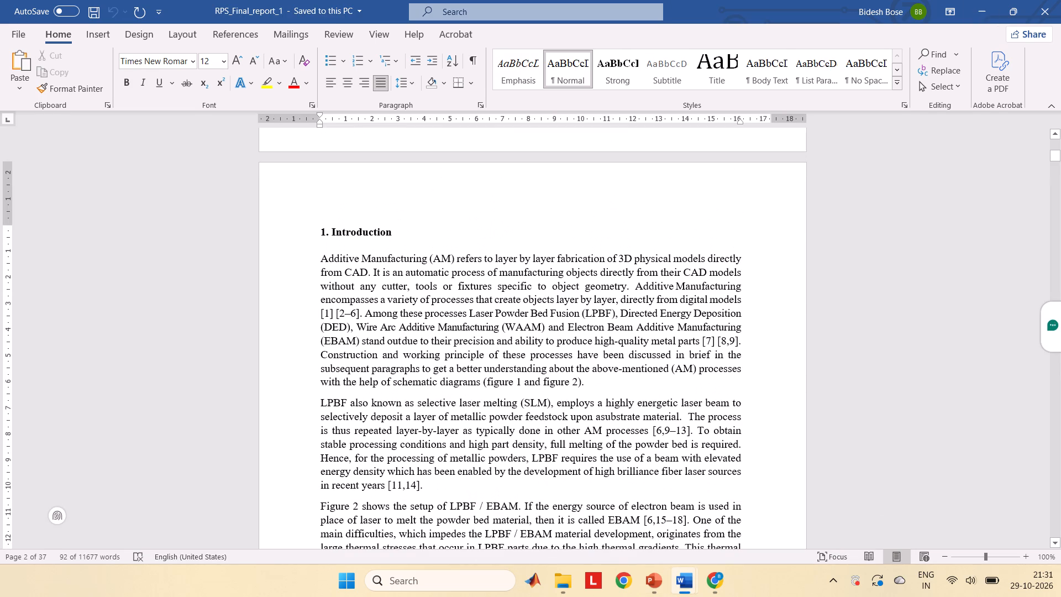
pyautogui.scroll(-20, 933, 375)
pyautogui.scroll(-1, 933, 375)
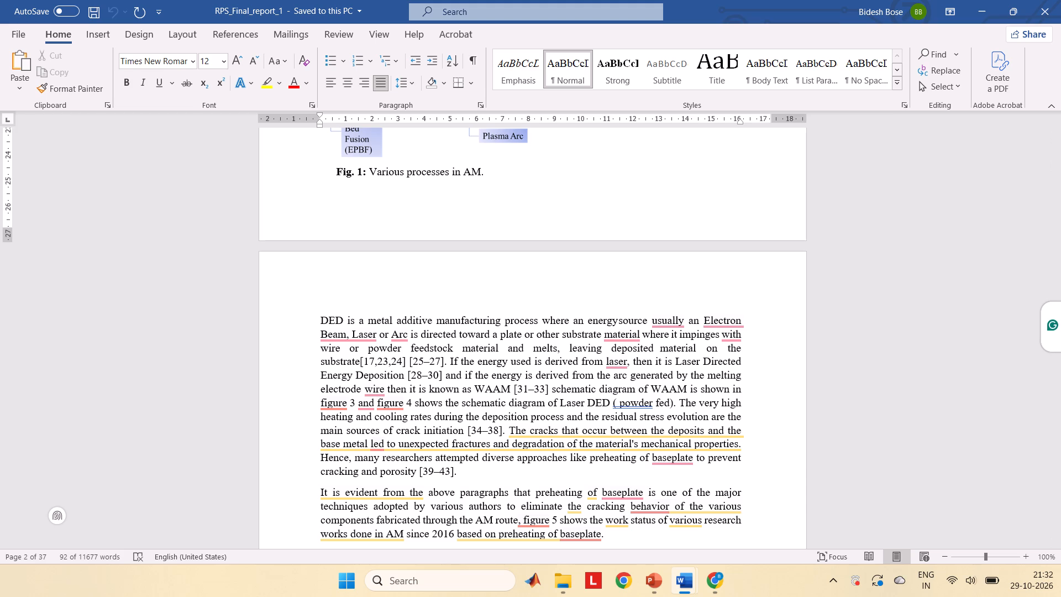
pyautogui.scroll(-13, 925, 376)
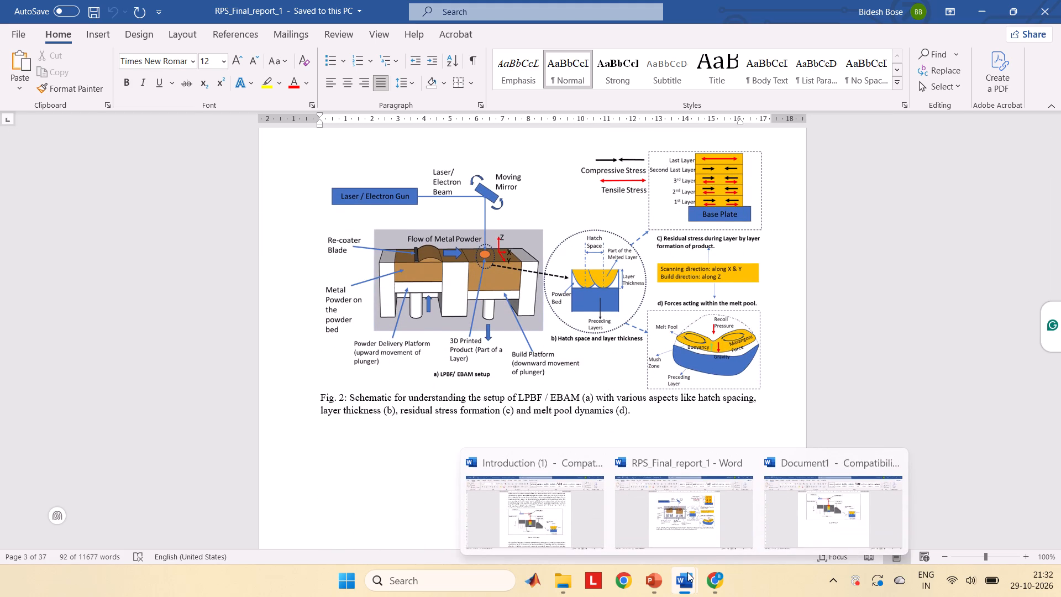
# Return to Document1 and review the LPBF / EBAM paragraph, the setup figure and the space beneath the Fig.-2 caption.
pyautogui.doubleClick(820, 521)
pyautogui.click(866, 410)
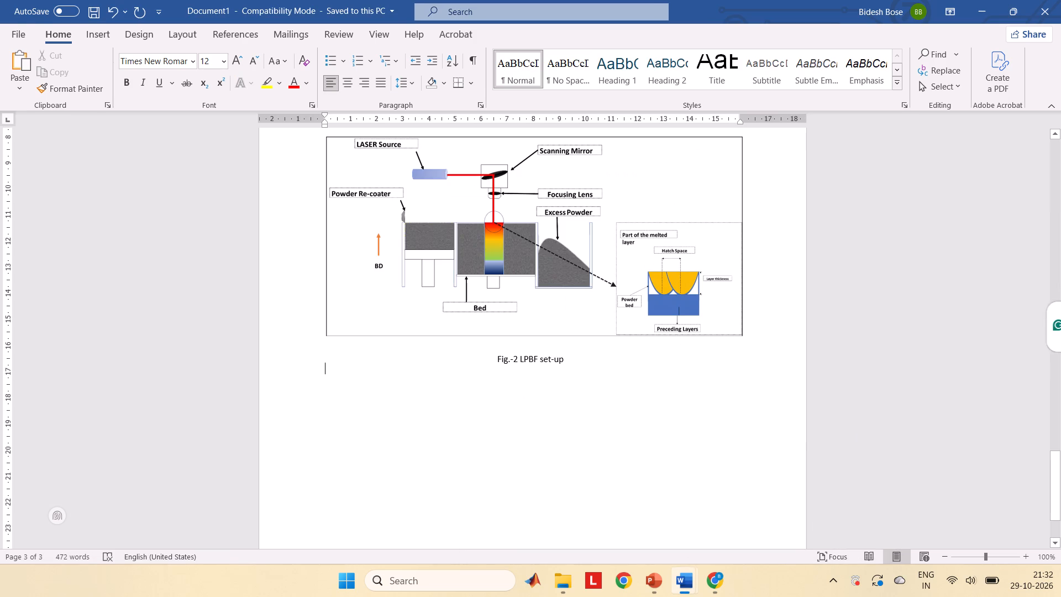
pyautogui.scroll(6, 866, 410)
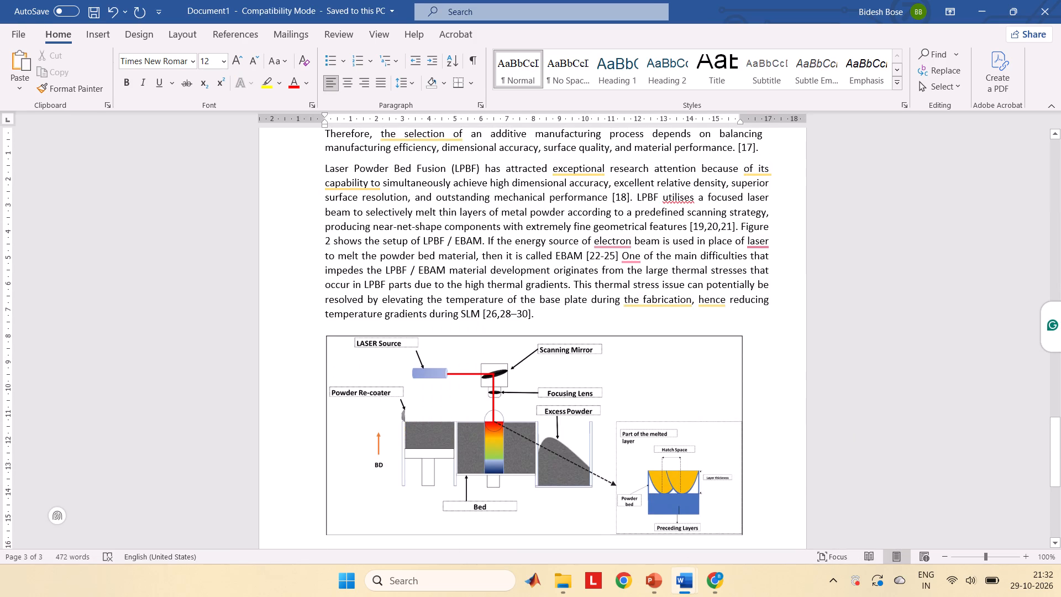
pyautogui.scroll(-4, 866, 410)
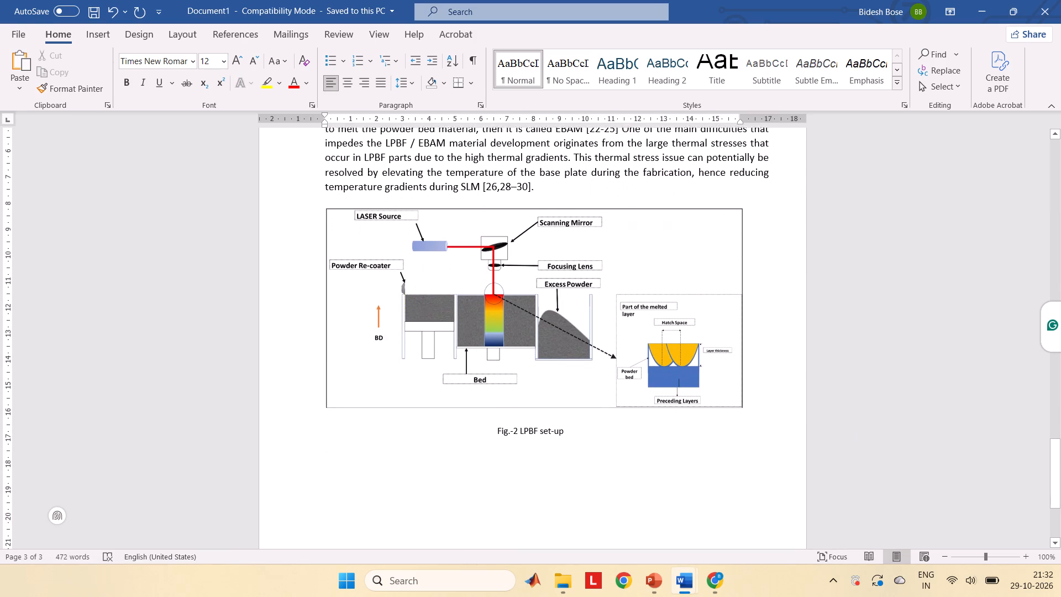
pyautogui.scroll(-4, 866, 410)
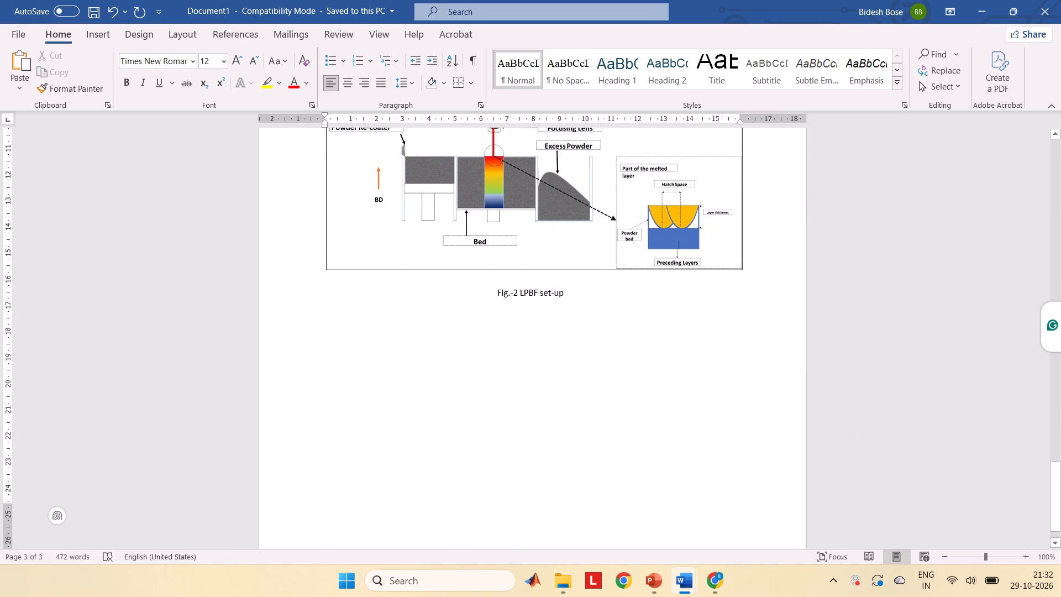
pyautogui.scroll(12, 866, 410)
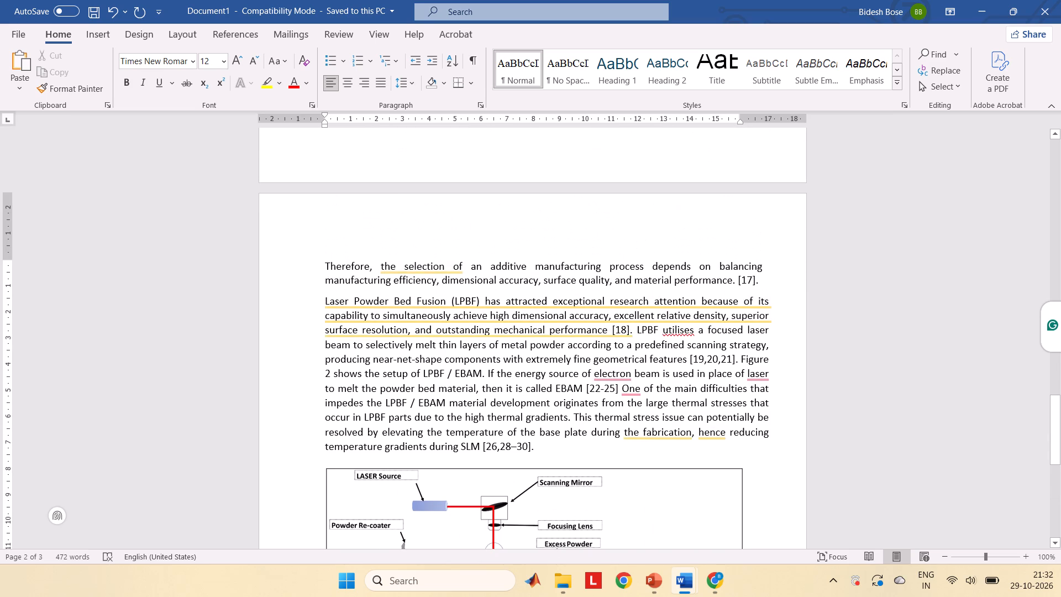
pyautogui.scroll(-1, 864, 410)
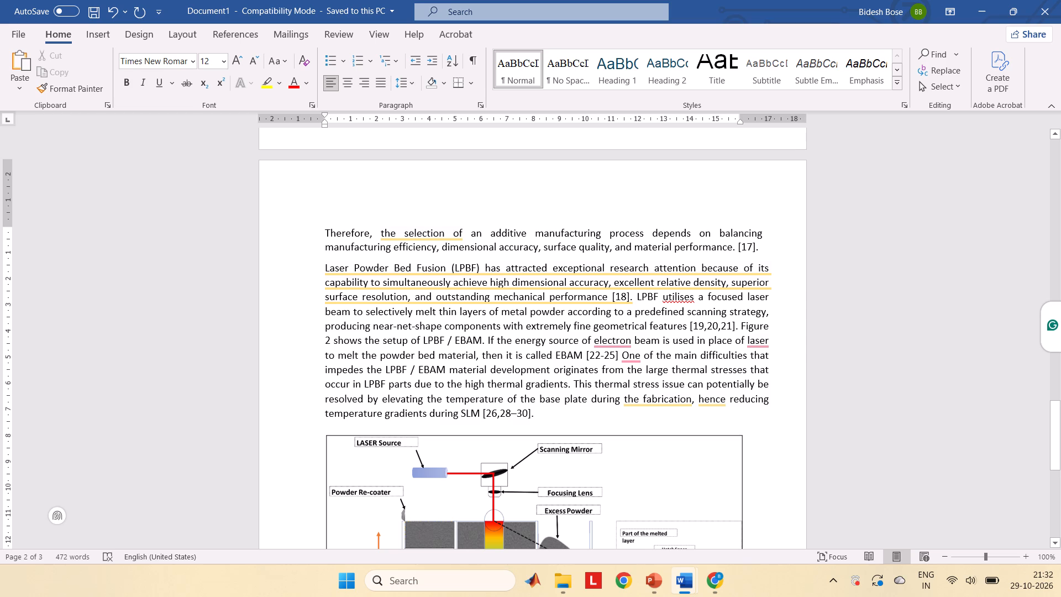
pyautogui.scroll(-13, 864, 410)
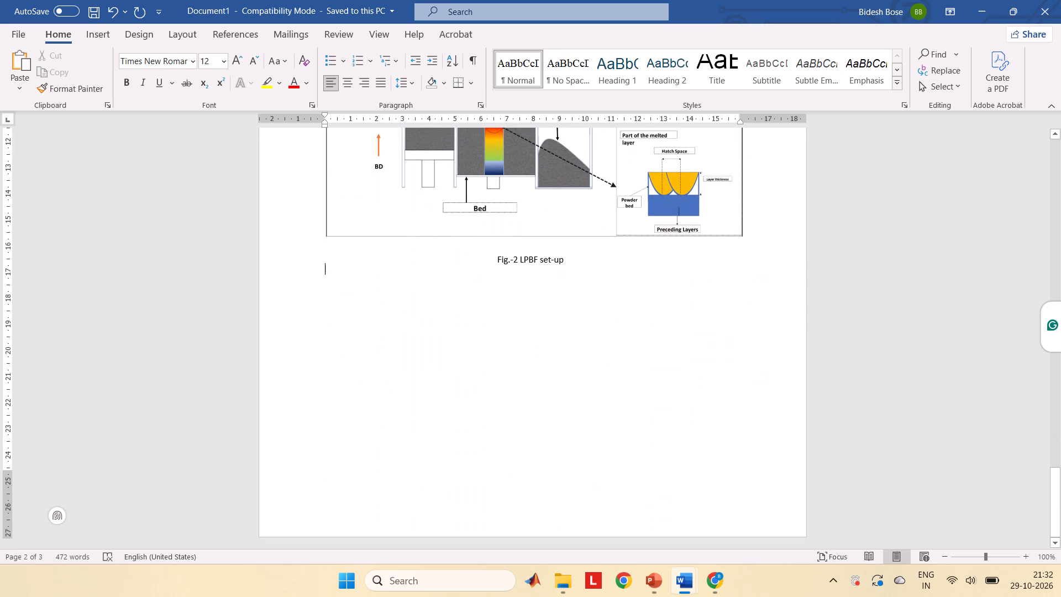
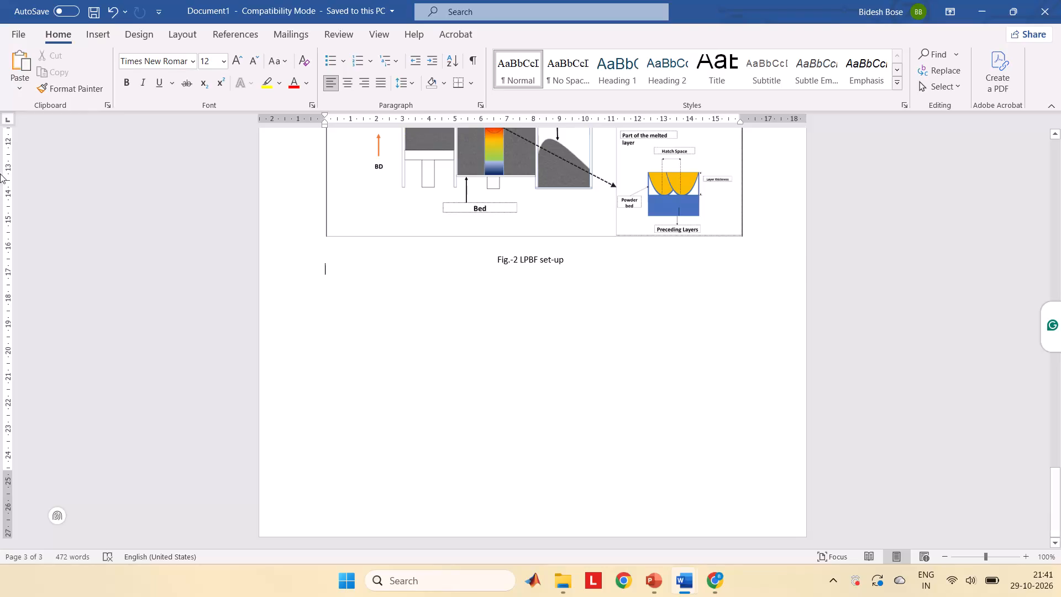
# Save the document as Research Proposal Report in the Desktop RPS folder as a Word Document, upgrading it to the newest file format.
pyautogui.click(18, 30)
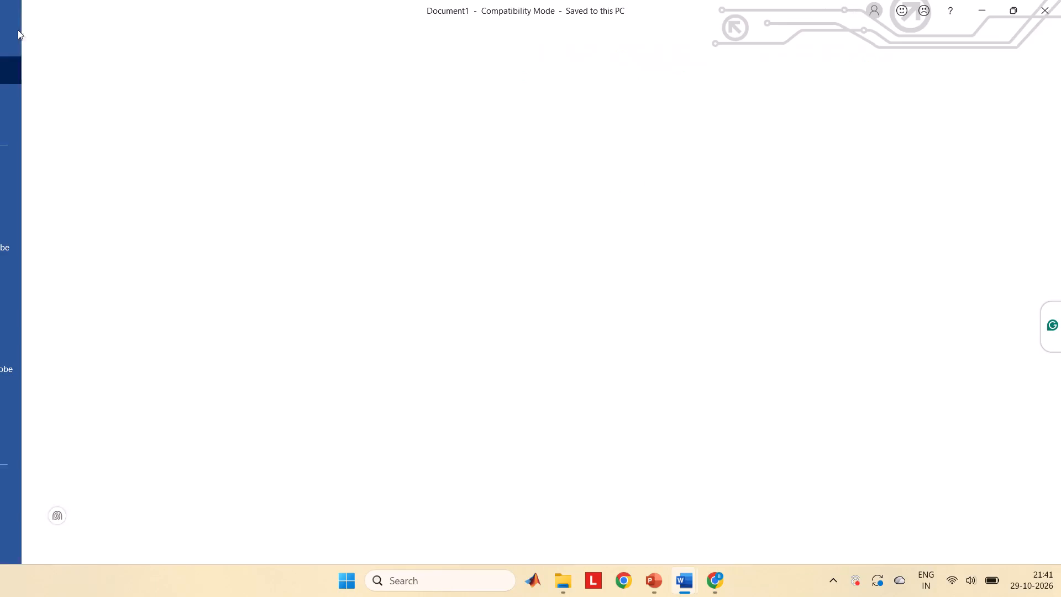
pyautogui.click(43, 218)
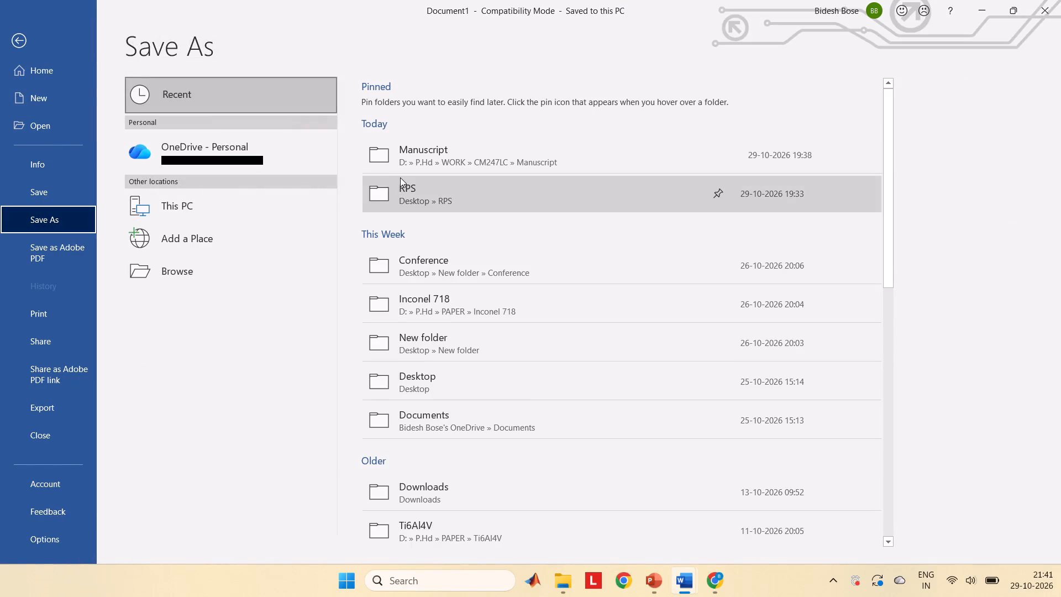
pyautogui.doubleClick(419, 187)
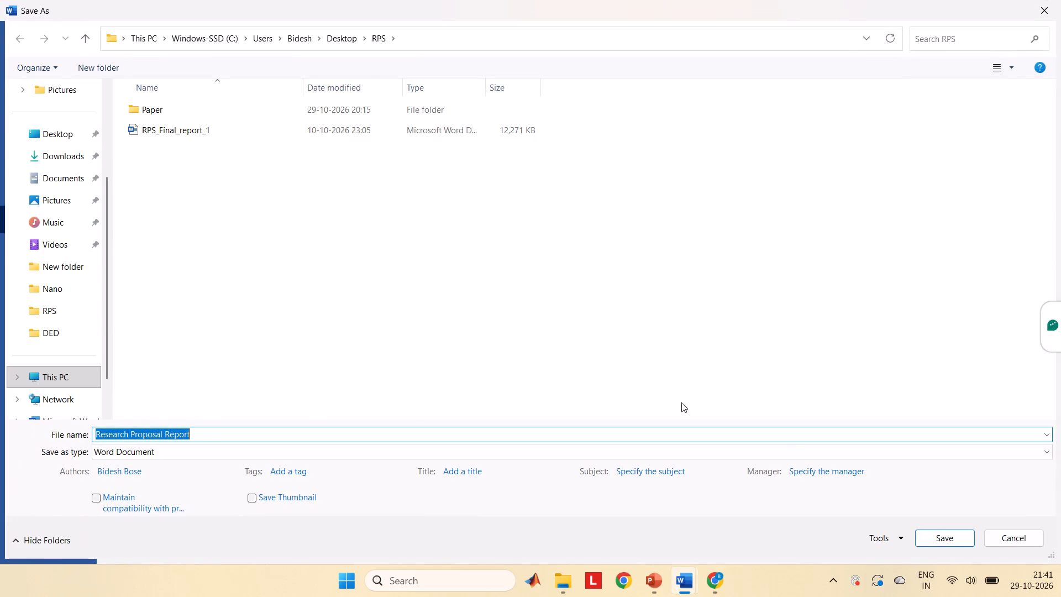
pyautogui.doubleClick(929, 536)
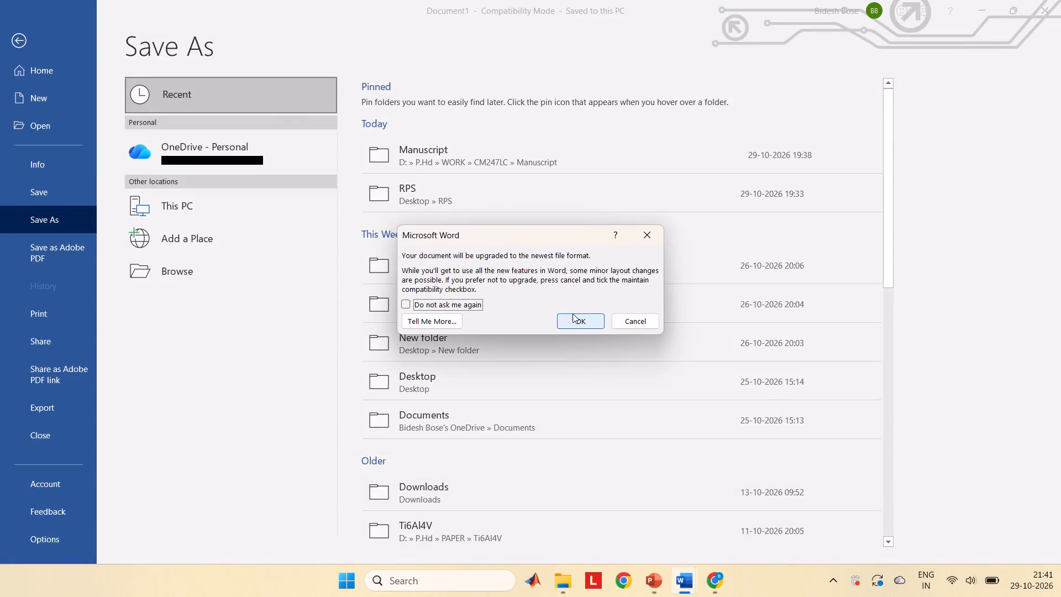
pyautogui.click(569, 323)
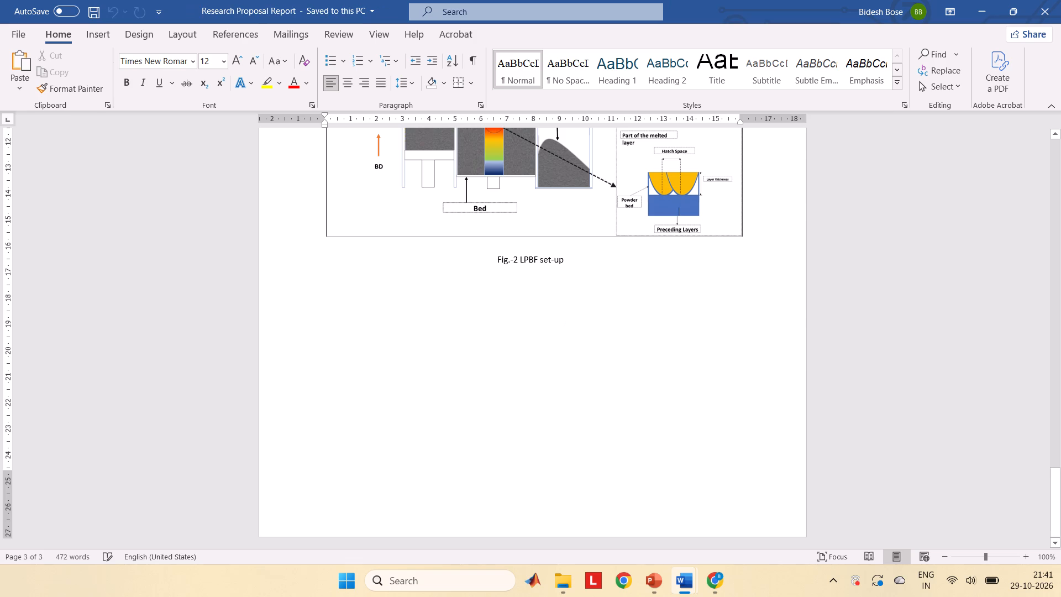
# Close Research Proposal Report and the remaining open Word documents, quitting Word without keeping the copied picture on the clipboard.
pyautogui.click(1043, 0)
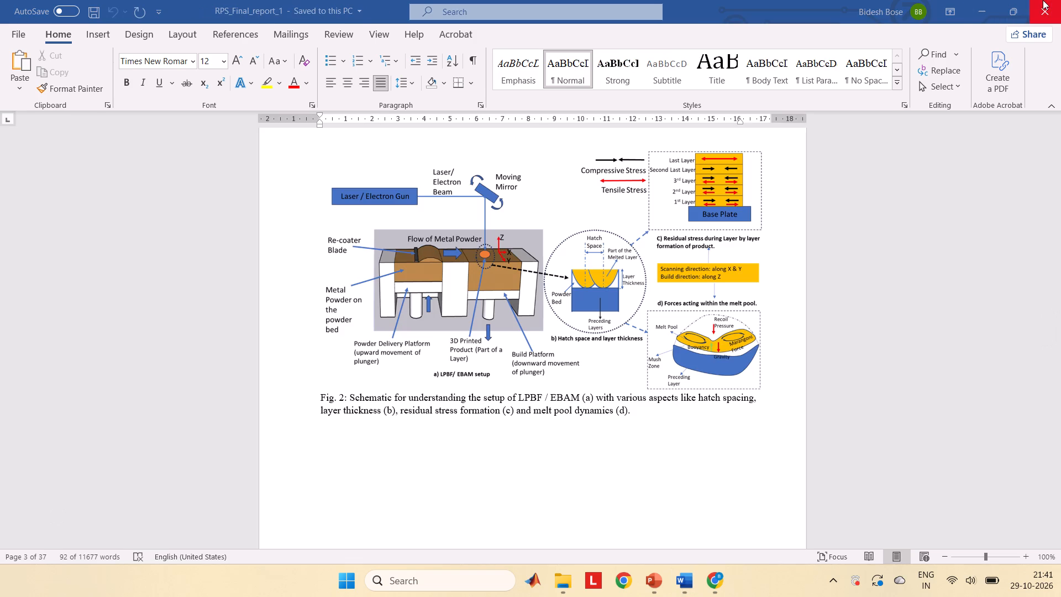
pyautogui.click(1043, 0)
pyautogui.click(1043, 0)
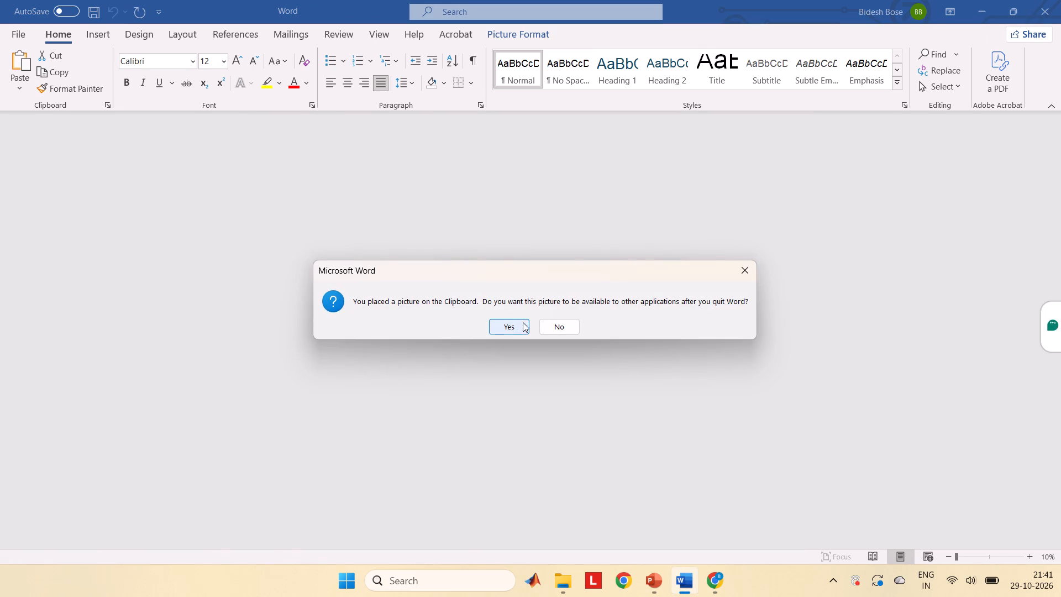
pyautogui.click(553, 329)
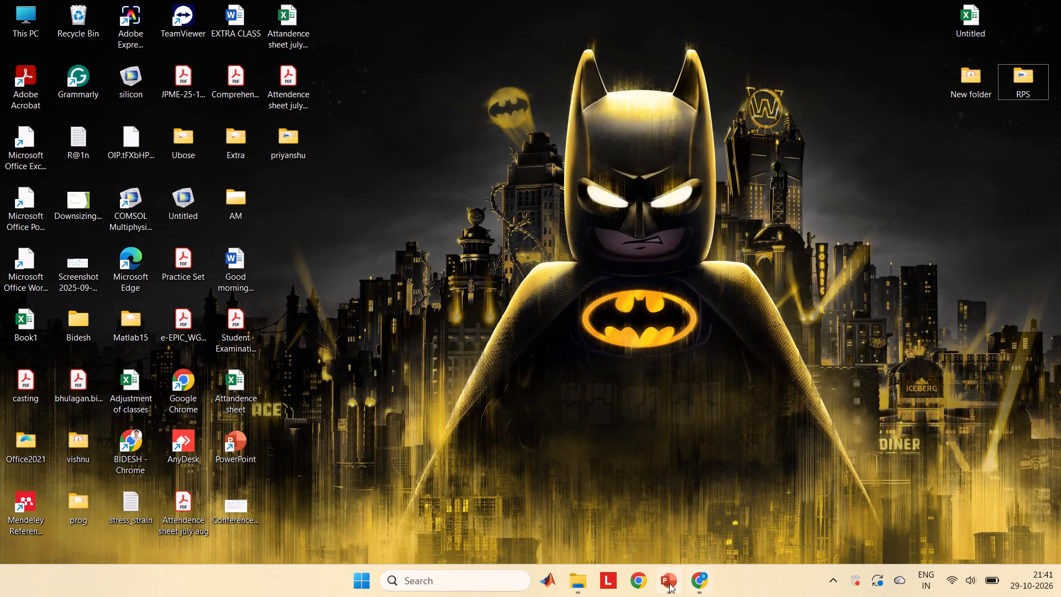
# Switch to PowerPoint and close the RPS_Final_1 presentation.
pyautogui.click(669, 583)
pyautogui.click(1060, 0)
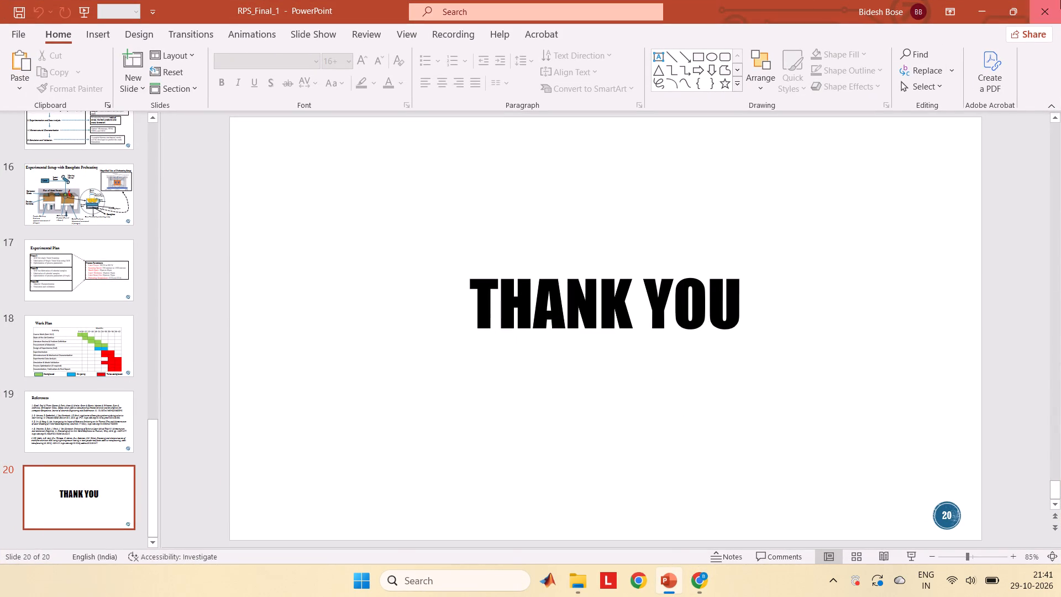
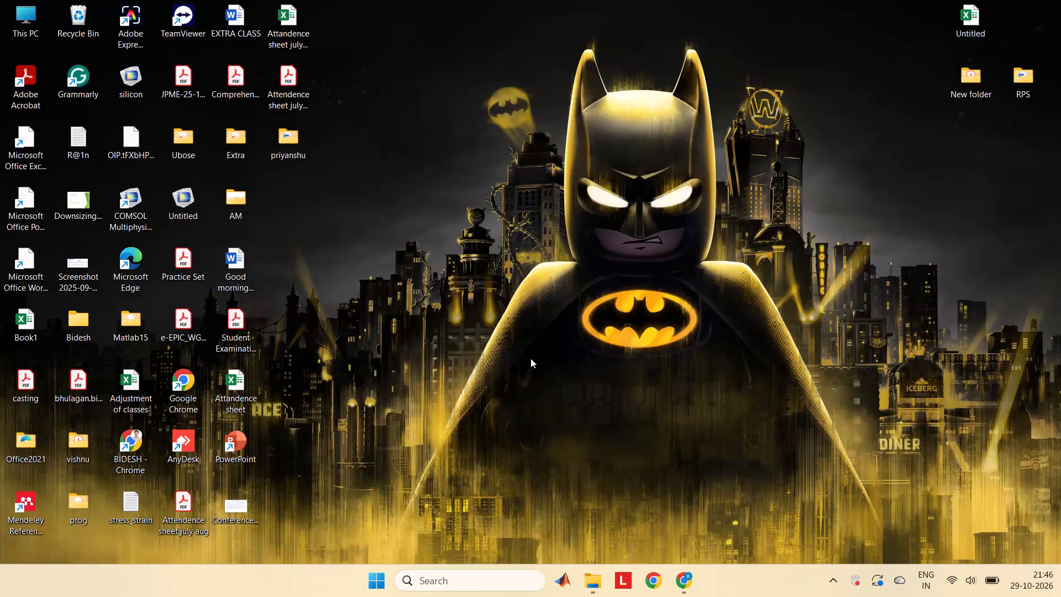
# Switch to Chrome and deny the cookies on the MDPI article Advances in the Additive Manufacturing of Superalloys.
pyautogui.click(675, 591)
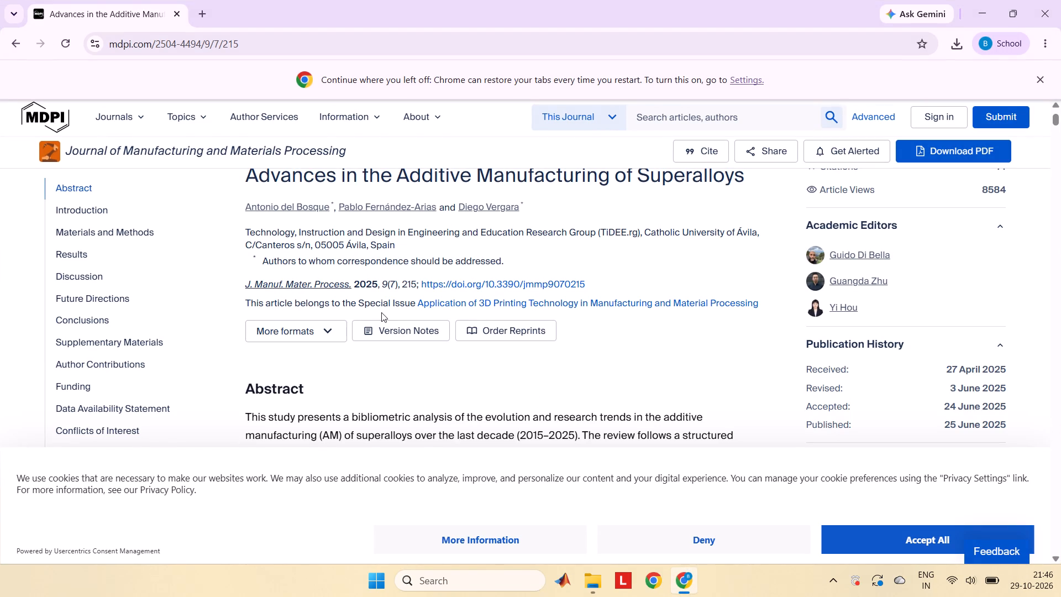
pyautogui.scroll(6, 381, 312)
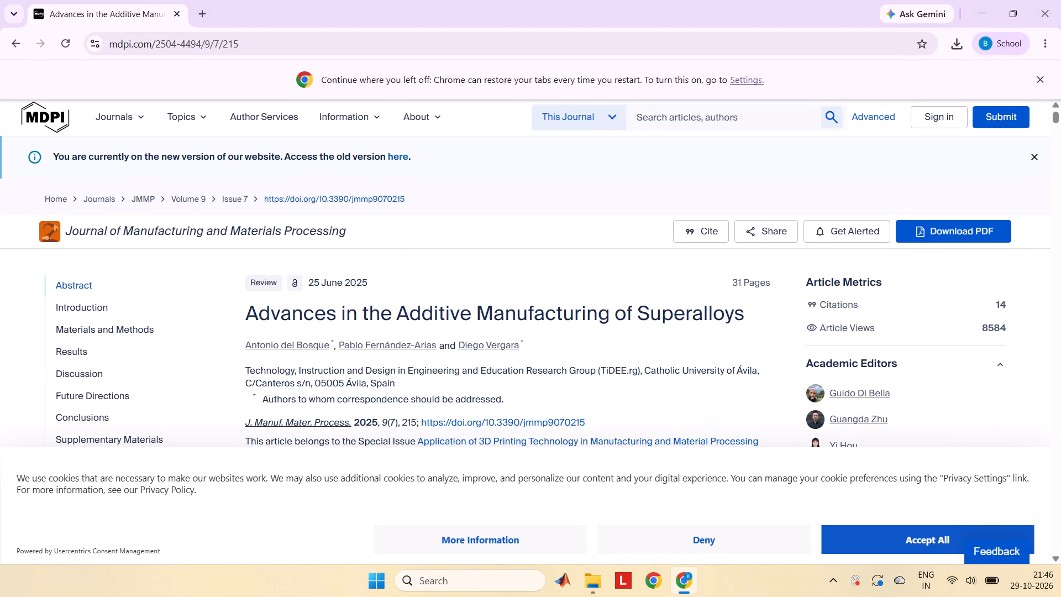
pyautogui.scroll(-5, 380, 311)
pyautogui.click(685, 534)
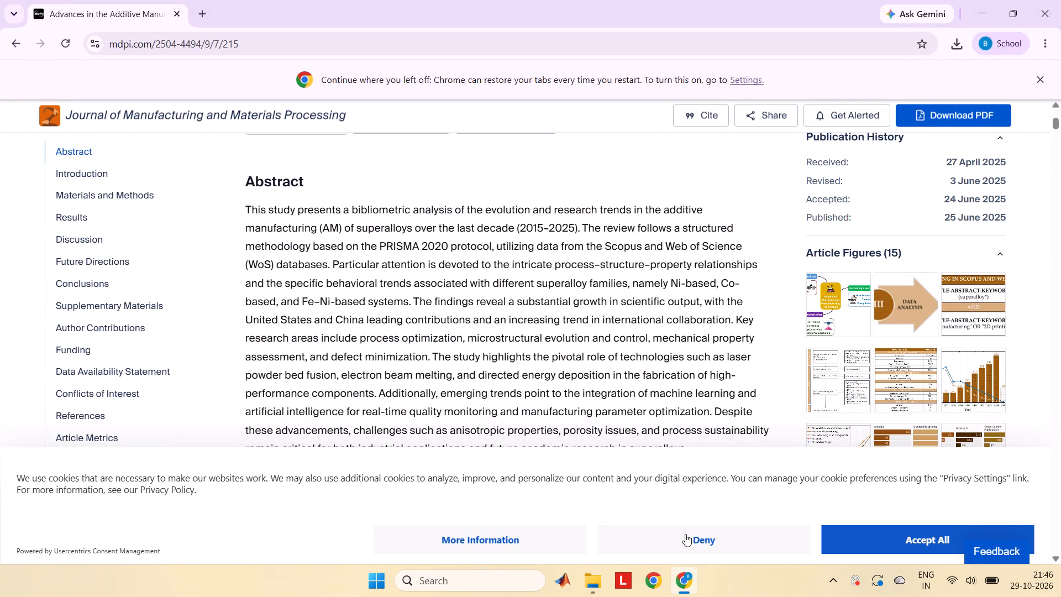
pyautogui.scroll(5, 479, 368)
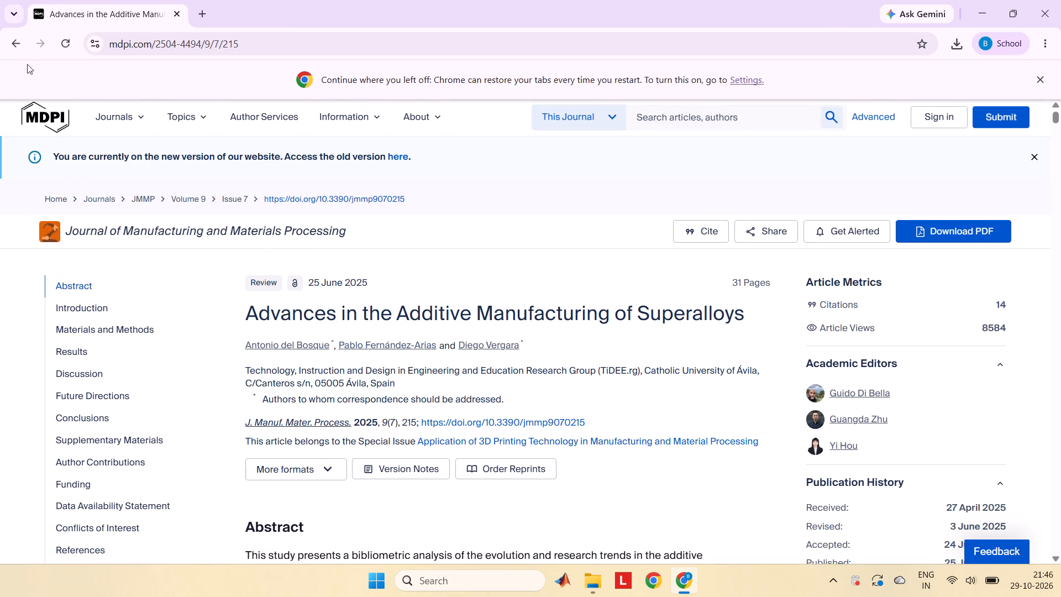
# Try to open the downloaded jmmp-09-00215-v2.pdf from the download history, close it and go back to the Google Scholar results.
pyautogui.click(955, 51)
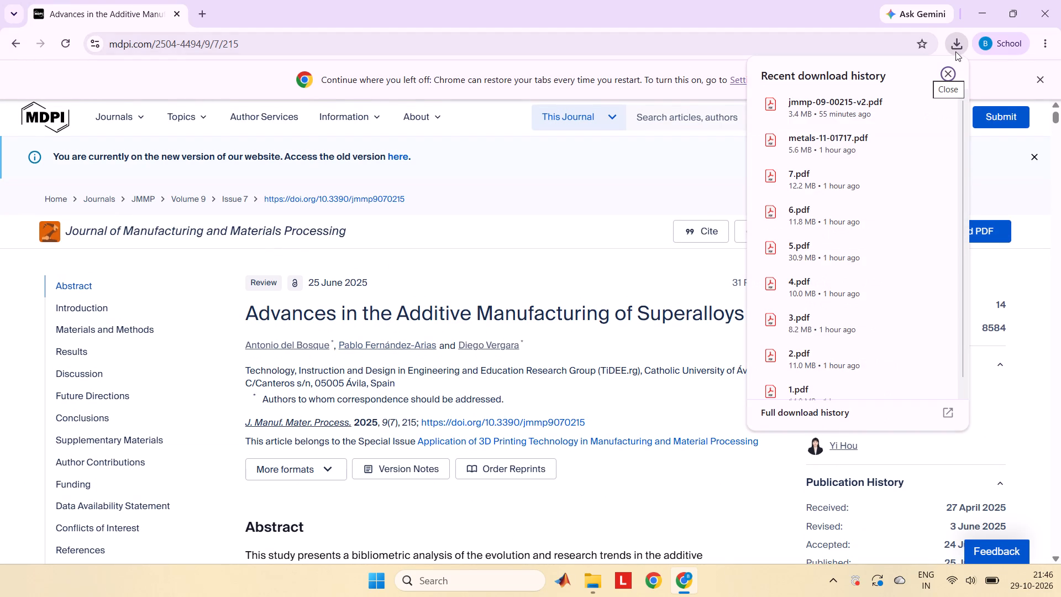
pyautogui.click(854, 102)
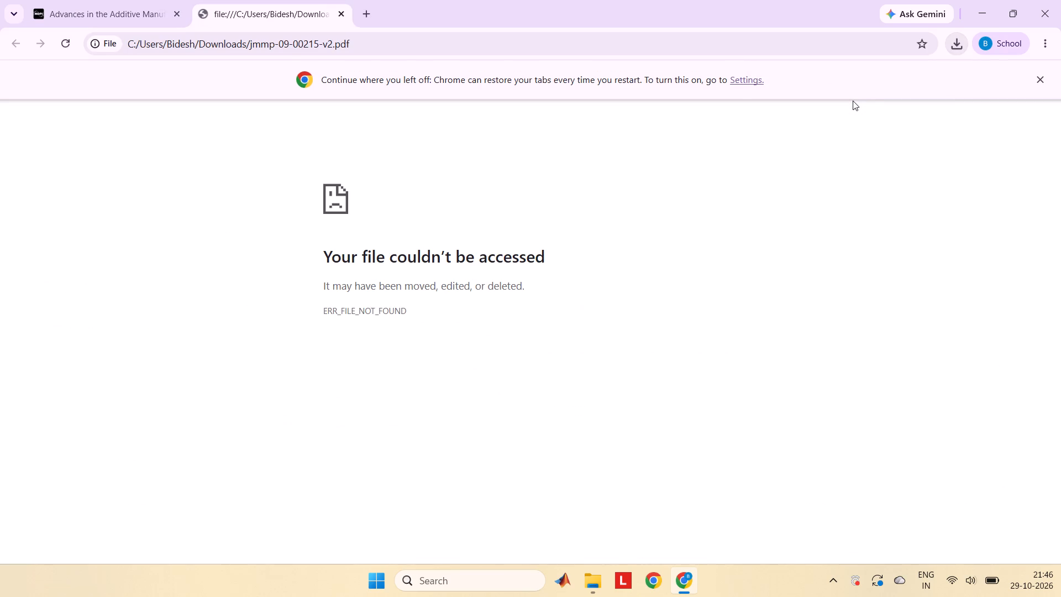
pyautogui.click(337, 11)
pyautogui.click(14, 35)
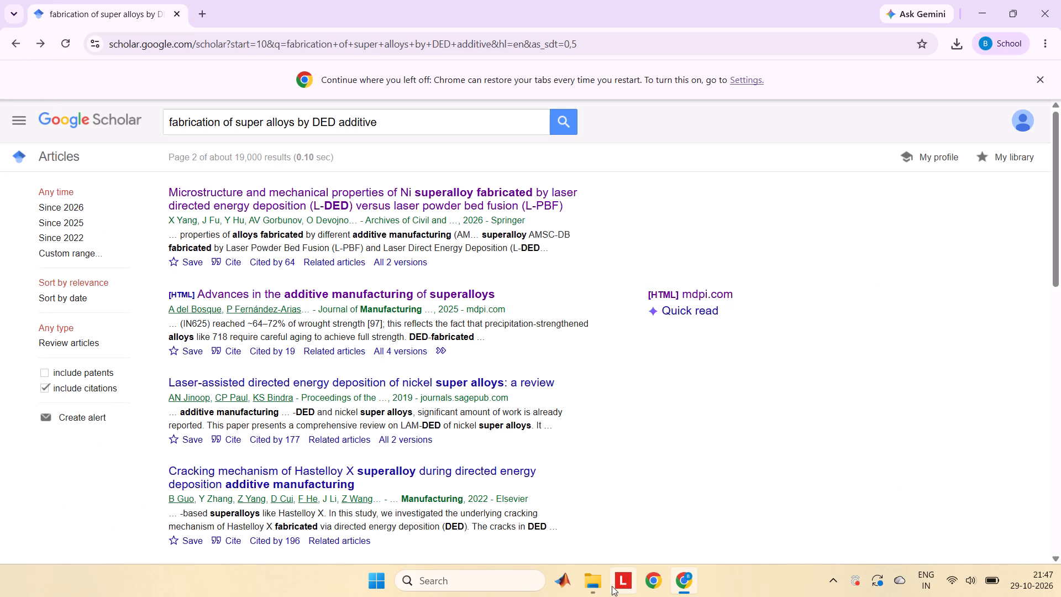
# Switch to File Explorer and check which papers PDFs 9 and 8 in the DED folder contain, closing each and minimizing the folder.
pyautogui.click(599, 580)
pyautogui.click(620, 537)
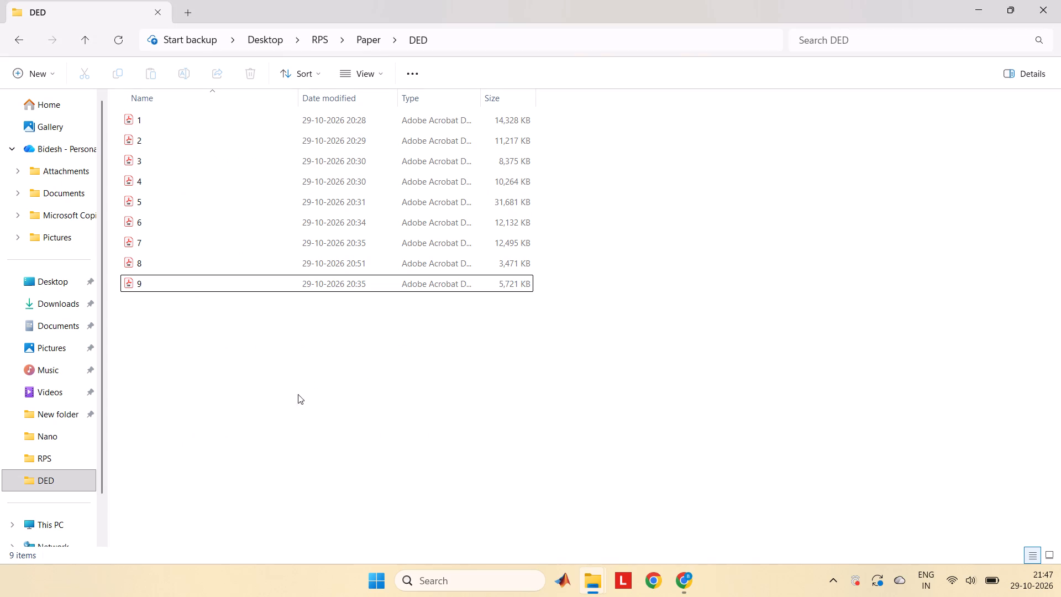
pyautogui.click(221, 278)
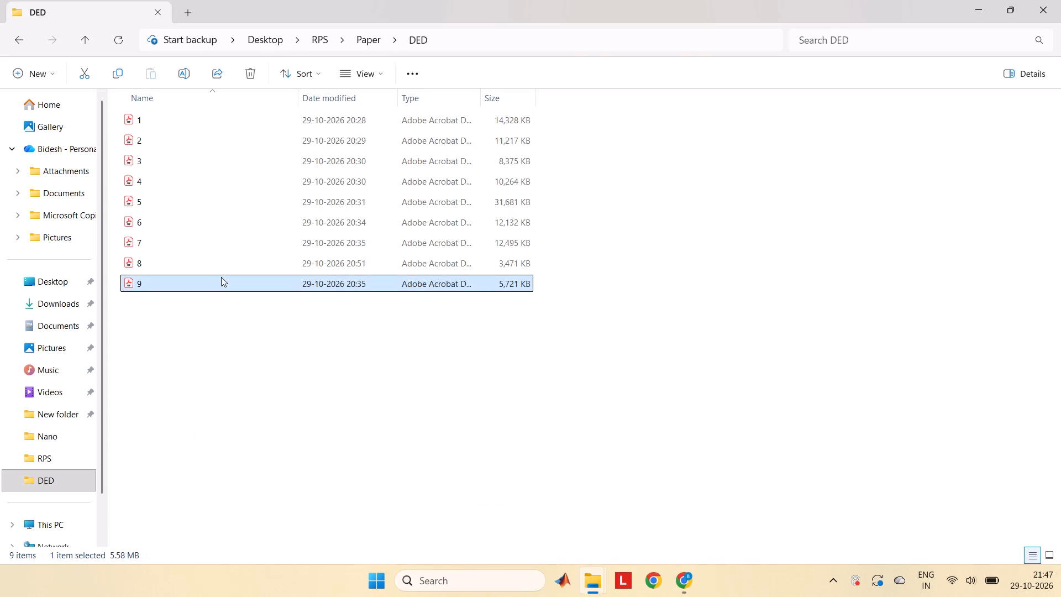
pyautogui.doubleClick(221, 277)
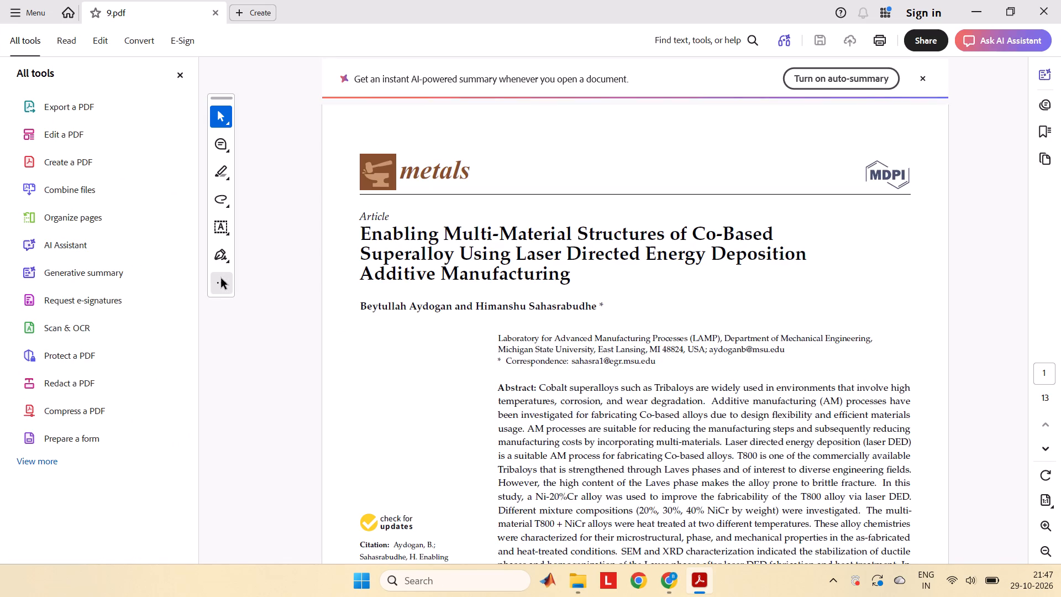
pyautogui.click(1060, 0)
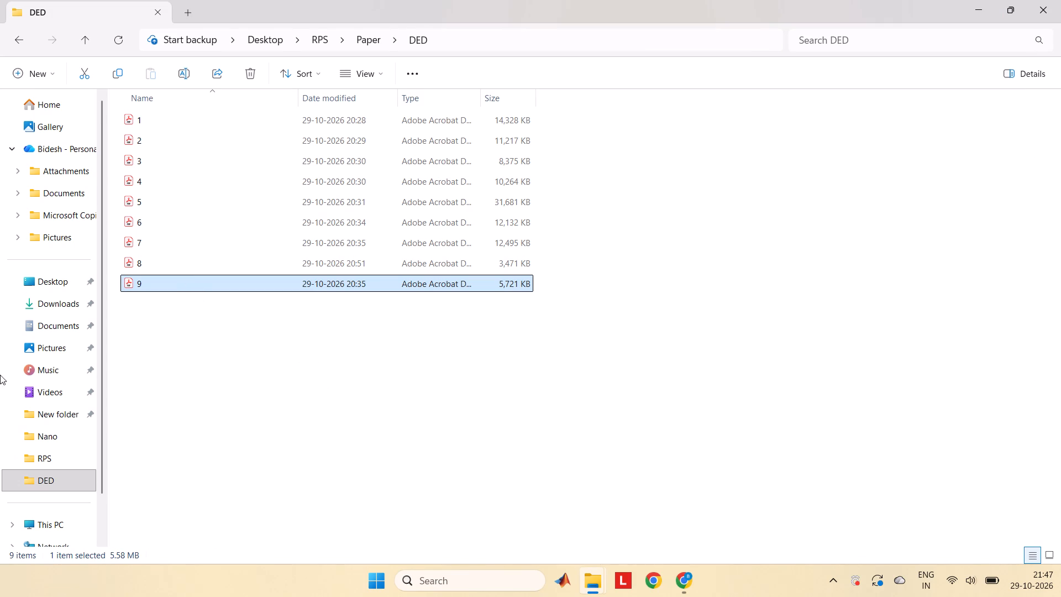
pyautogui.doubleClick(160, 266)
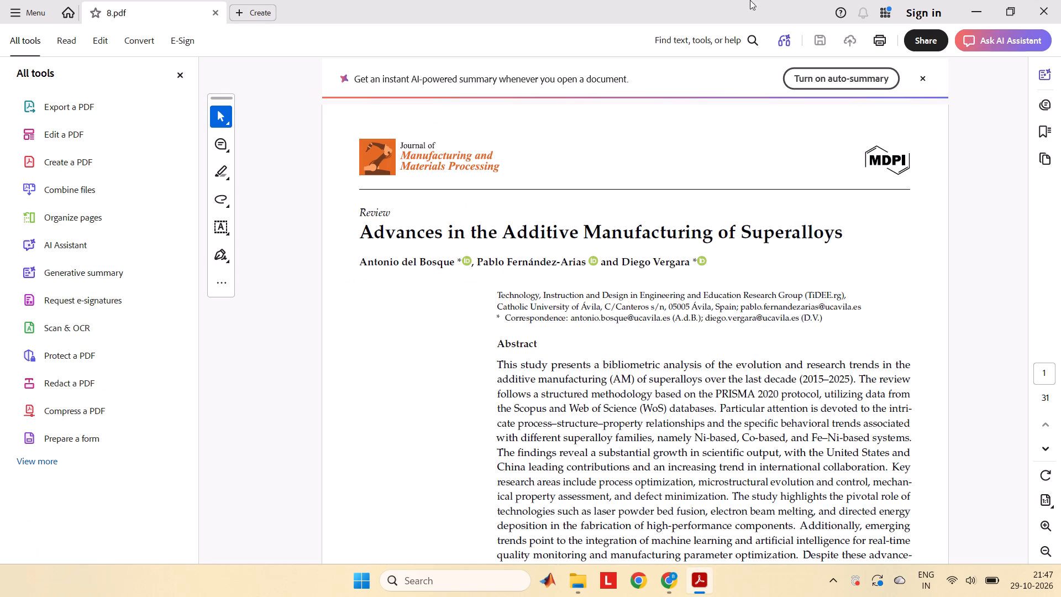
pyautogui.click(1060, 0)
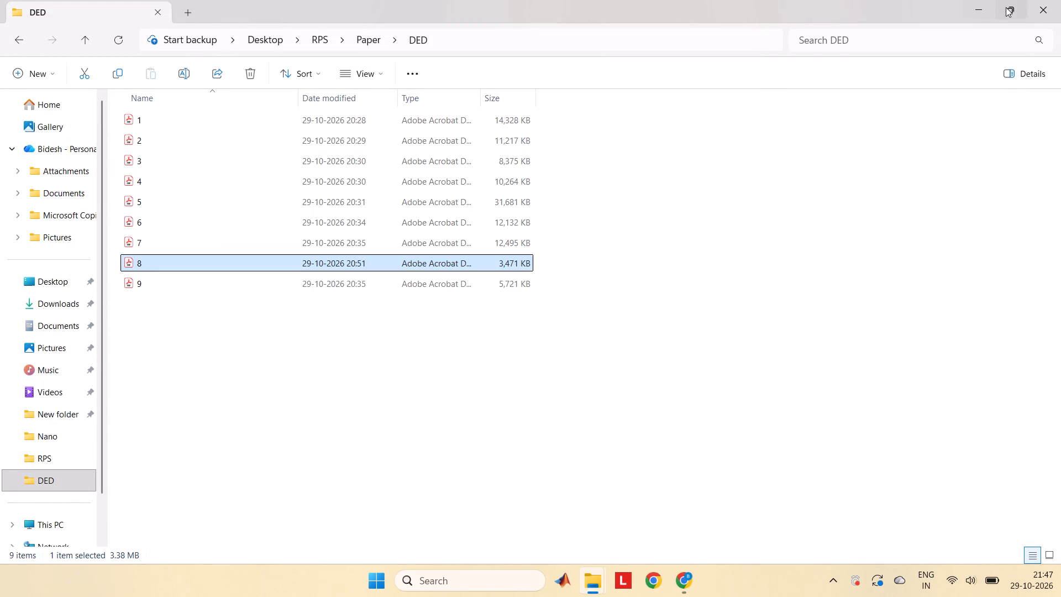
pyautogui.click(985, 3)
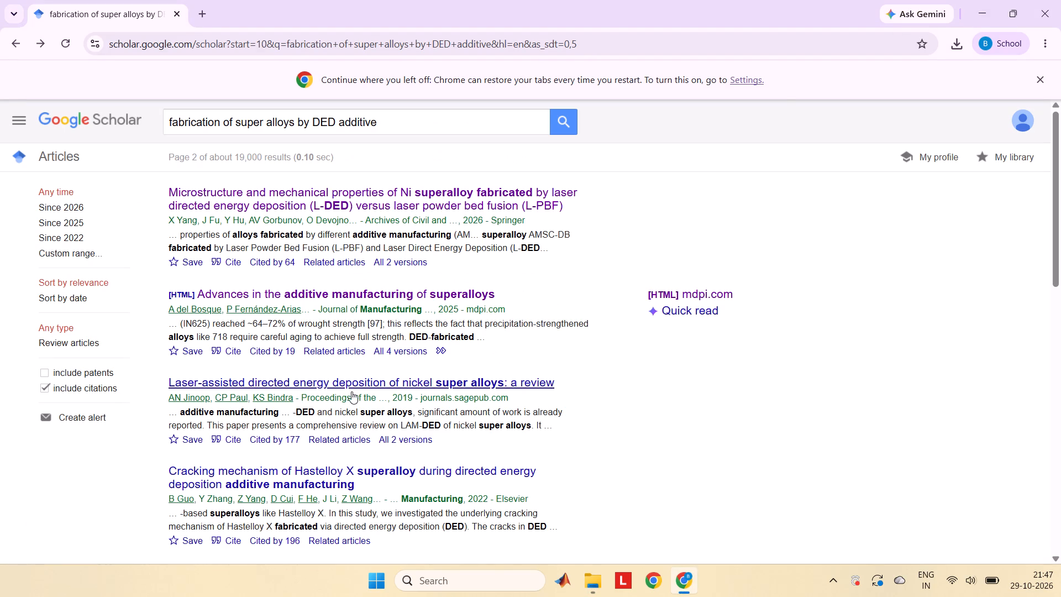
# View the article Laser-assisted directed energy deposition of nickel super alloys: a review, rejecting non-essential cookies, and return to the Scholar results.
pyautogui.click(315, 378)
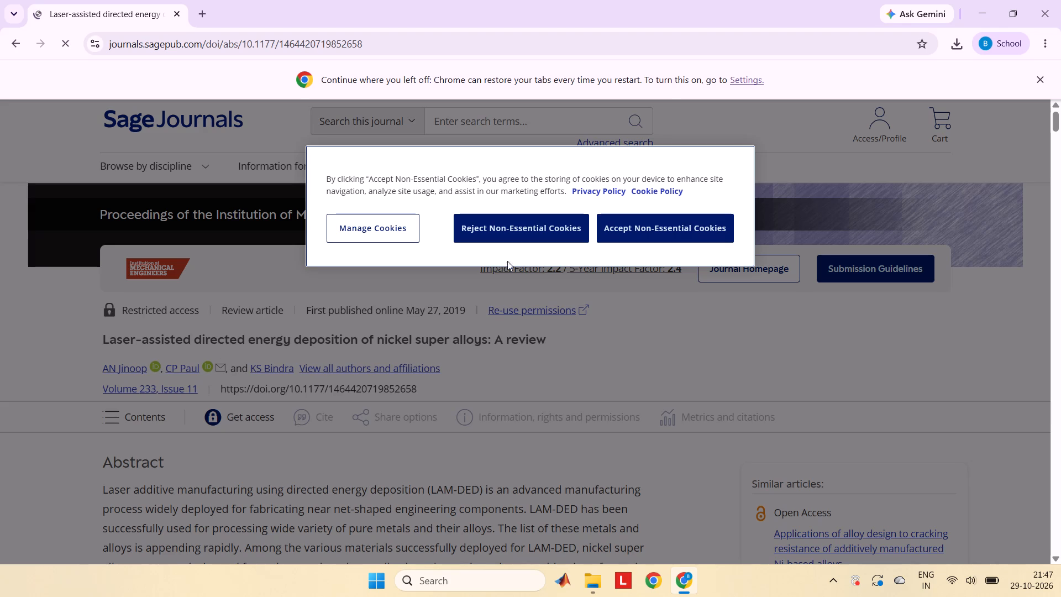
pyautogui.click(528, 229)
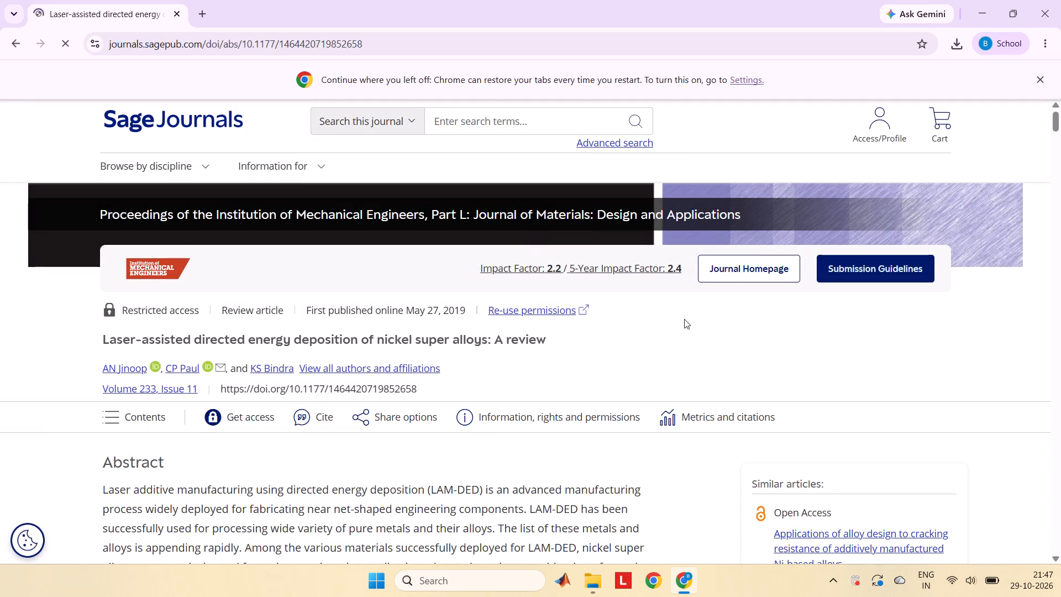
pyautogui.scroll(4, 647, 333)
pyautogui.scroll(-3, 647, 333)
pyautogui.scroll(4, 647, 333)
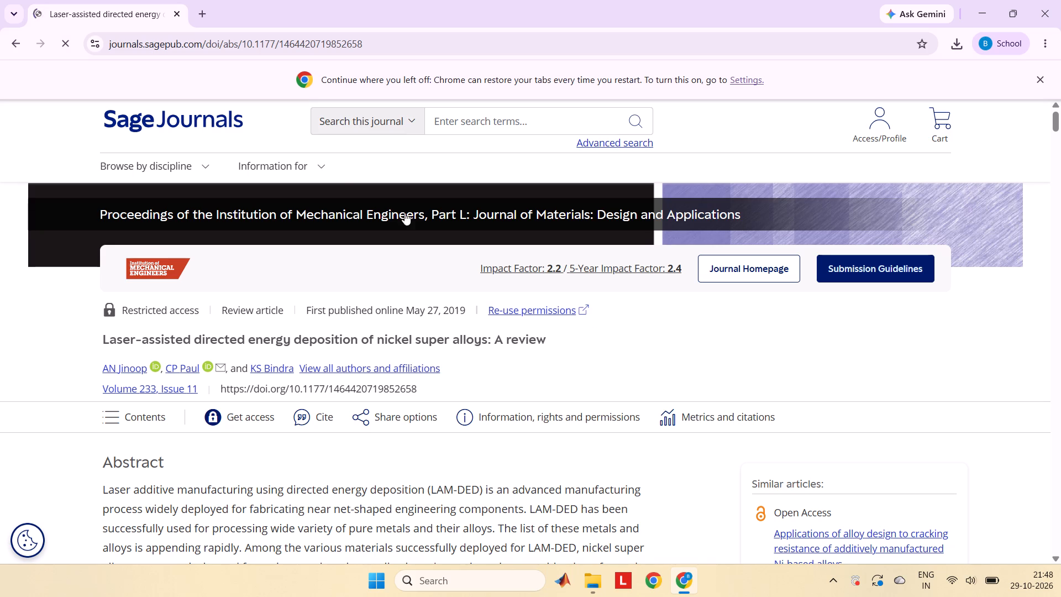
pyautogui.click(8, 41)
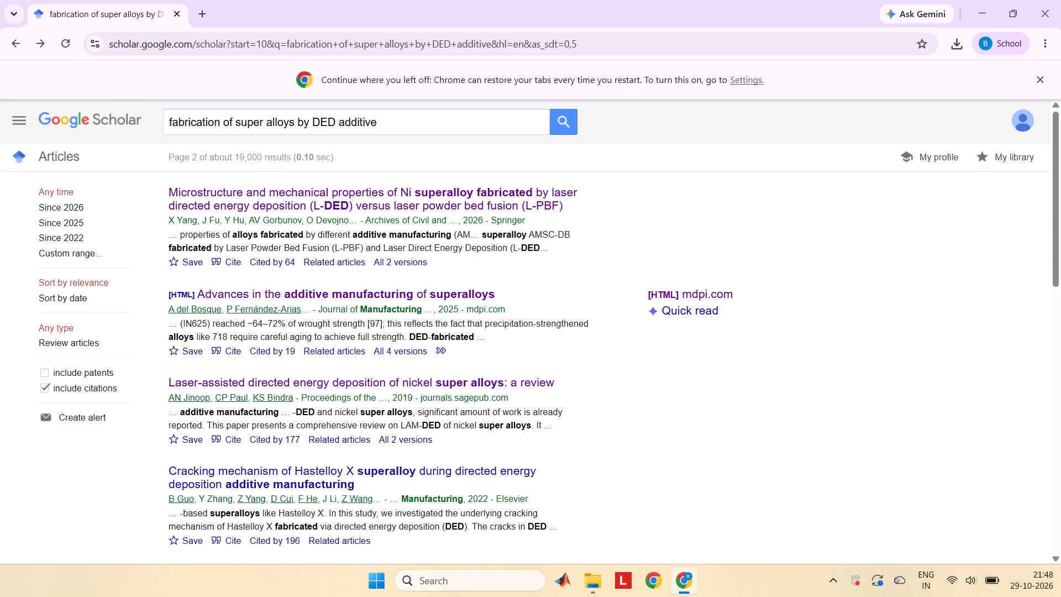
# Open the Scholar result Cracking mechanism of Hastelloy X superalloy during directed energy deposition additive manufacturing.
pyautogui.scroll(-2, 721, 399)
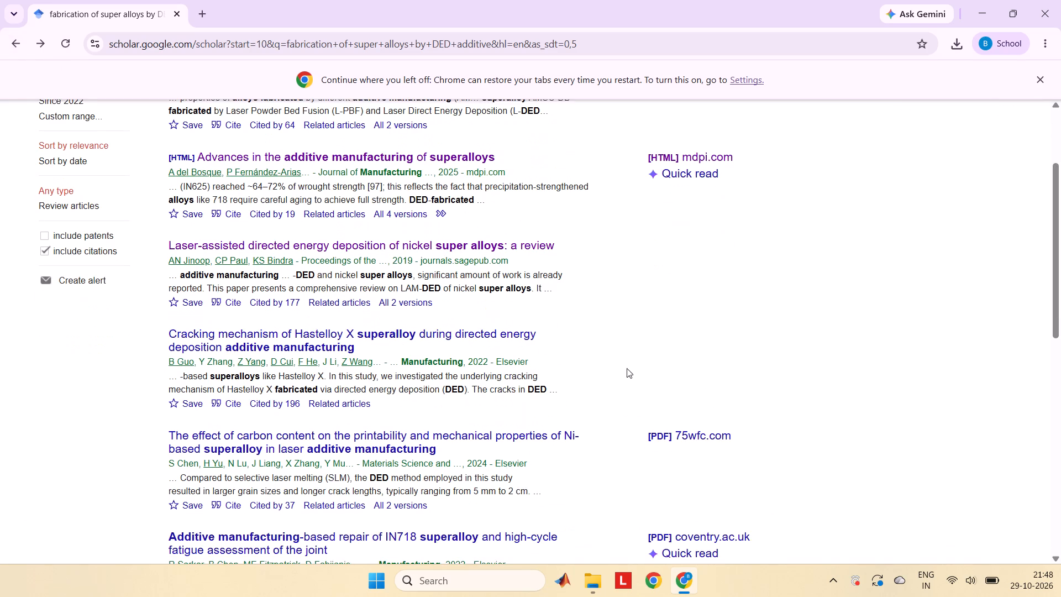
pyautogui.click(275, 341)
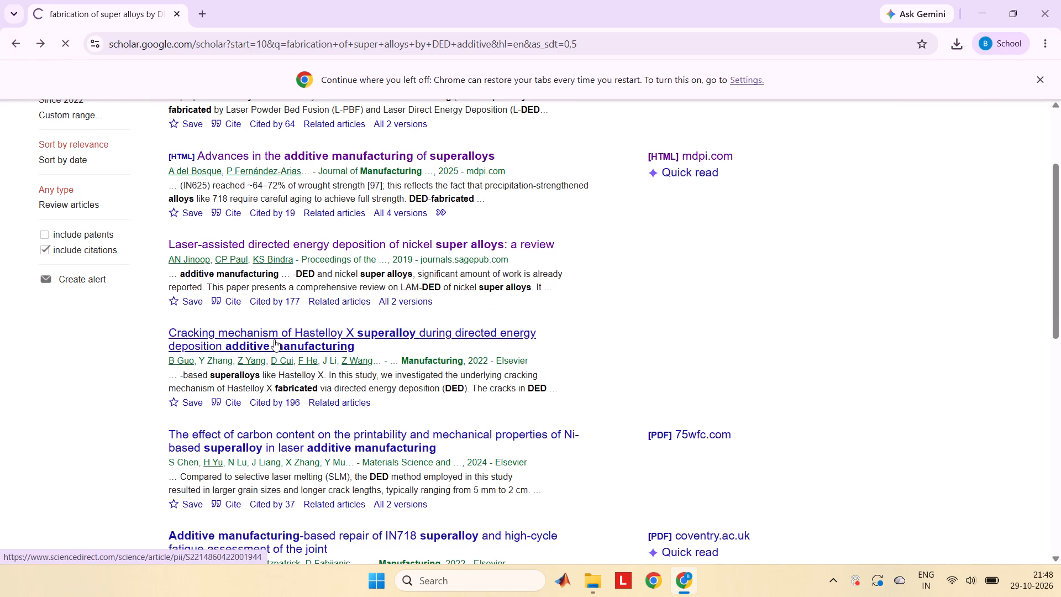
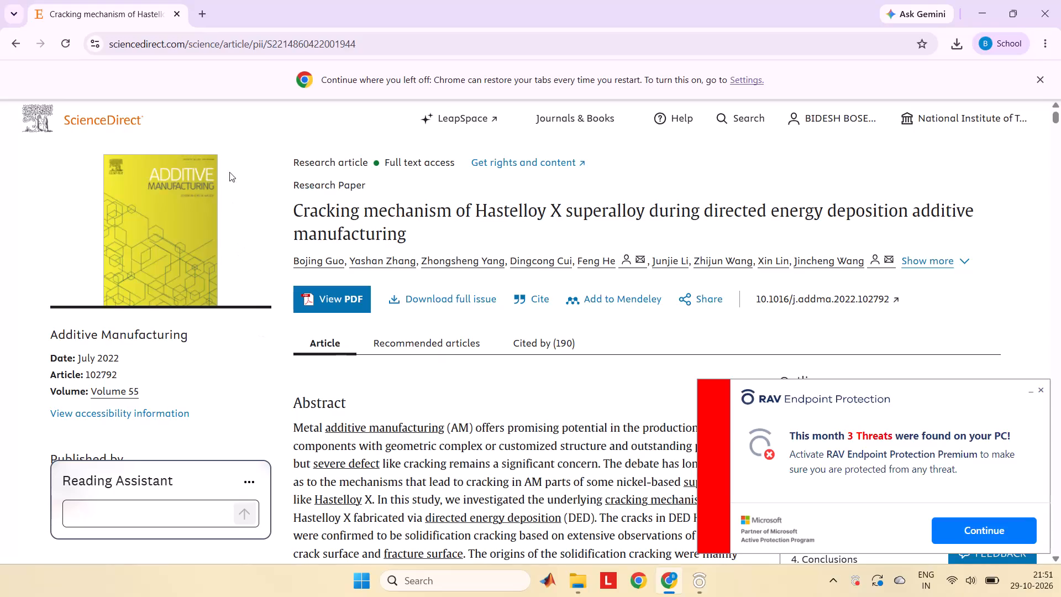
# Open a blank browser tab, minimize the browser and dismiss the RAV Endpoint Protection notification.
pyautogui.click(207, 14)
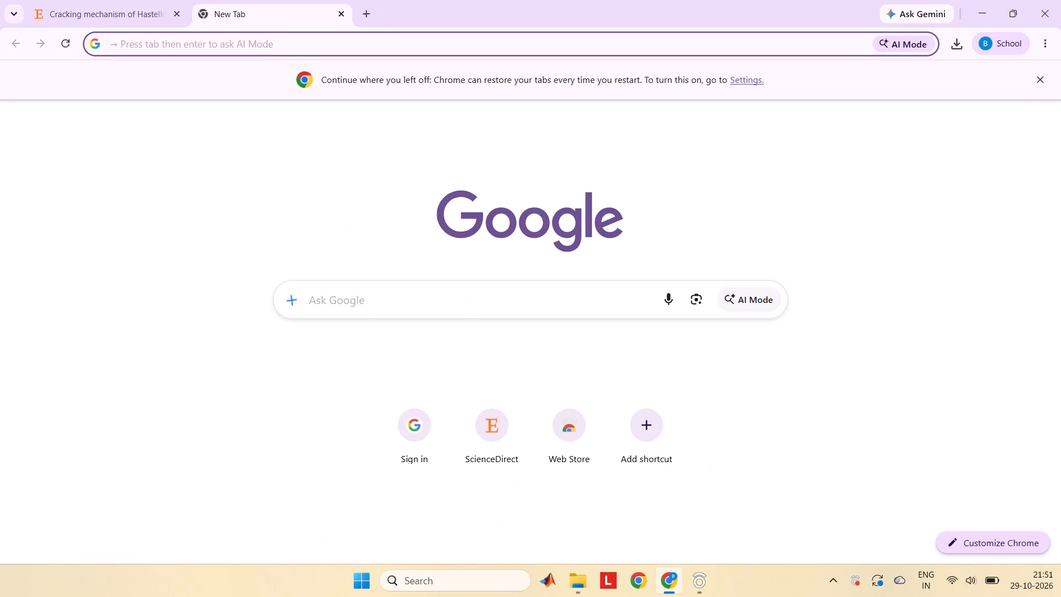
pyautogui.click(203, 50)
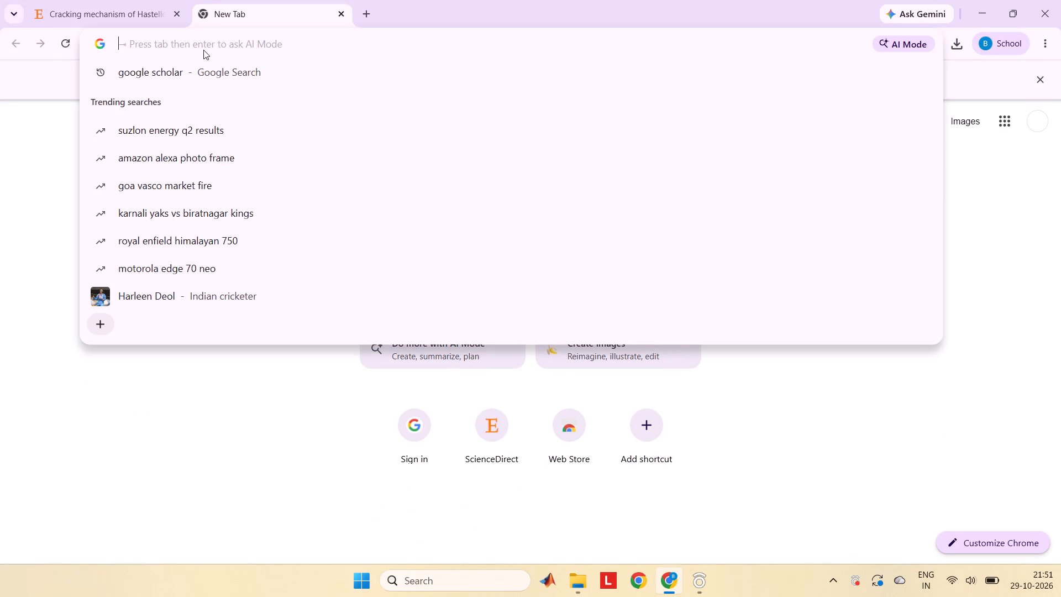
pyautogui.click(992, 7)
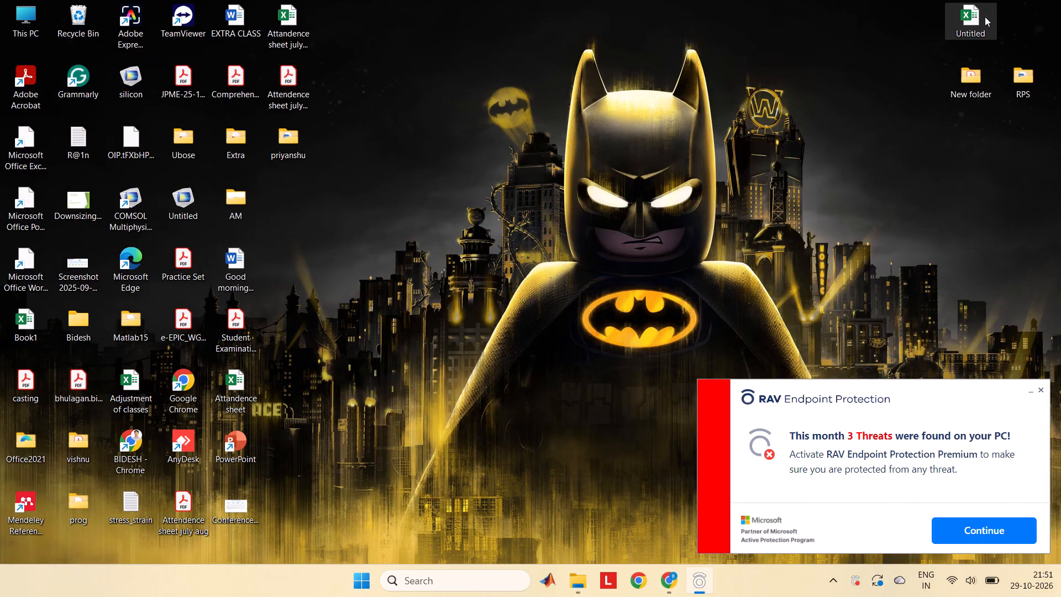
pyautogui.click(1043, 391)
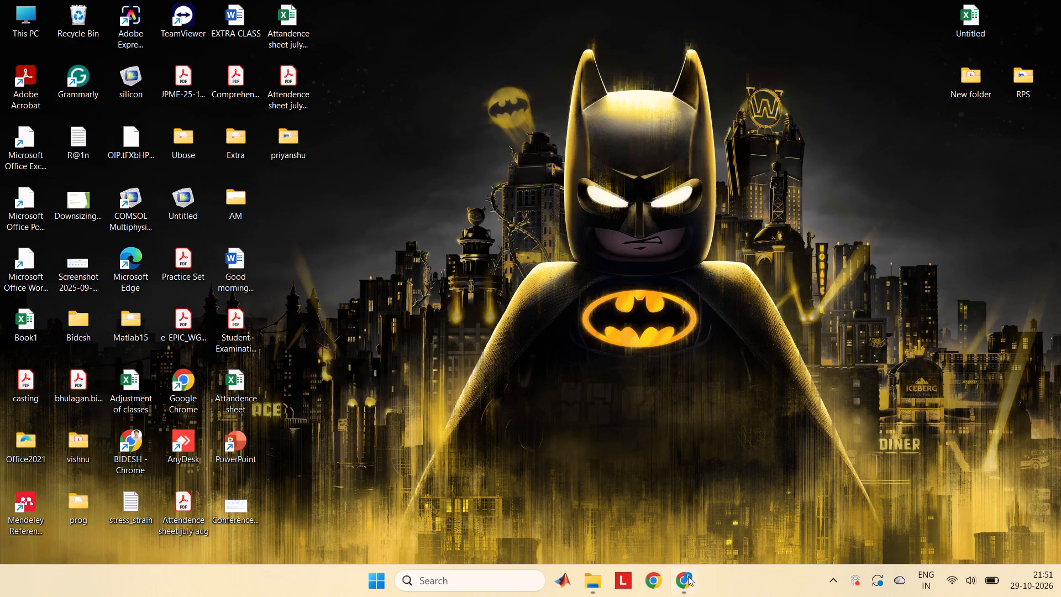
# Return to the browser, switch to the first of the two Chrome profiles marked Work, and open WhatsApp Web there.
pyautogui.click(688, 576)
pyautogui.click(991, 50)
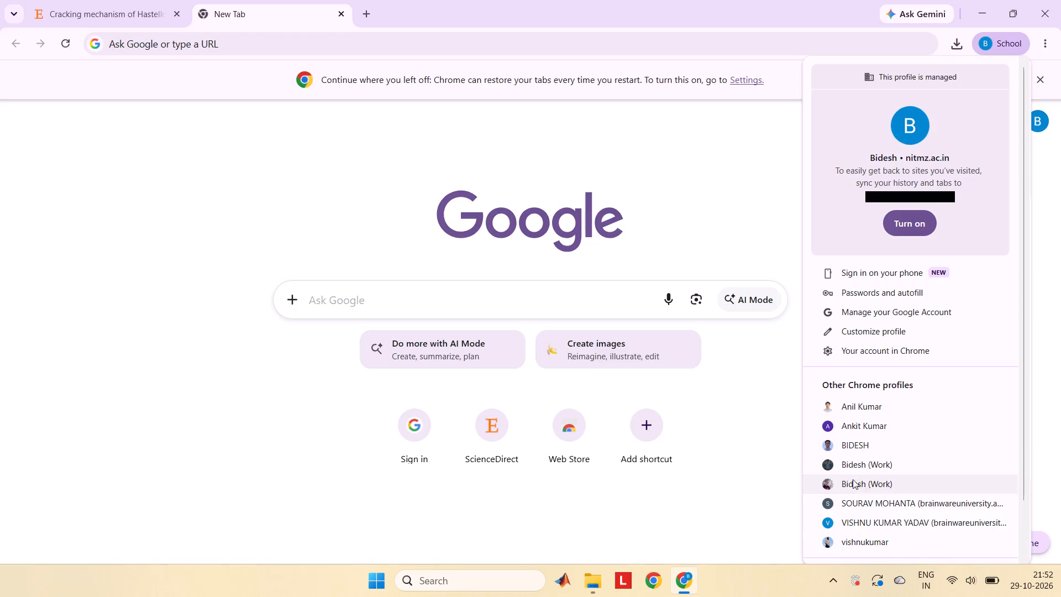
pyautogui.click(848, 463)
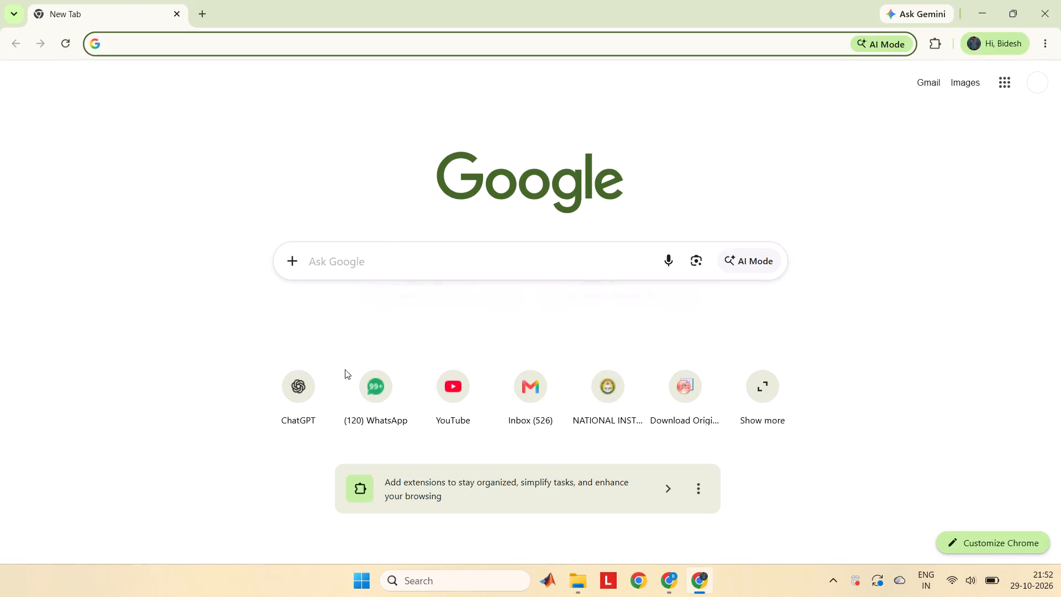
pyautogui.click(382, 386)
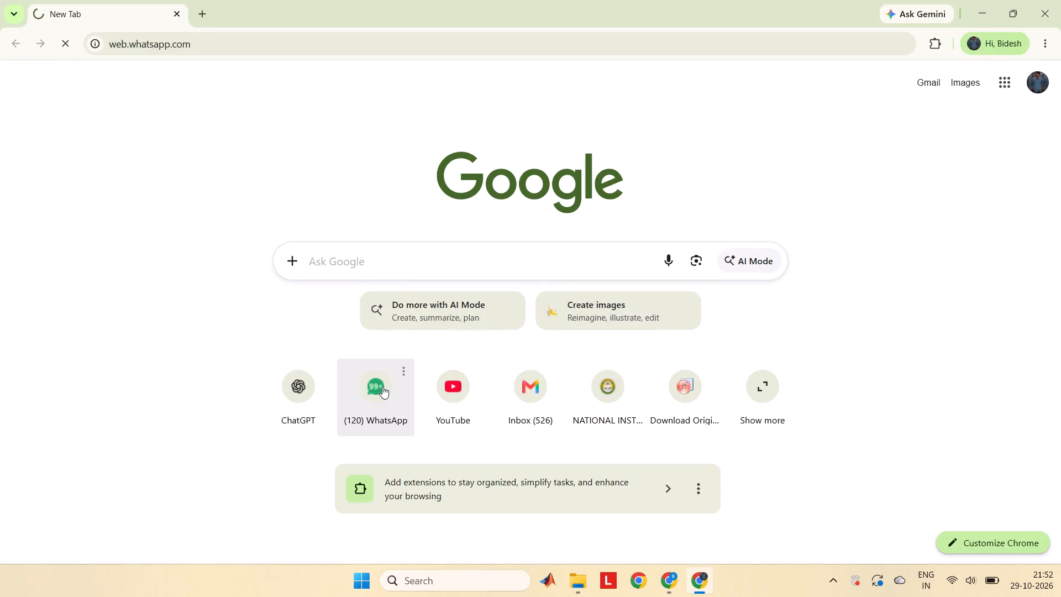